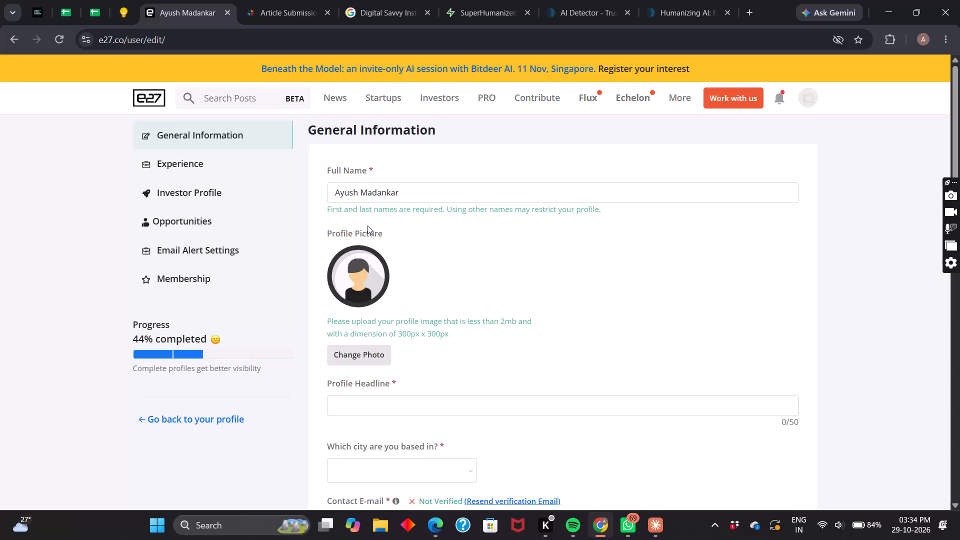
Look over the e27 General Information profile form and close its browser tab.
scroll(367, 225, "down", 1)
scroll(367, 225, "up", 1)
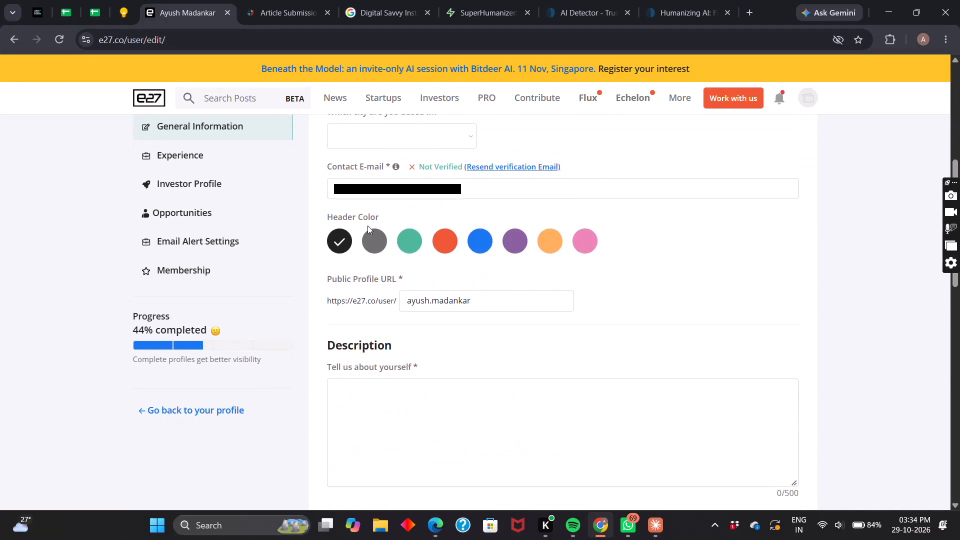
scroll(367, 225, "up", 1)
scroll(367, 225, "down", 6)
scroll(367, 225, "up", 6)
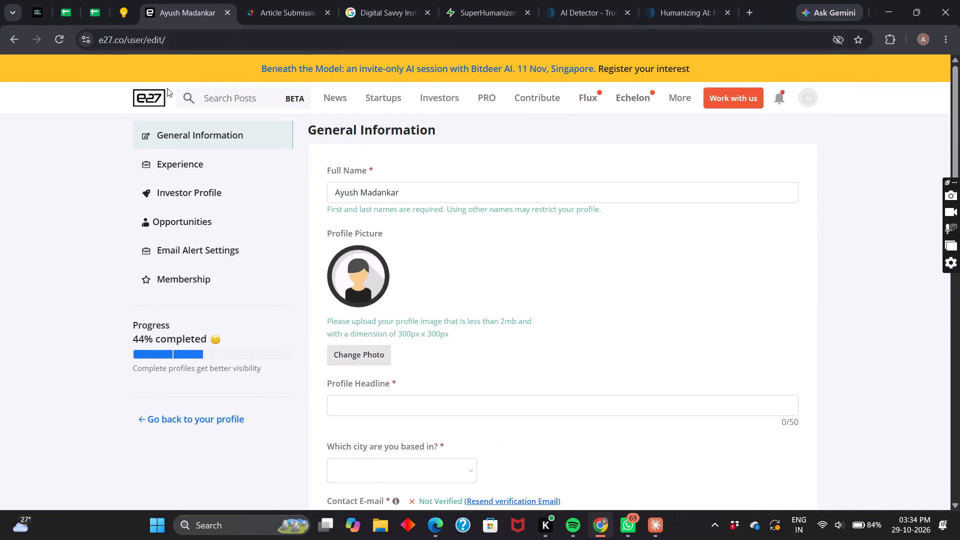
left_click(225, 8)
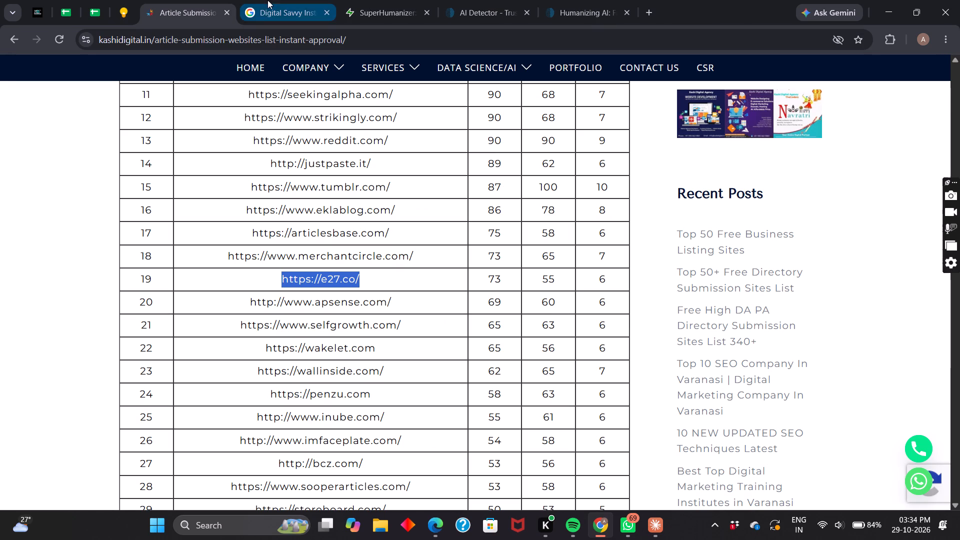
scroll(268, 267, "down", 2)
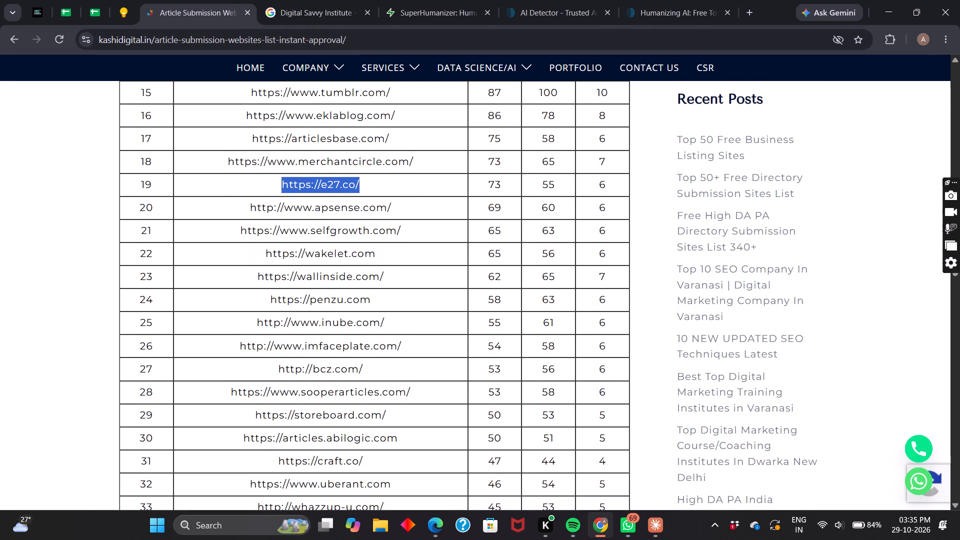
triple_click(288, 254)
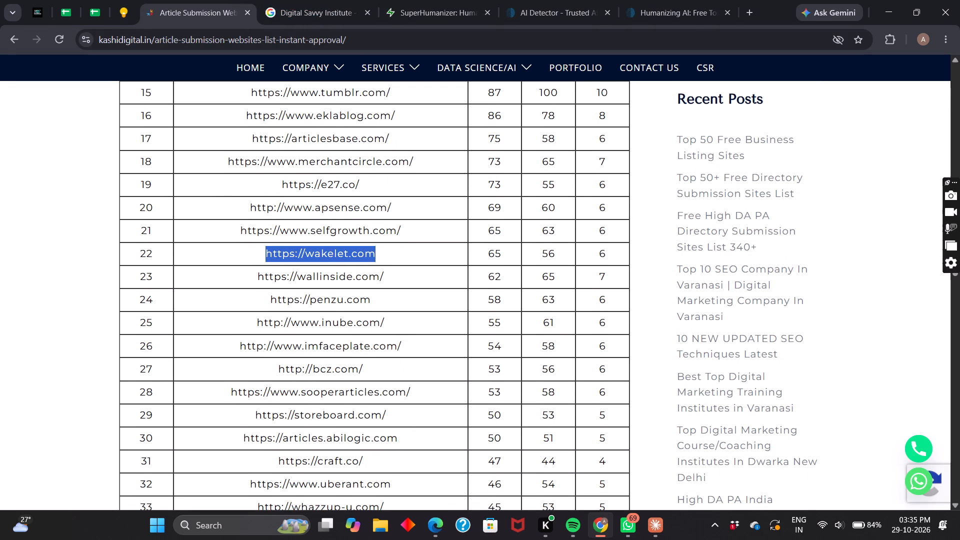
key("ctrl+c")
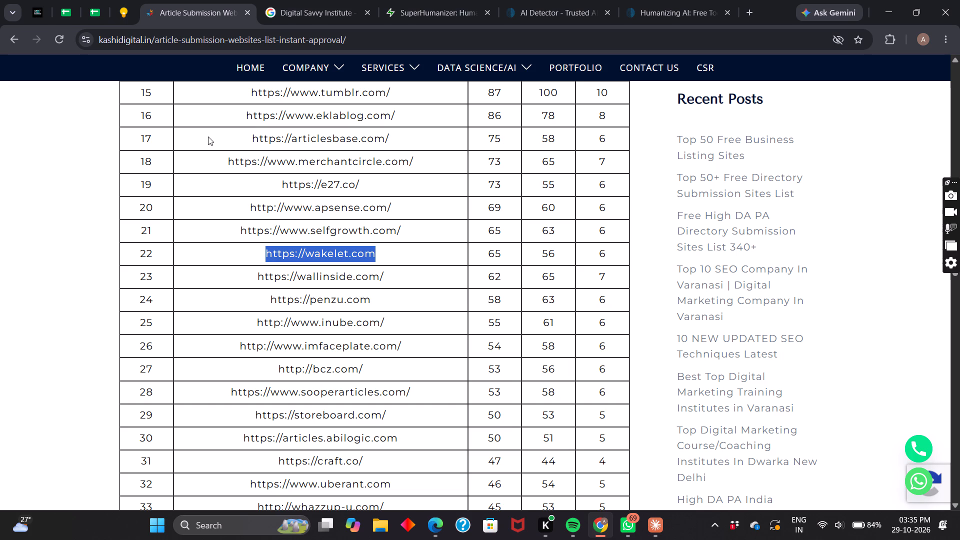
left_click(751, 10)
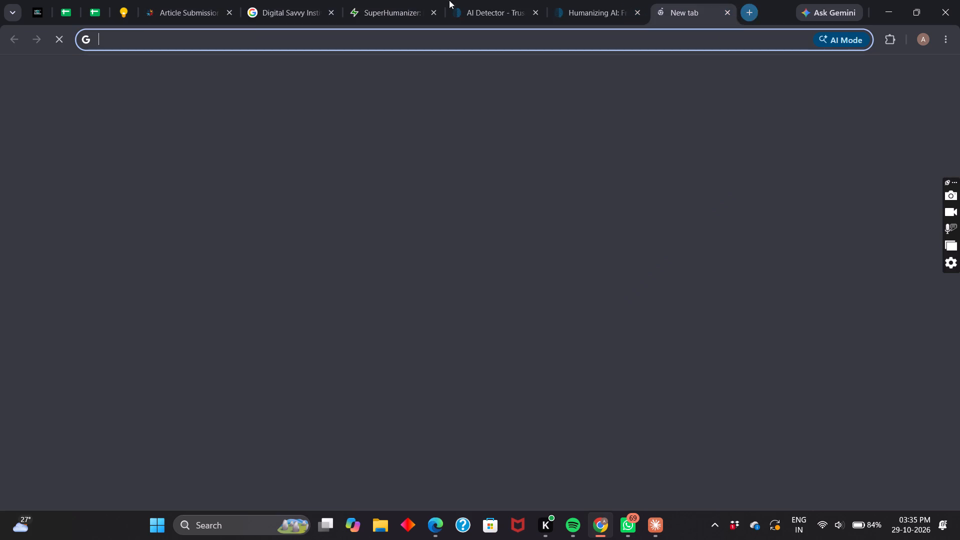
left_click(188, 42)
key("ctrl+v")
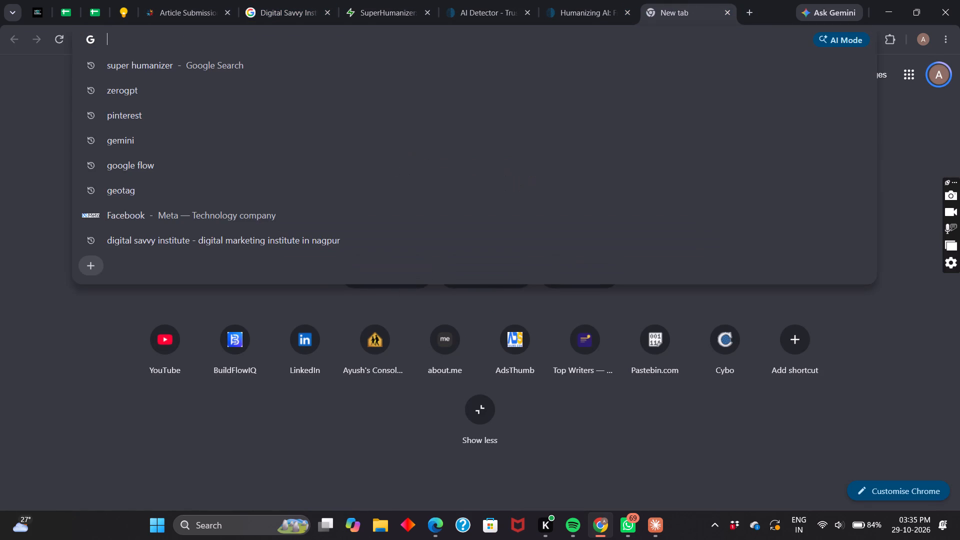
key("Return")
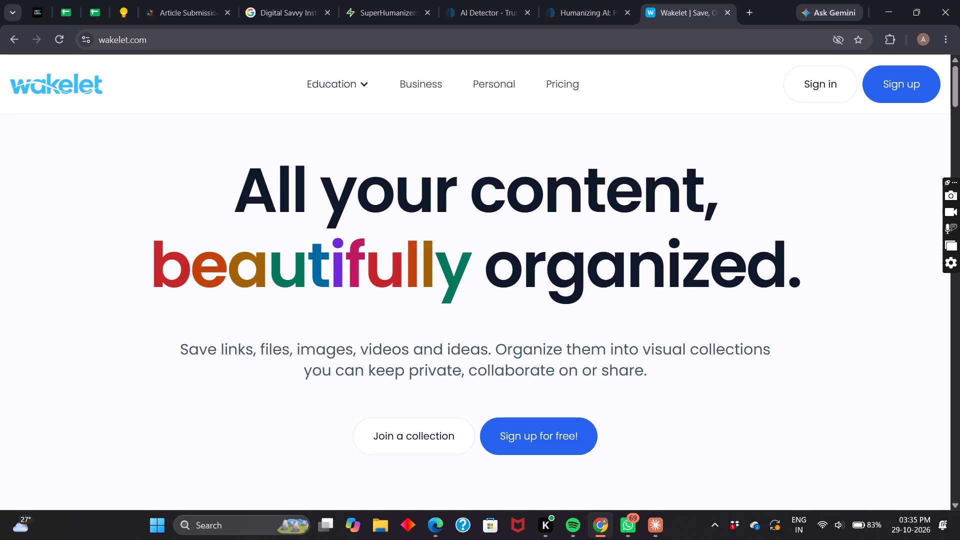
Look over the Wakelet homepage.
scroll(288, 44, "down", 1)
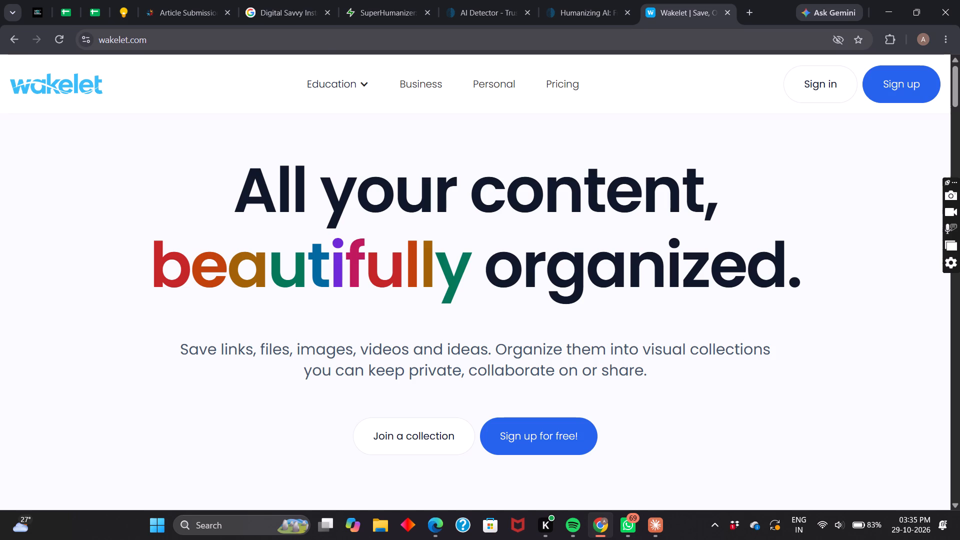
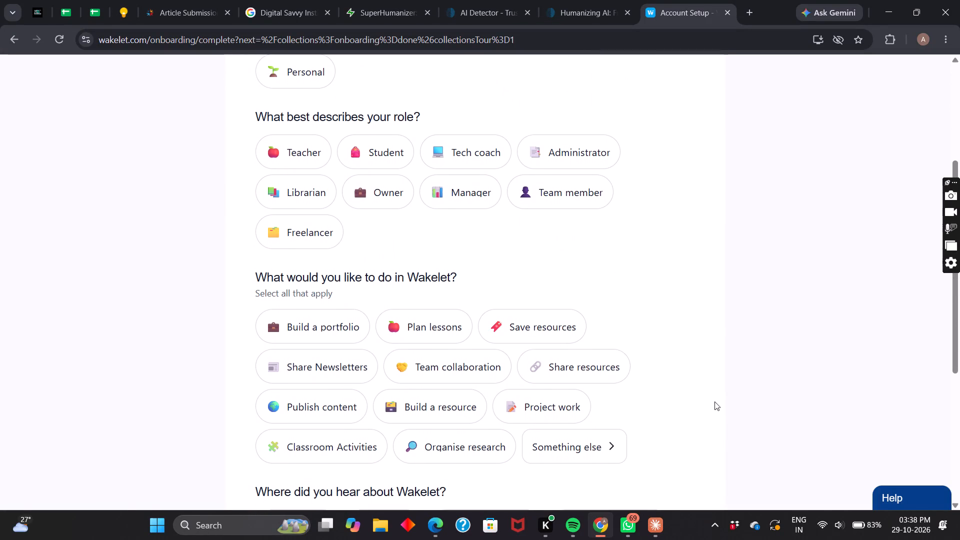
Set the sector to Business and the role to Owner in the Wakelet personalisation form.
scroll(714, 401, "down", 1)
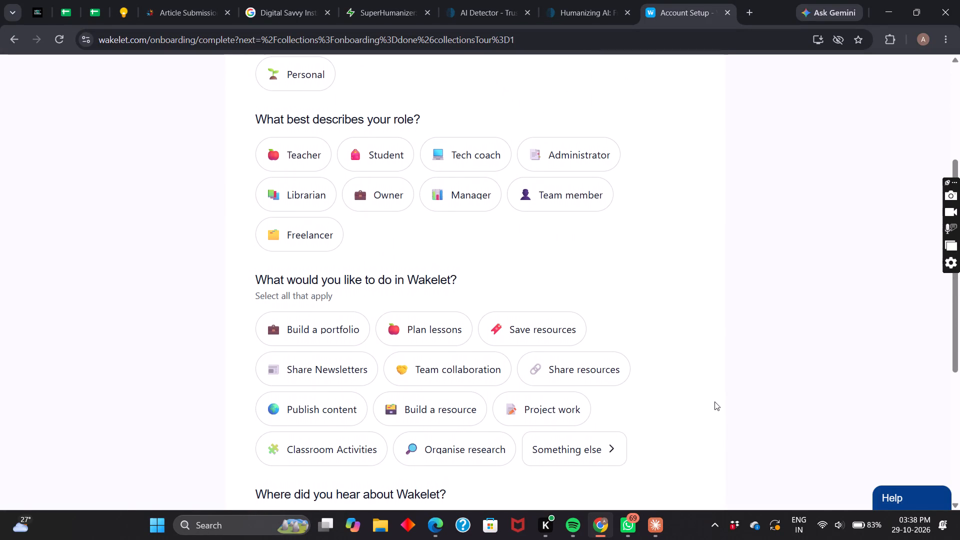
scroll(714, 401, "down", 1)
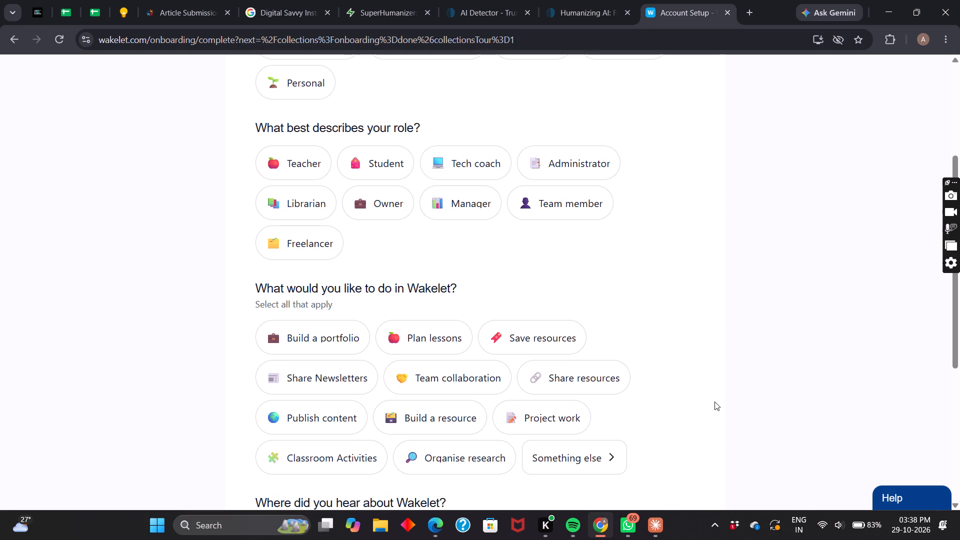
scroll(714, 401, "down", 1)
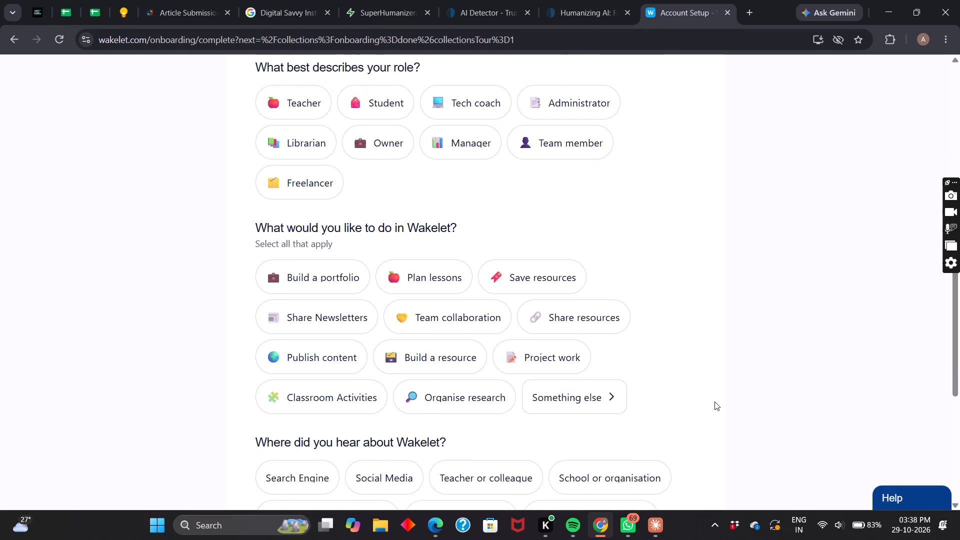
scroll(714, 401, "down", 4)
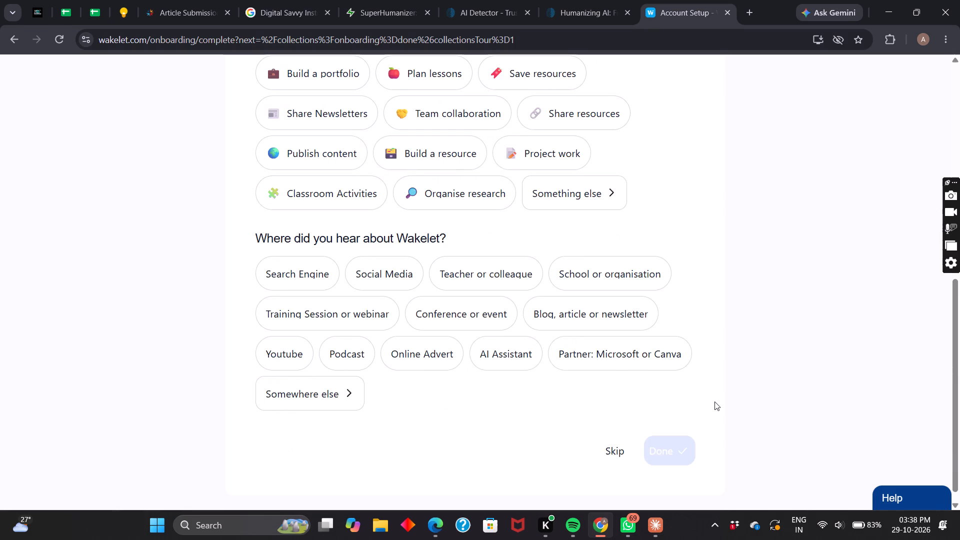
scroll(411, 316, "up", 10)
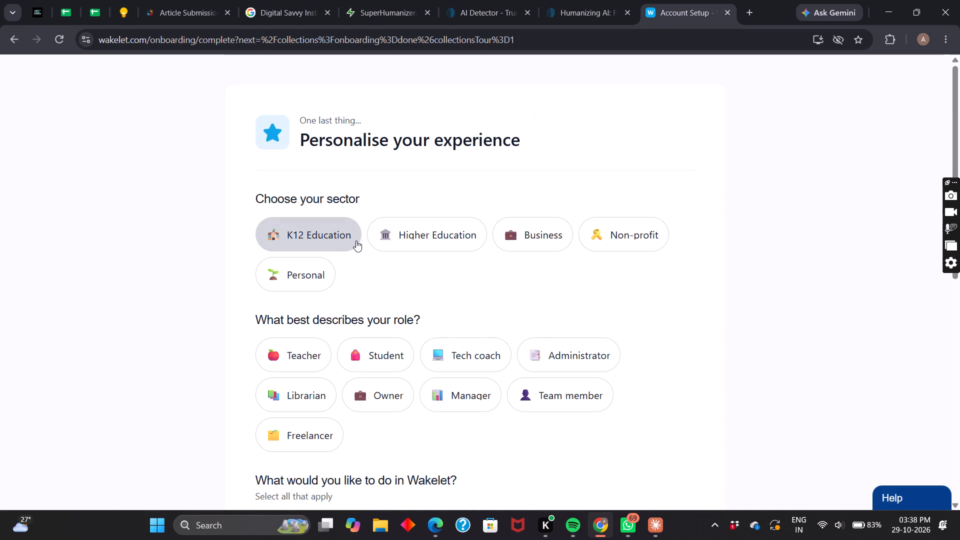
left_click(529, 235)
scroll(340, 361, "down", 1)
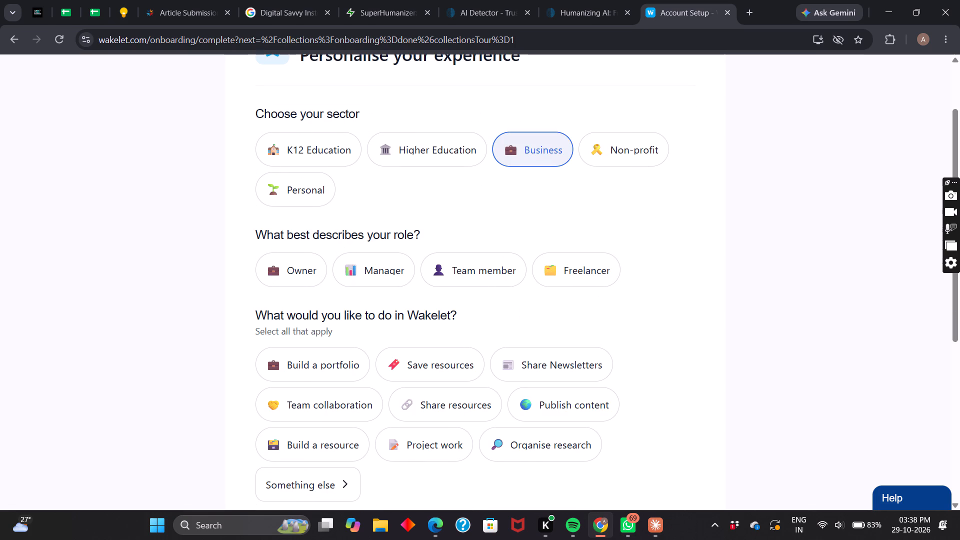
left_click(474, 280)
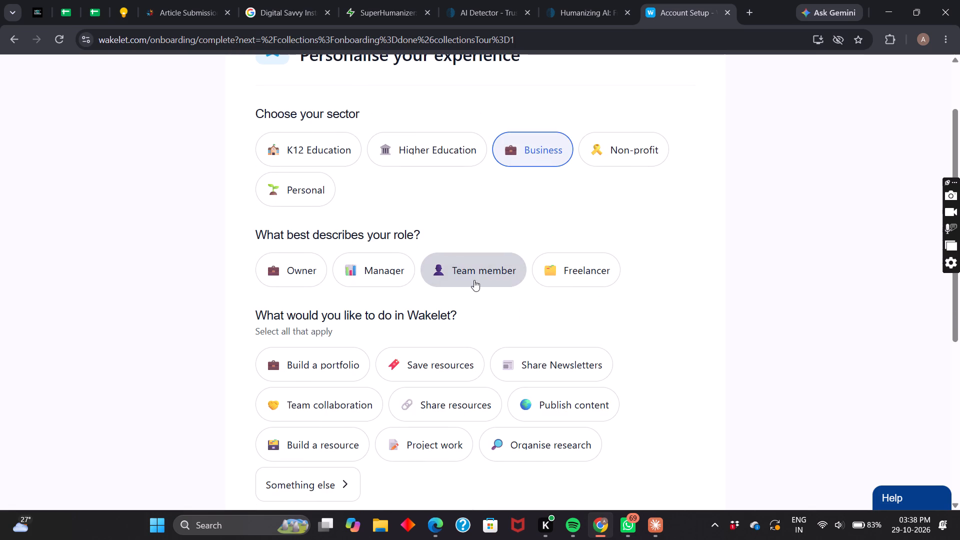
scroll(474, 280, "down", 1)
left_click(286, 249)
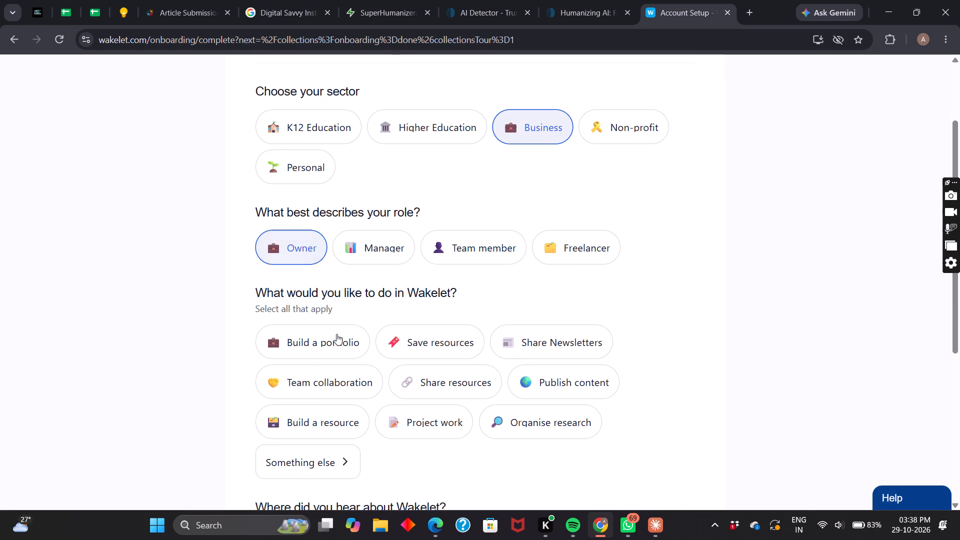
Choose Build a portfolio as the intended use and Social Media as the referral source, and finish the Wakelet account setup.
scroll(336, 337, "down", 2)
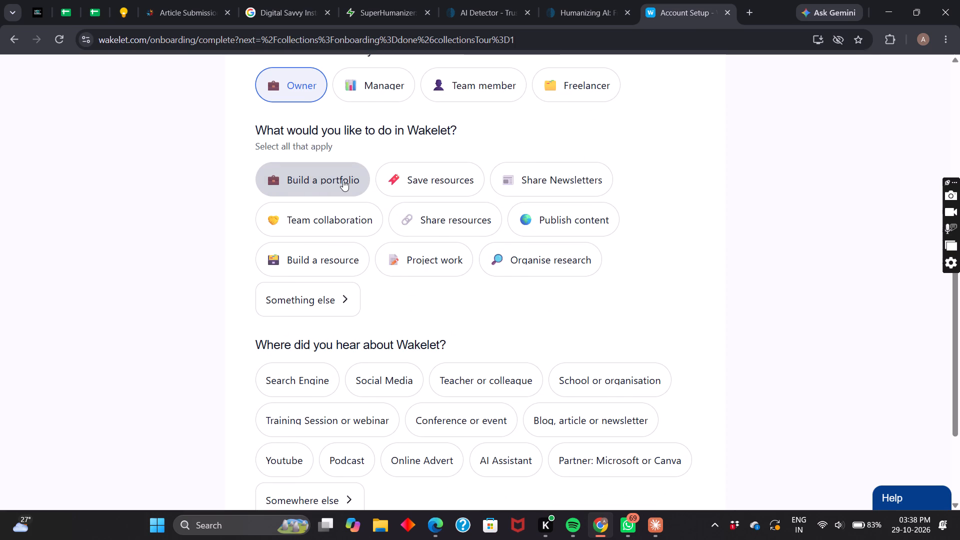
left_click(343, 180)
scroll(403, 381, "down", 1)
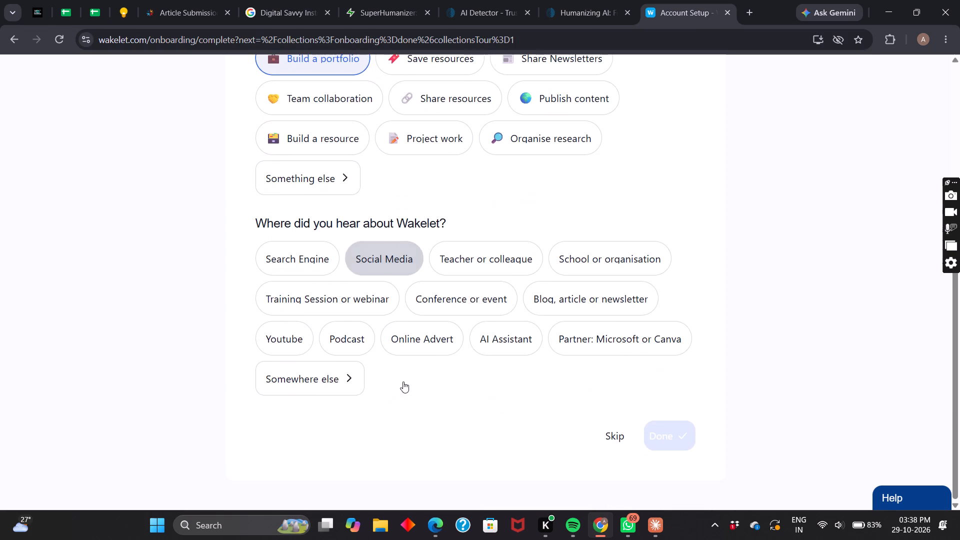
scroll(403, 381, "down", 2)
left_click(374, 254)
left_click(671, 434)
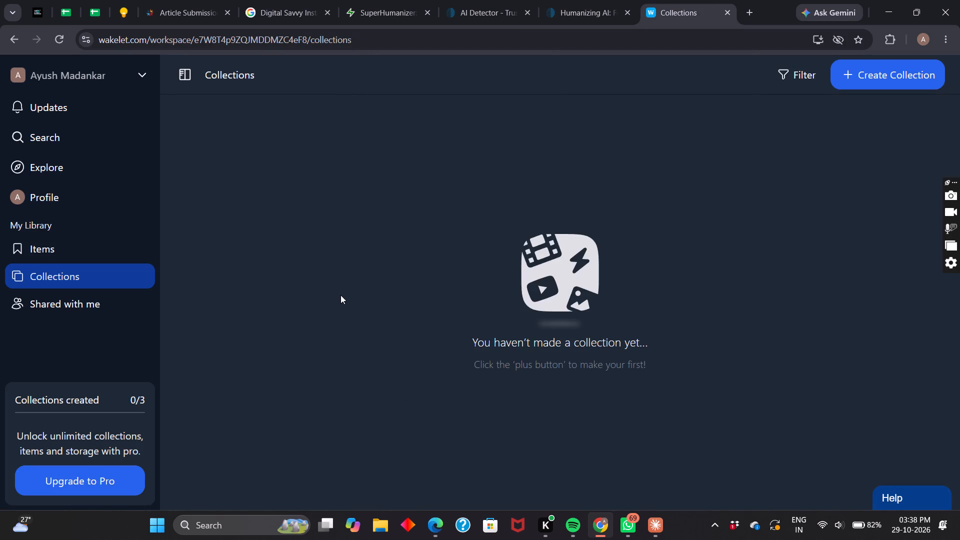
Start a new Wakelet collection and look over the layouts and the education, business and personal templates.
left_click(865, 64)
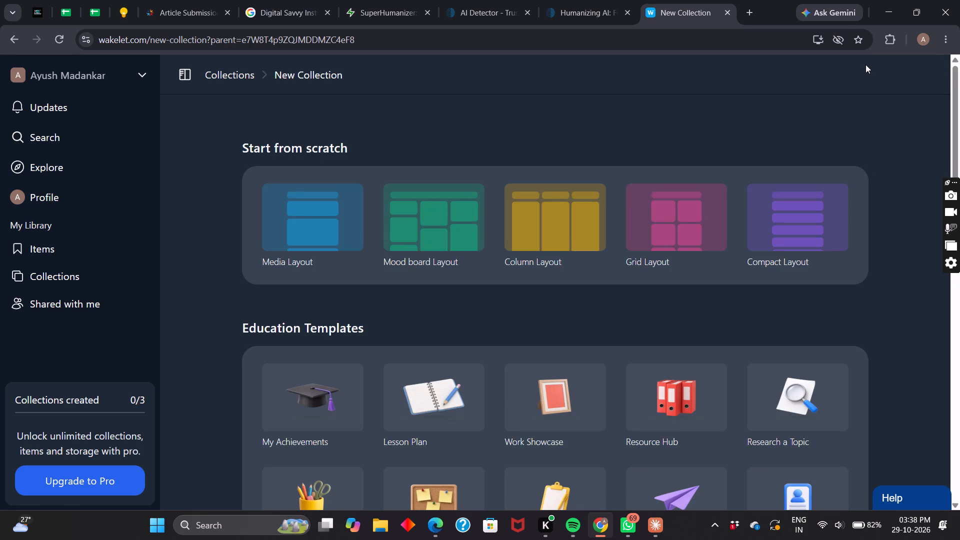
scroll(536, 406, "down", 3)
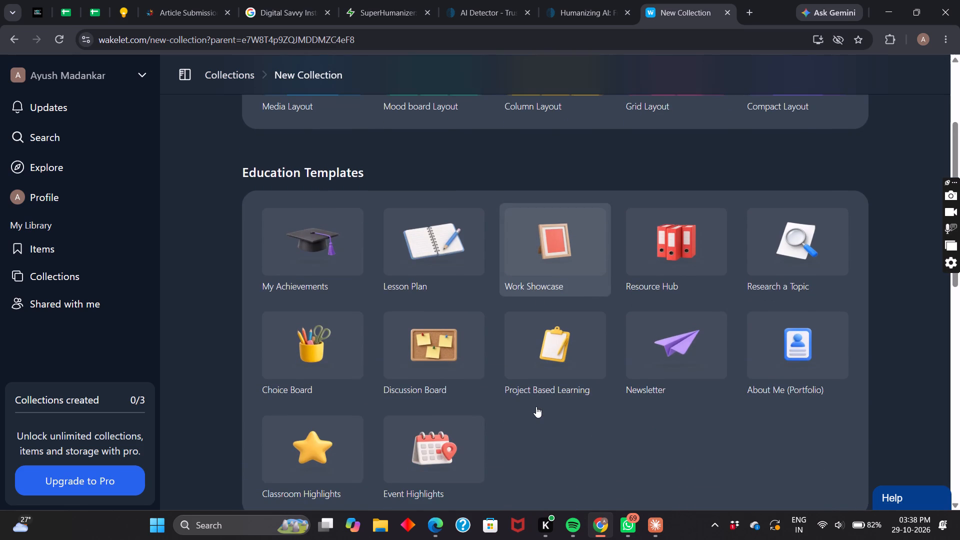
scroll(536, 406, "down", 5)
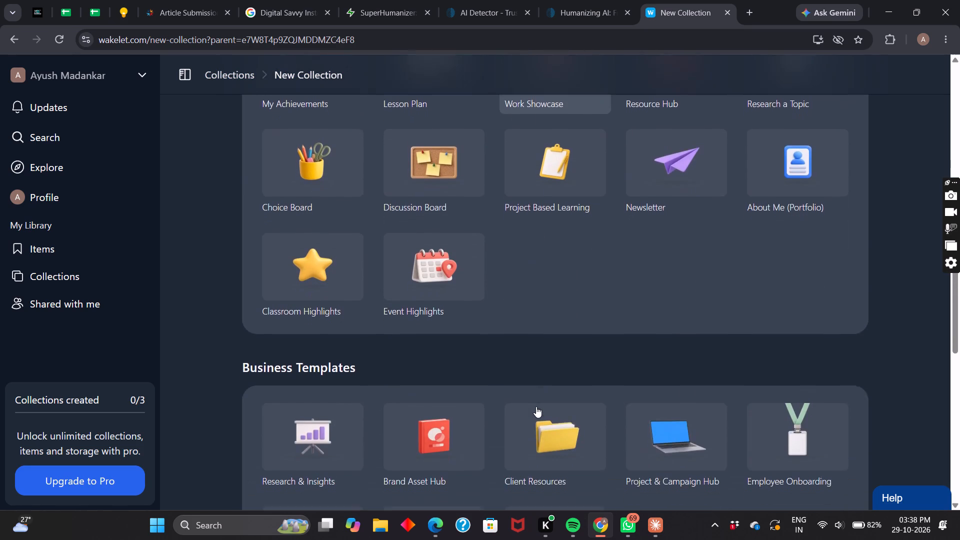
scroll(536, 406, "down", 1)
scroll(536, 406, "up", 2)
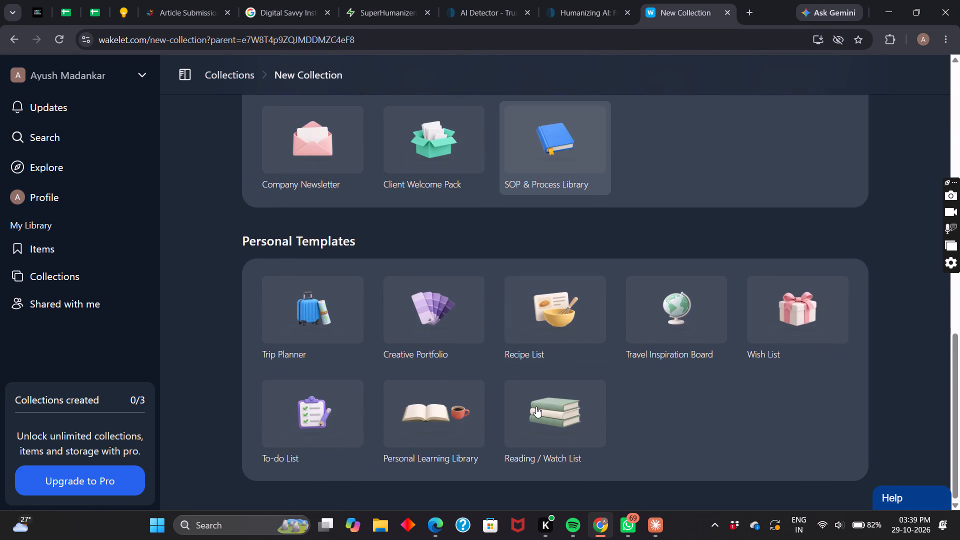
scroll(536, 406, "up", 1)
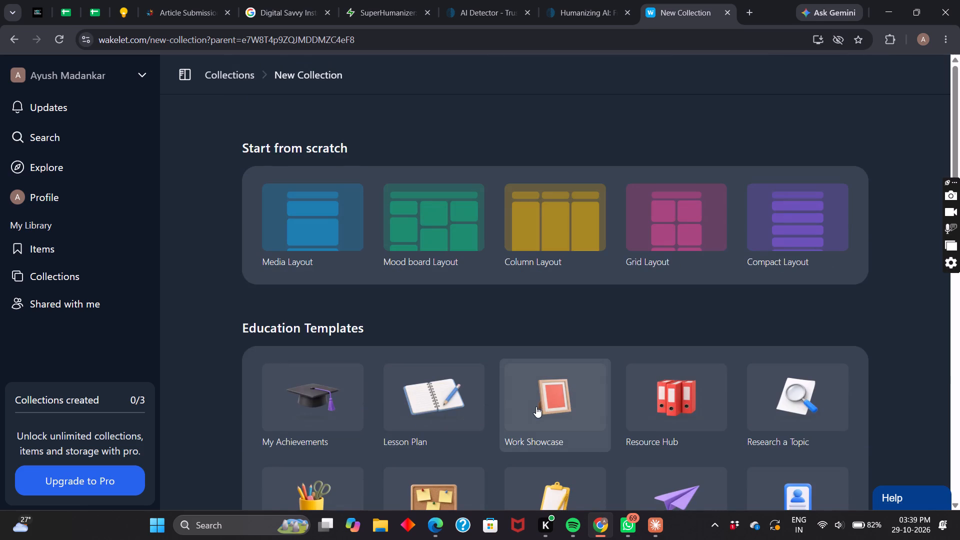
scroll(536, 406, "up", 1)
scroll(536, 406, "down", 2)
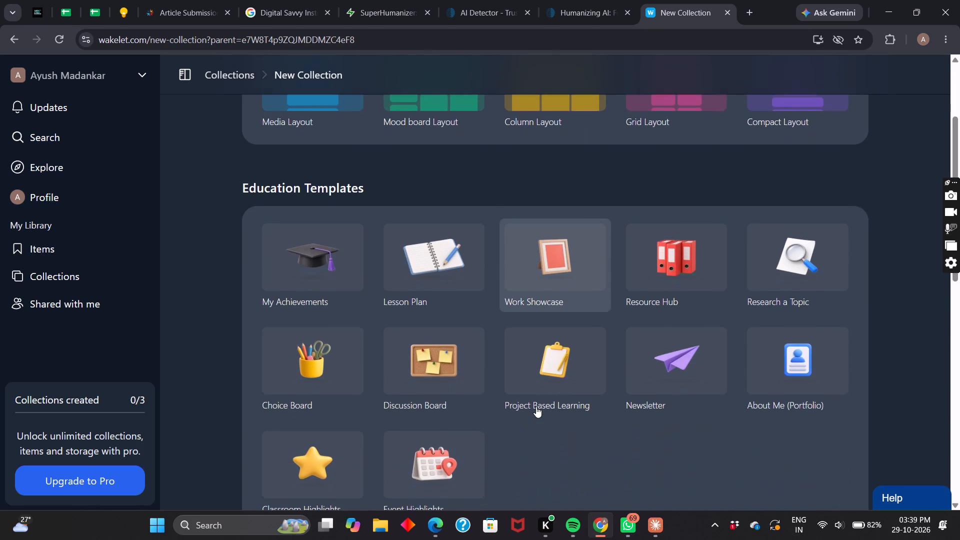
scroll(536, 406, "down", 5)
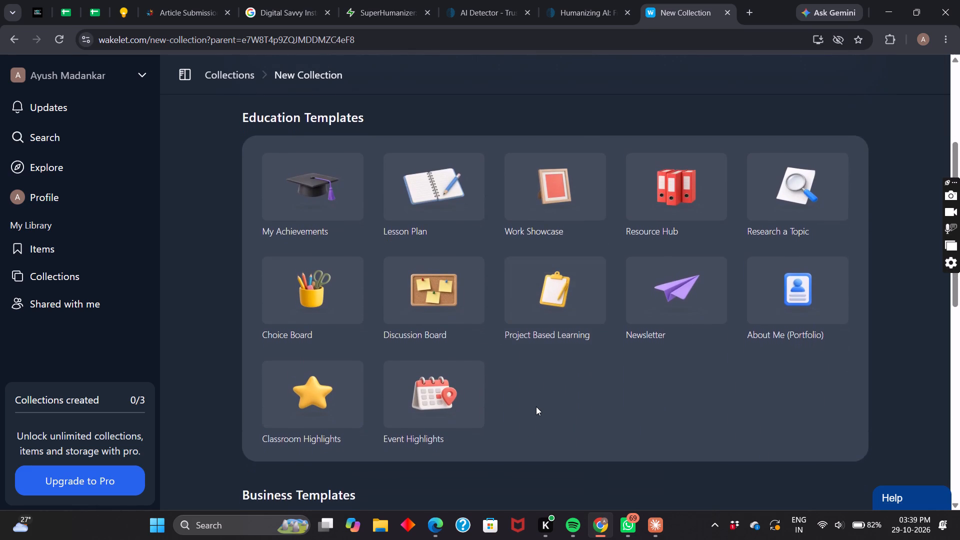
scroll(536, 406, "down", 7)
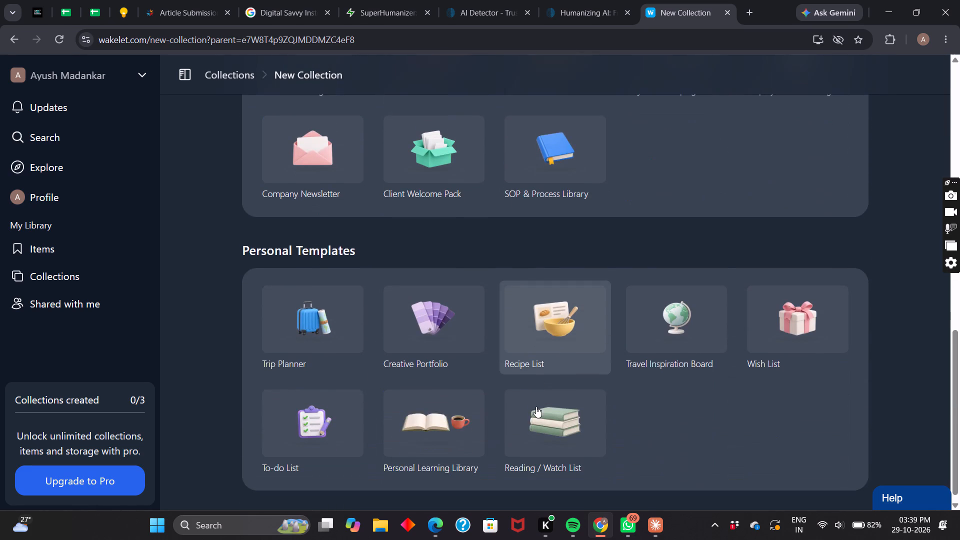
scroll(536, 406, "down", 1)
scroll(536, 406, "up", 9)
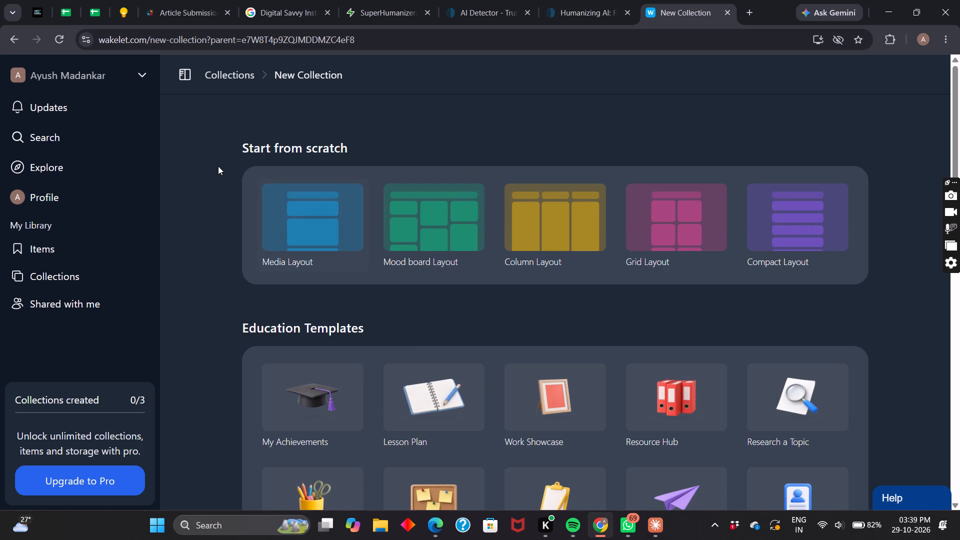
Open the group workspace creation option, look over the Wakelet plans for businesses and education, and return to the new collection page.
left_click(140, 72)
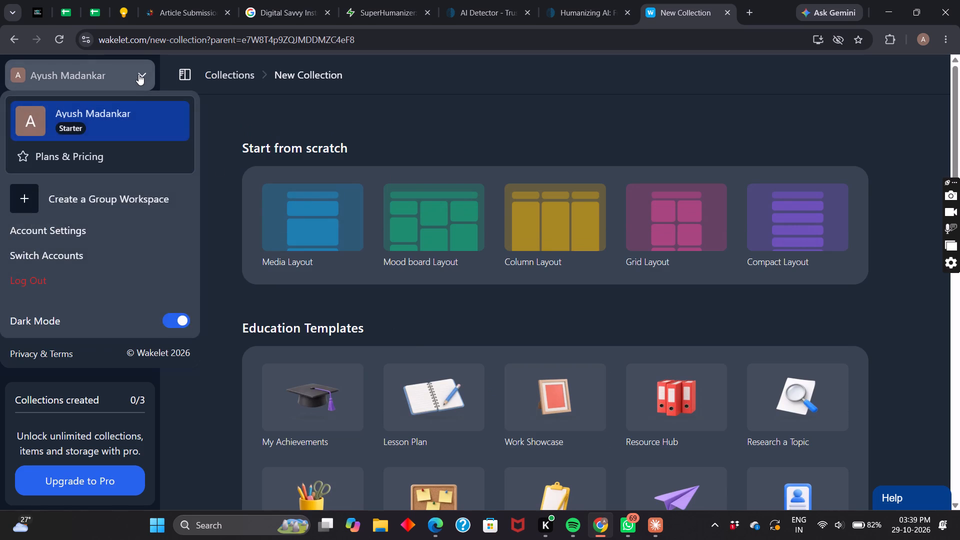
left_click(86, 192)
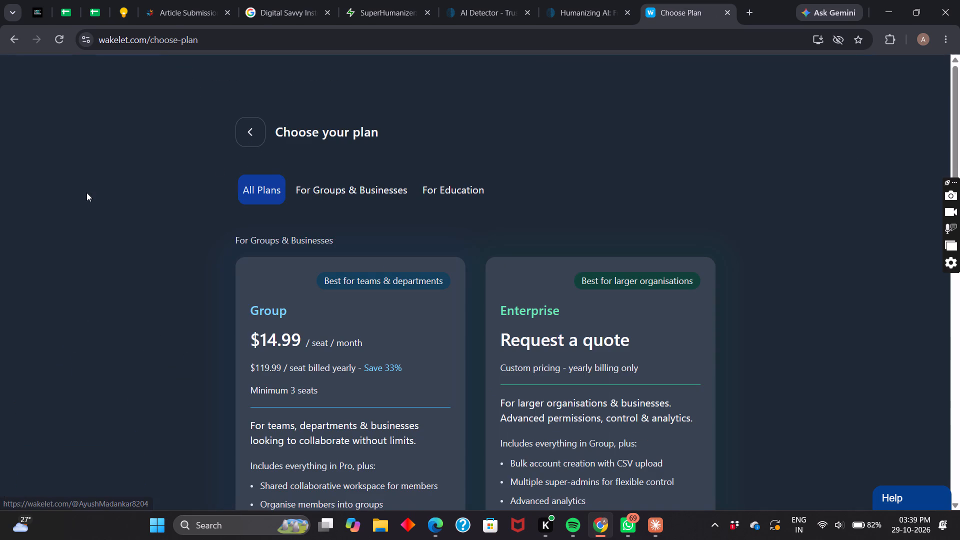
scroll(359, 253, "down", 2)
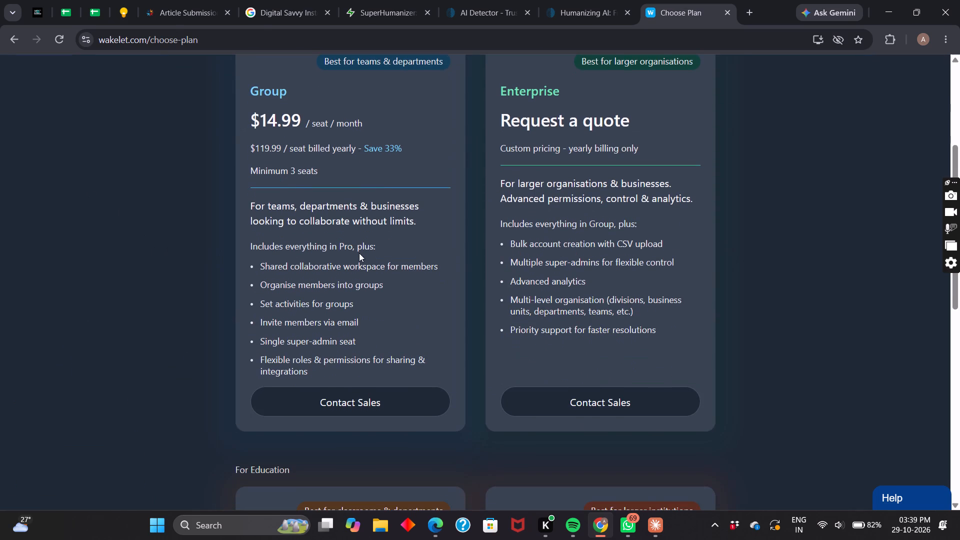
scroll(359, 253, "up", 1)
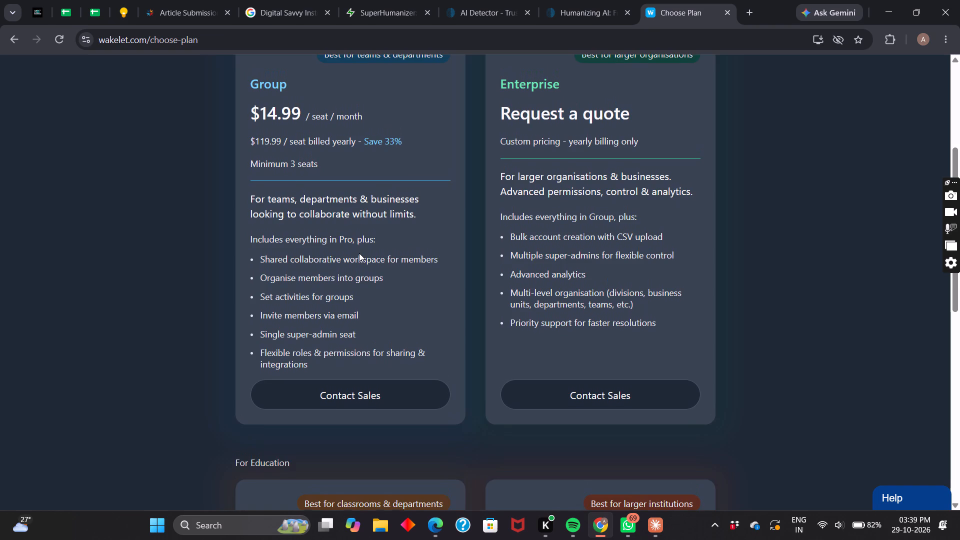
scroll(359, 253, "up", 1)
scroll(359, 253, "down", 4)
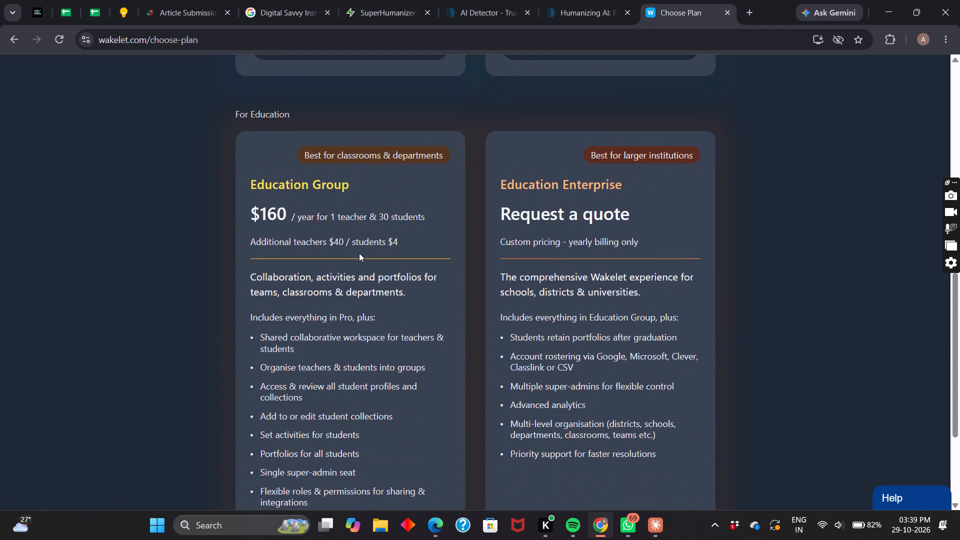
scroll(359, 253, "down", 3)
scroll(359, 253, "up", 19)
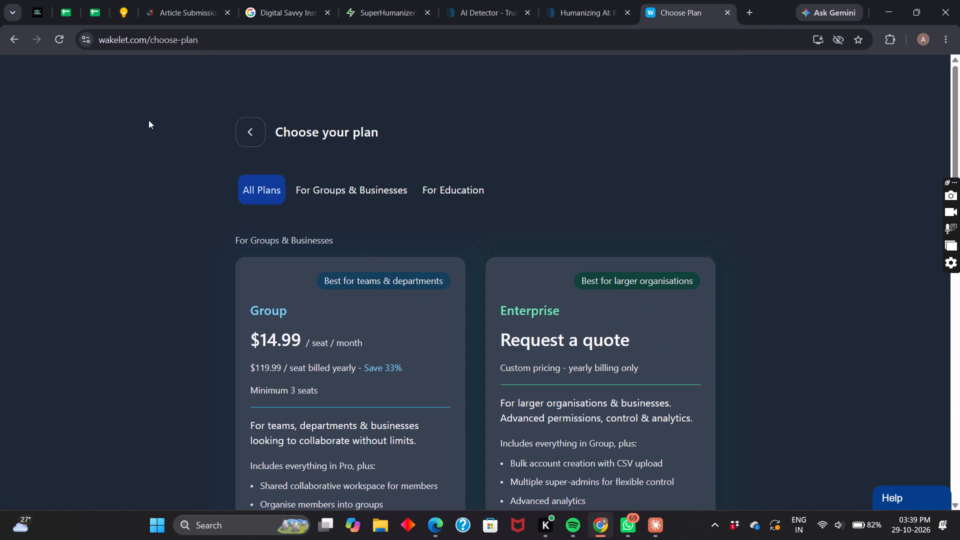
left_click(13, 35)
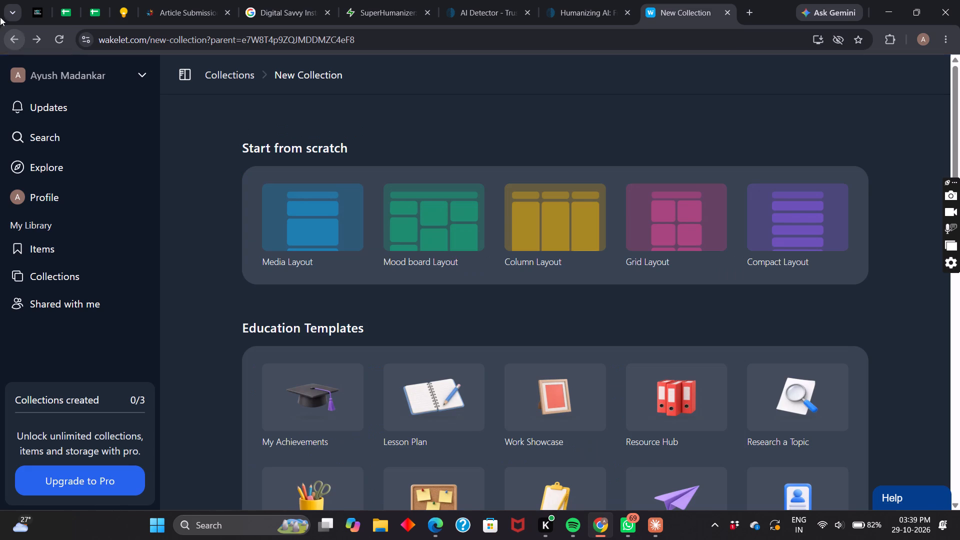
Open the account's Wakelet profile page.
left_click(59, 195)
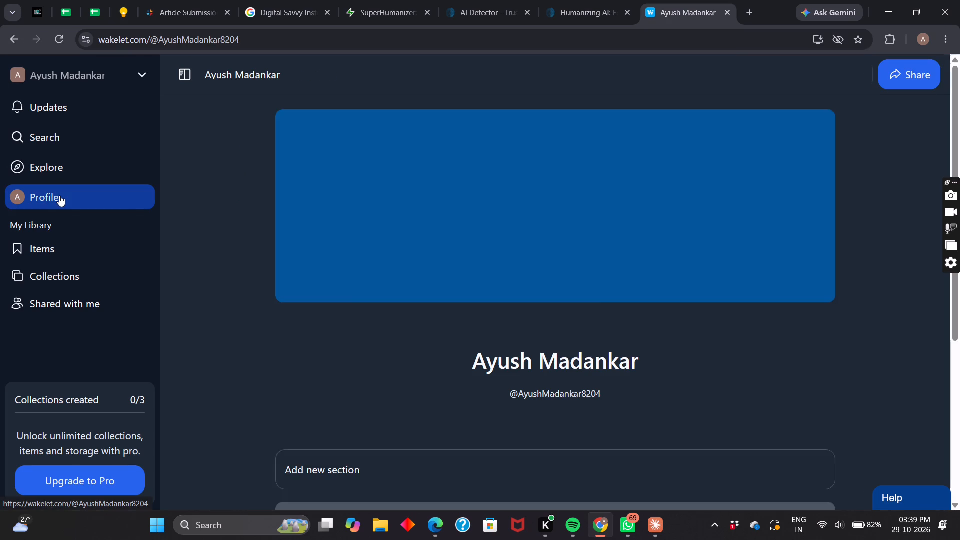
scroll(438, 268, "down", 3)
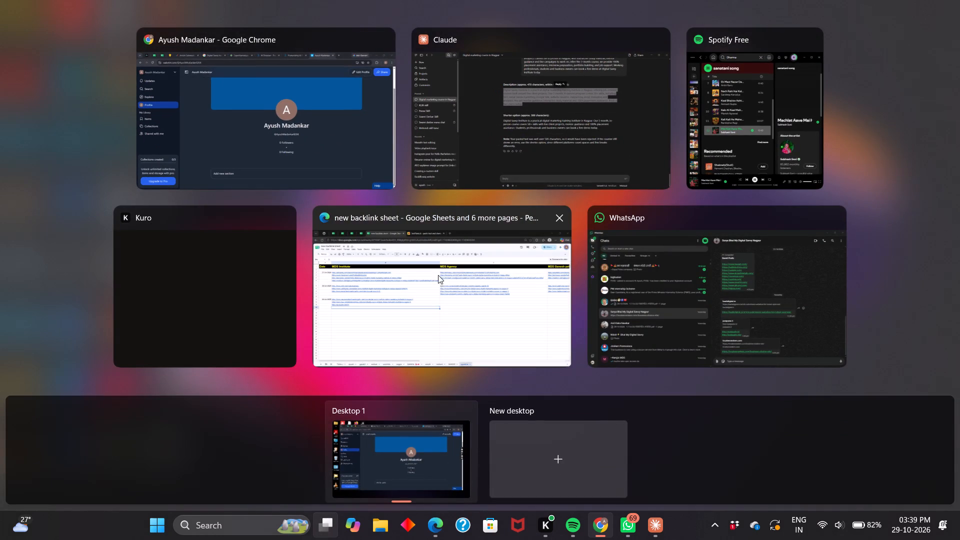
Switch to the new backlink sheet in Edge and copy the realbookmarking.com link from the MDS Ganesh peth column.
left_click(432, 285)
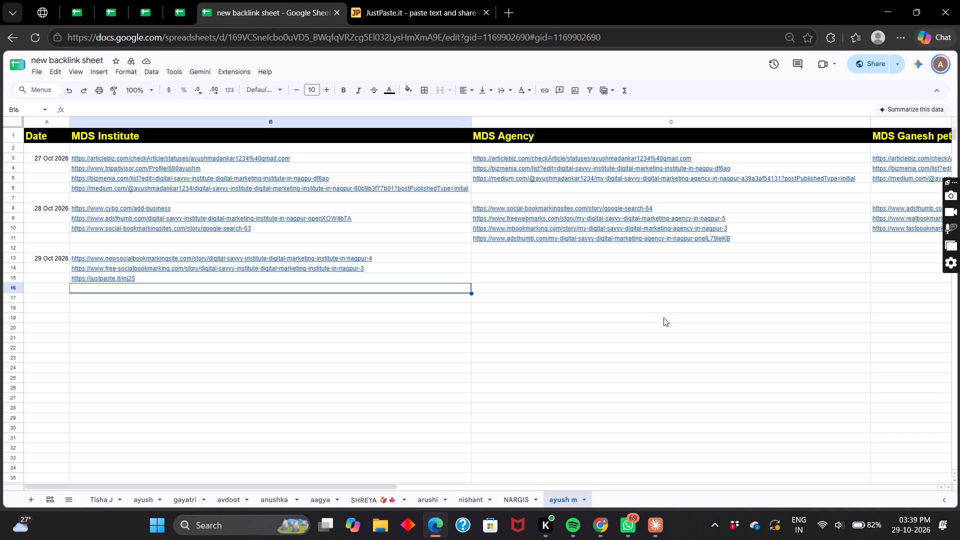
scroll(663, 317, "left", 3)
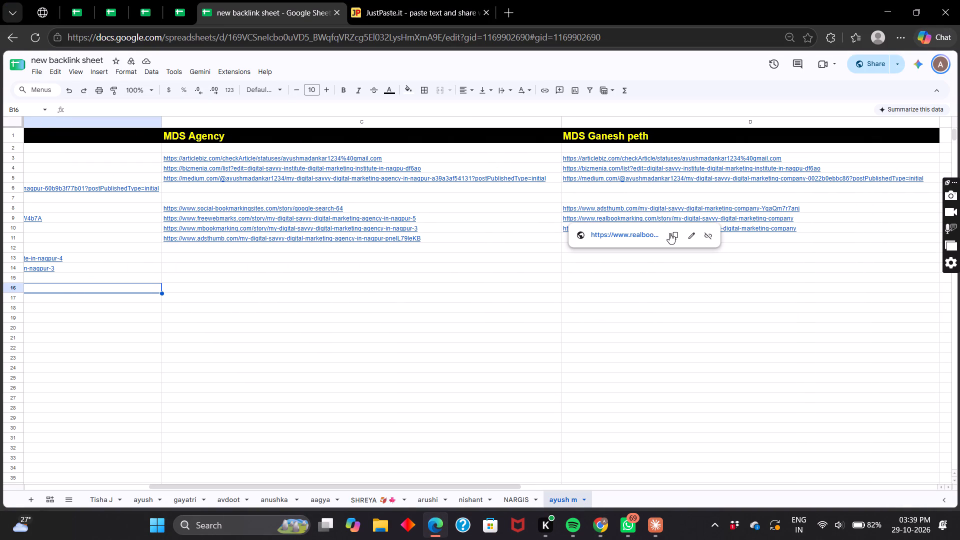
left_click(672, 233)
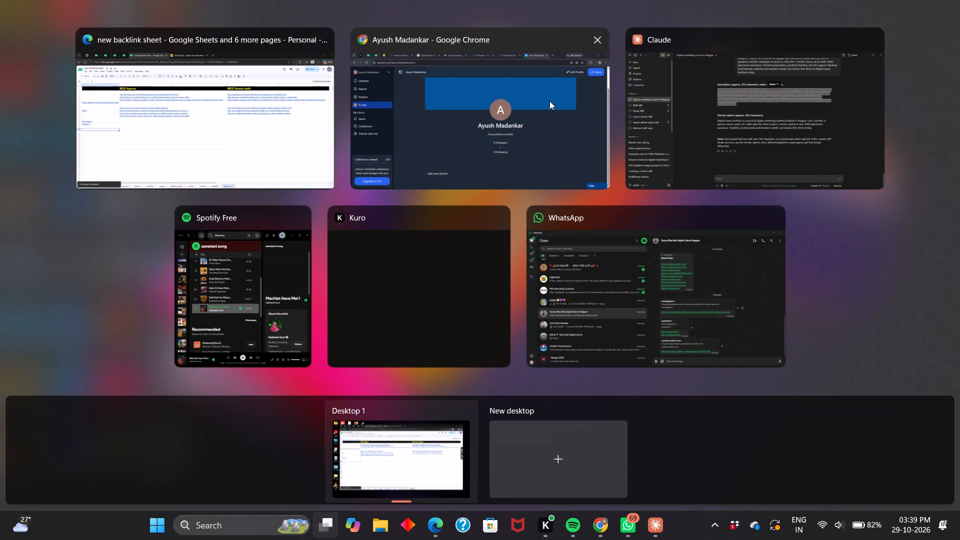
Switch to Chrome and open the copied realbookmarking.com story link in place of the Wakelet profile page.
left_click(549, 101)
left_click_drag(322, 28, 0, 95)
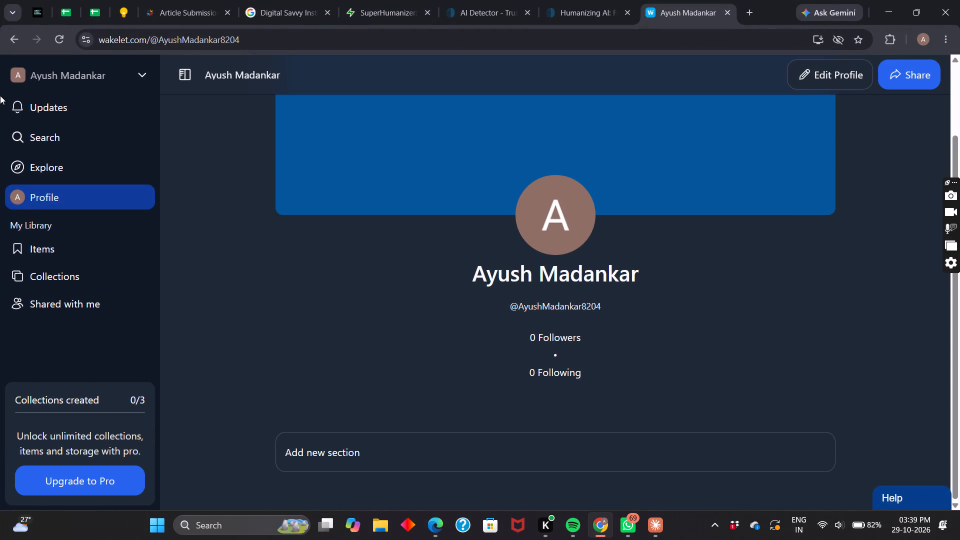
double_click(237, 37)
double_click(237, 37)
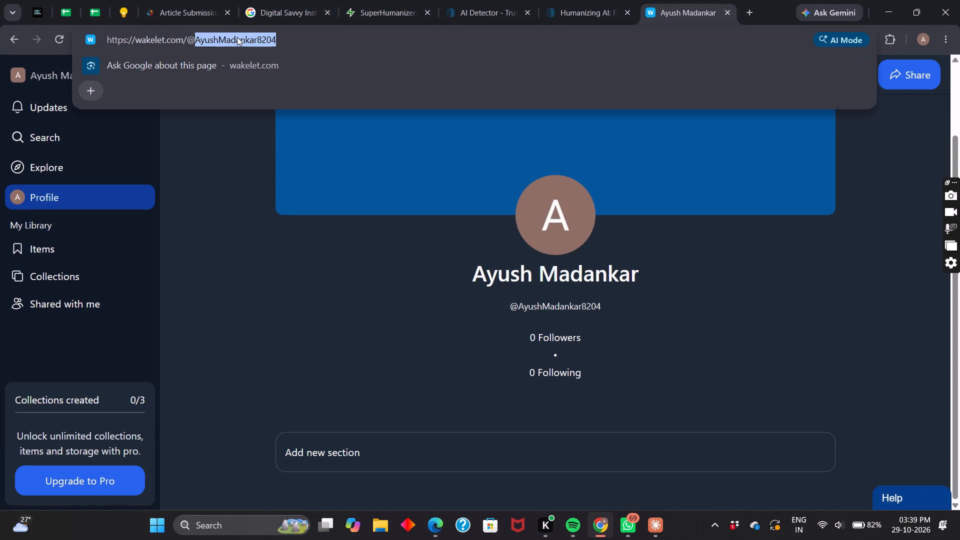
double_click(237, 37)
double_click(237, 37)
left_click(237, 37)
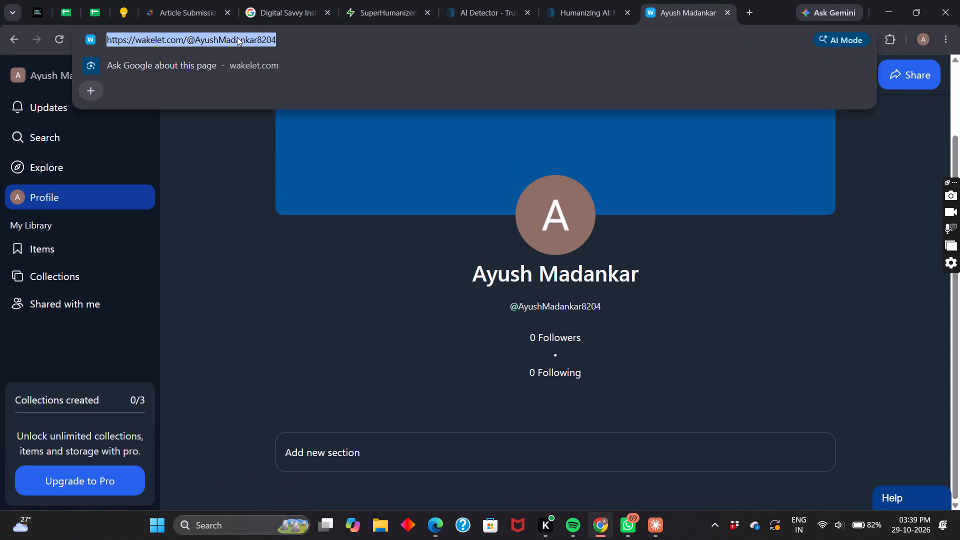
key("ctrl+v")
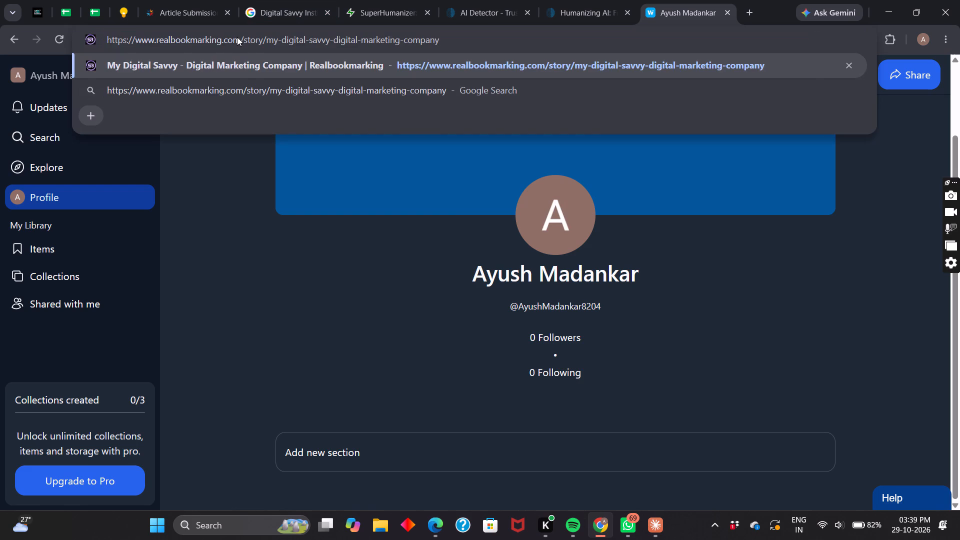
key("Return")
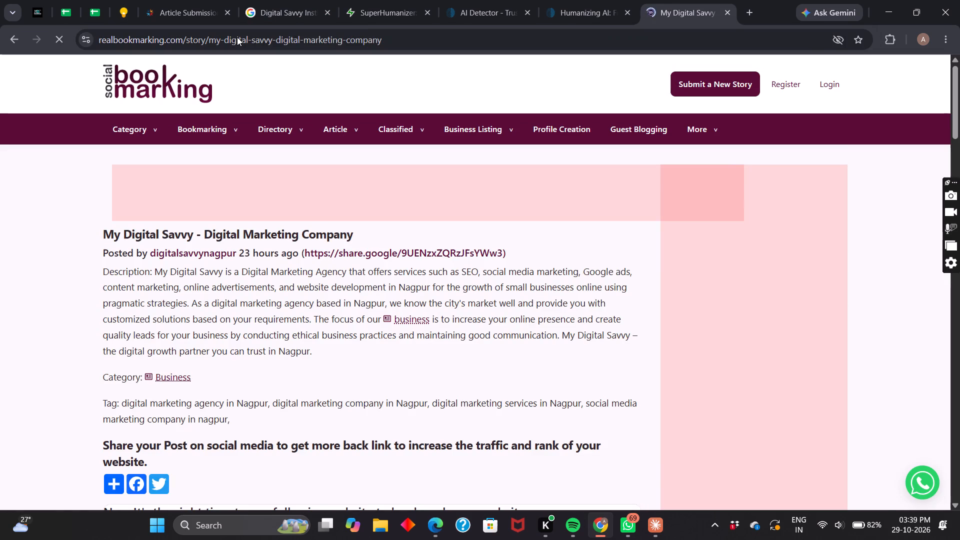
scroll(393, 211, "down", 5)
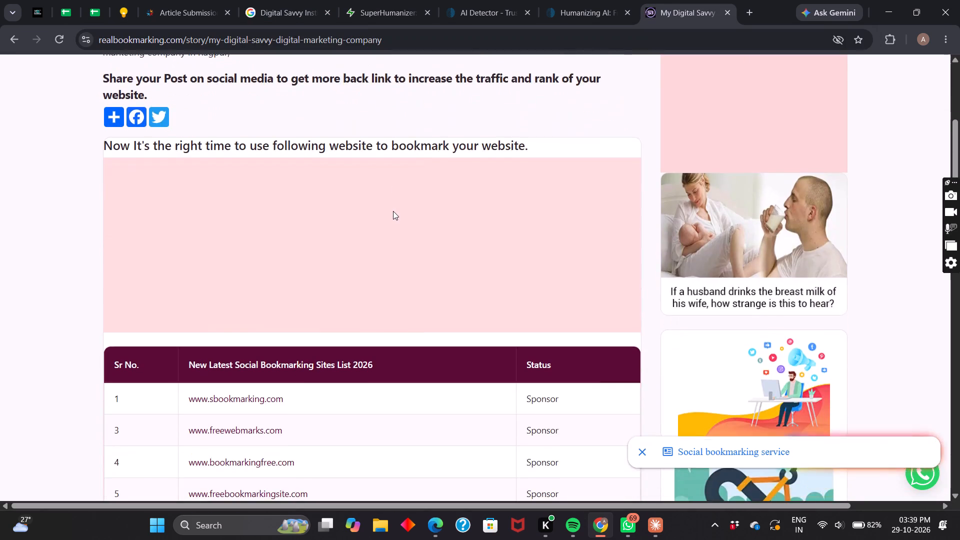
scroll(393, 211, "down", 5)
scroll(393, 211, "up", 1)
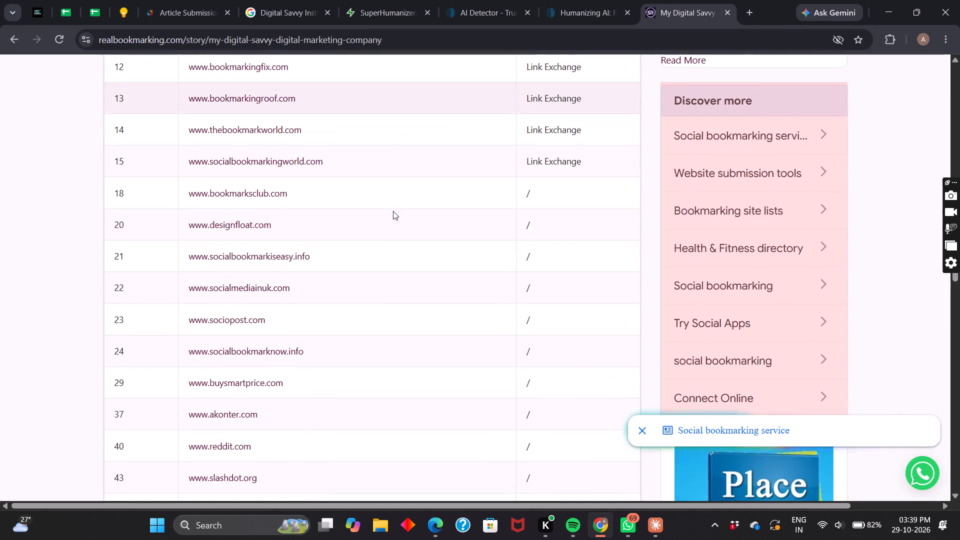
scroll(393, 211, "up", 5)
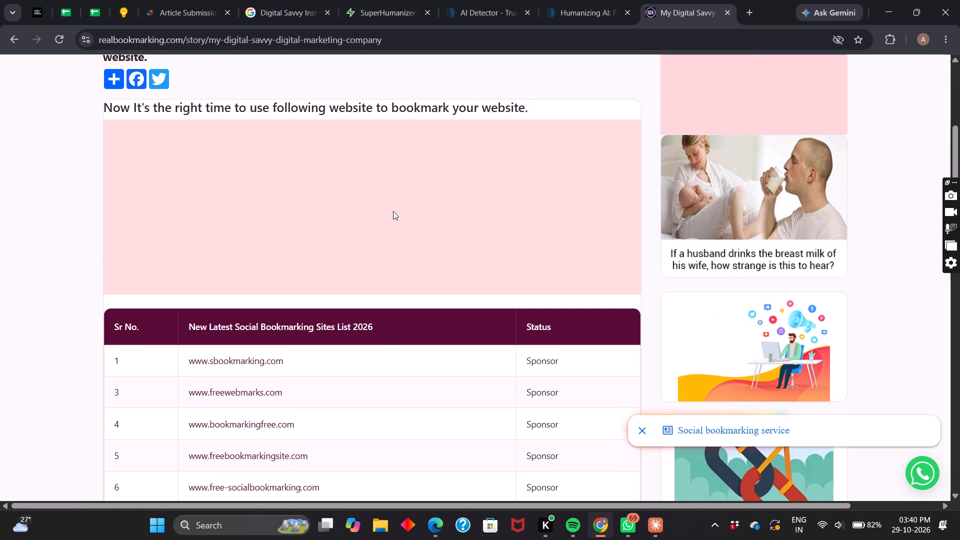
left_click(239, 356)
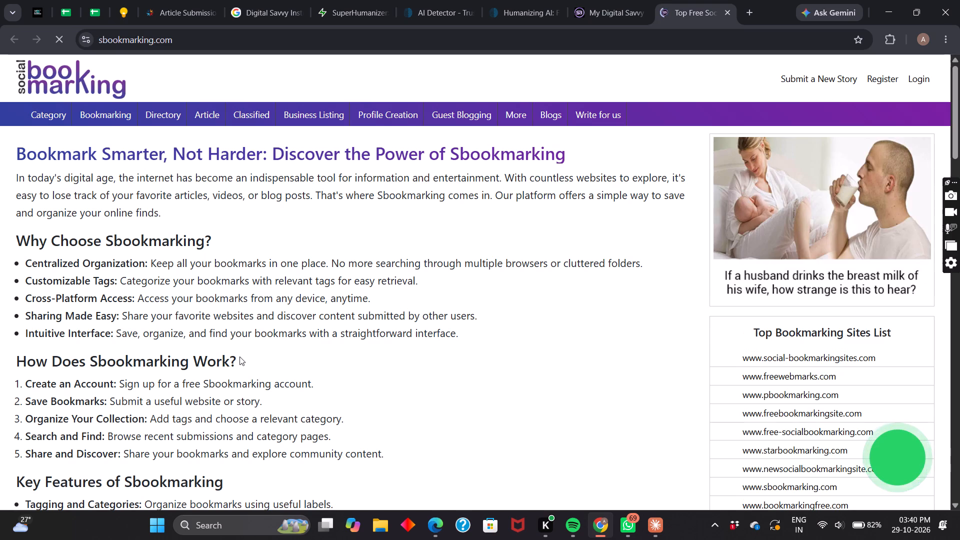
scroll(489, 308, "down", 2)
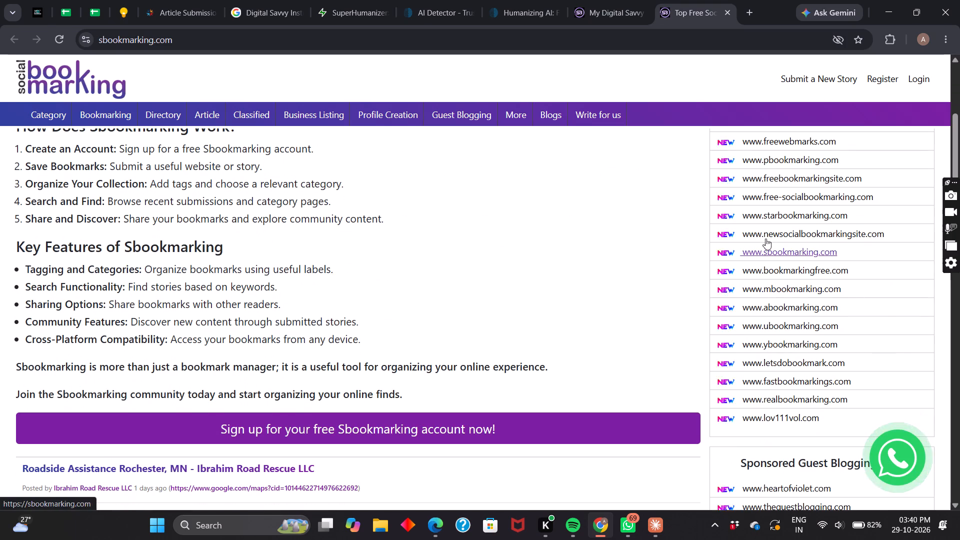
left_click(759, 216)
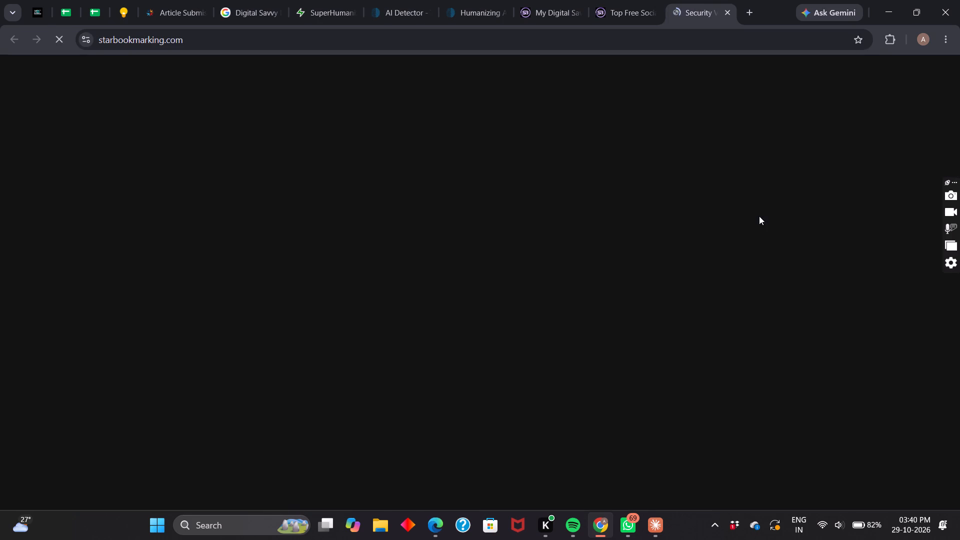
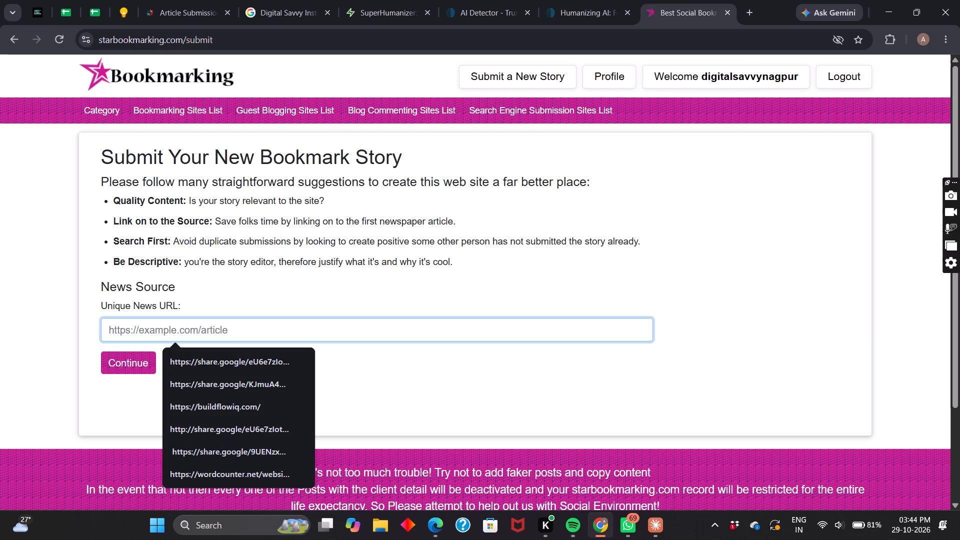
Copy the google Link from the Digital Savvy Institute note in Keep and submit it as the bookmark story's unique news URL.
left_click(127, 10)
double_click(334, 165)
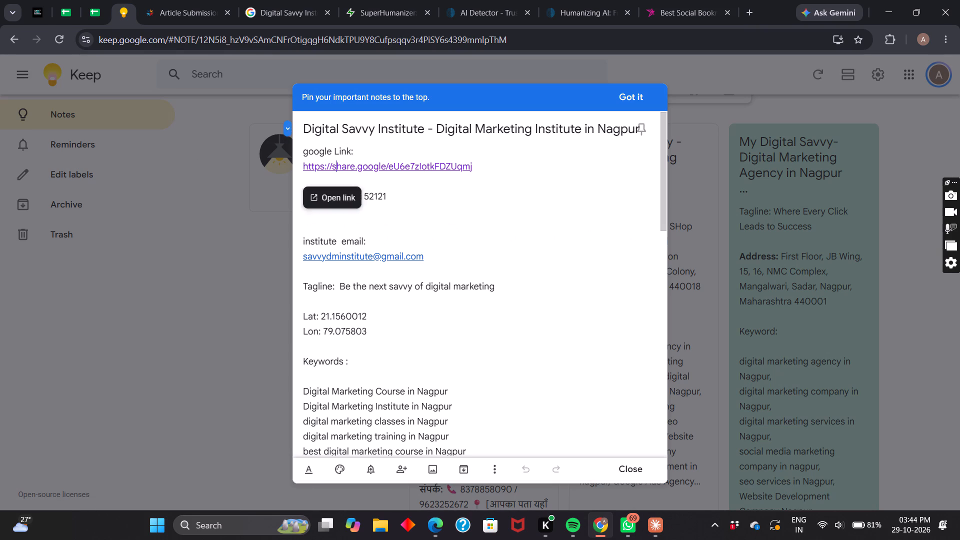
double_click(334, 165)
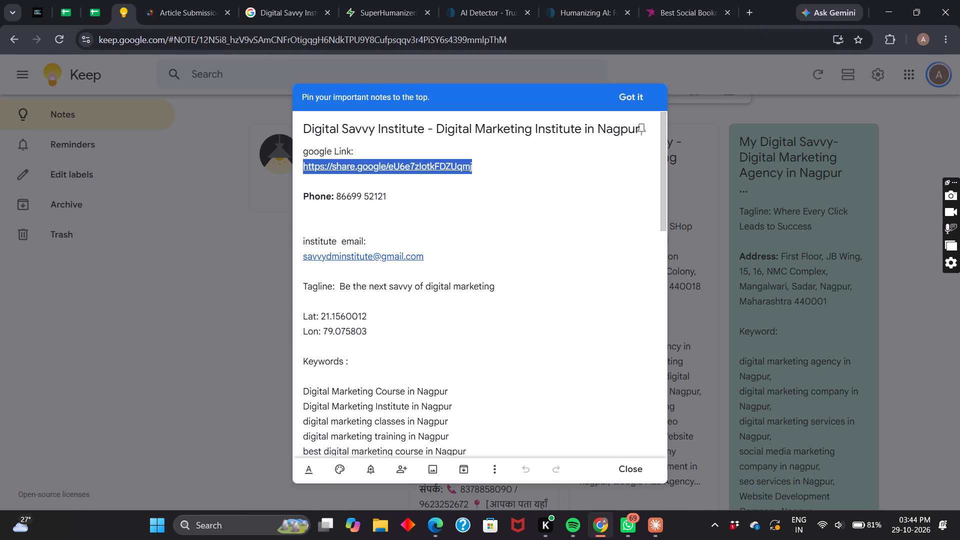
key("ctrl+c")
left_click(688, 7)
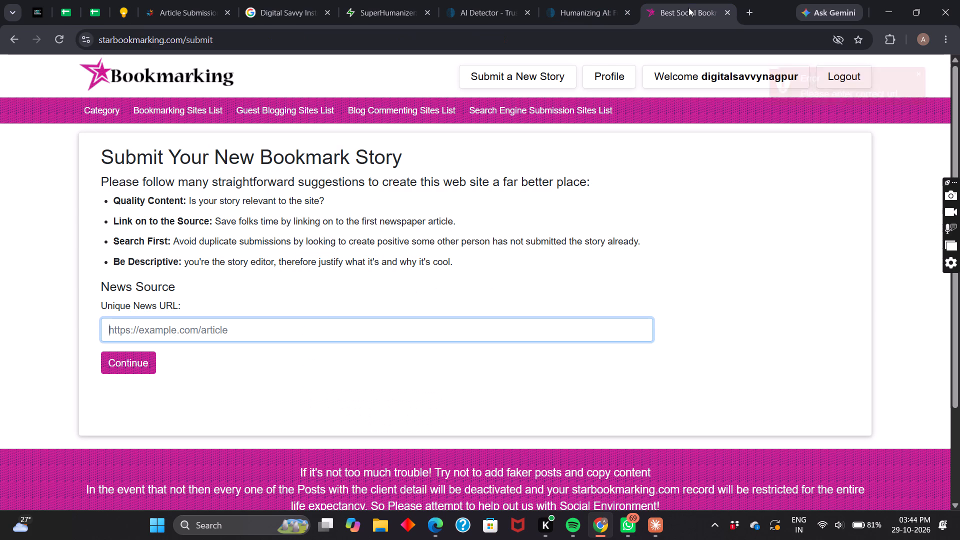
left_click(295, 330)
key("ctrl+v")
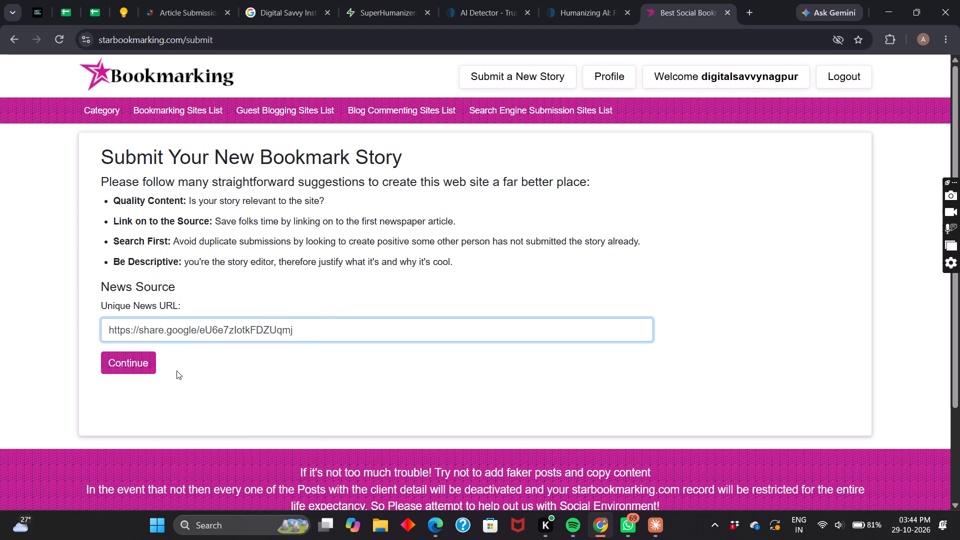
left_click(139, 353)
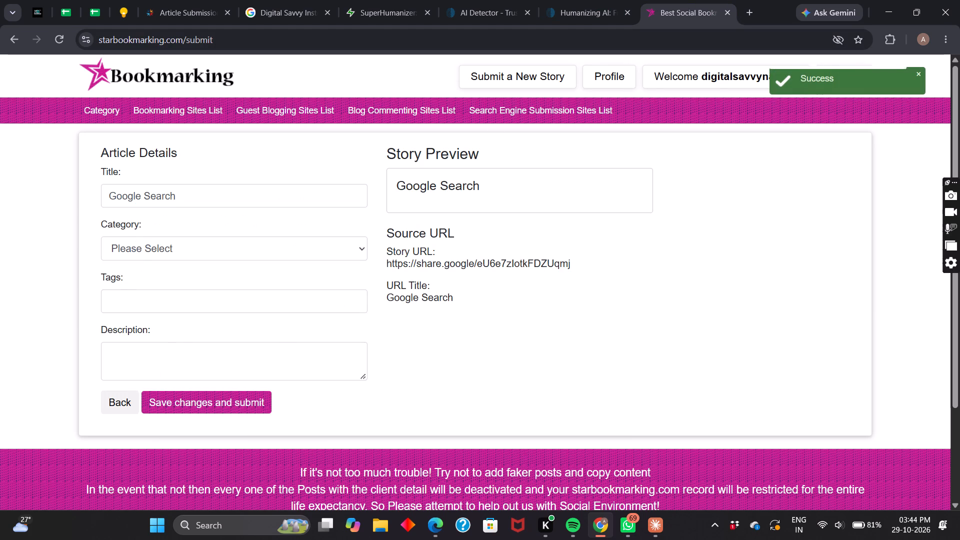
Replace the story title with "Digital Savvy Institute - Digital Marketing Institute in Nagpur", copied from the Keep note's title.
triple_click(225, 187)
key("BackSpace")
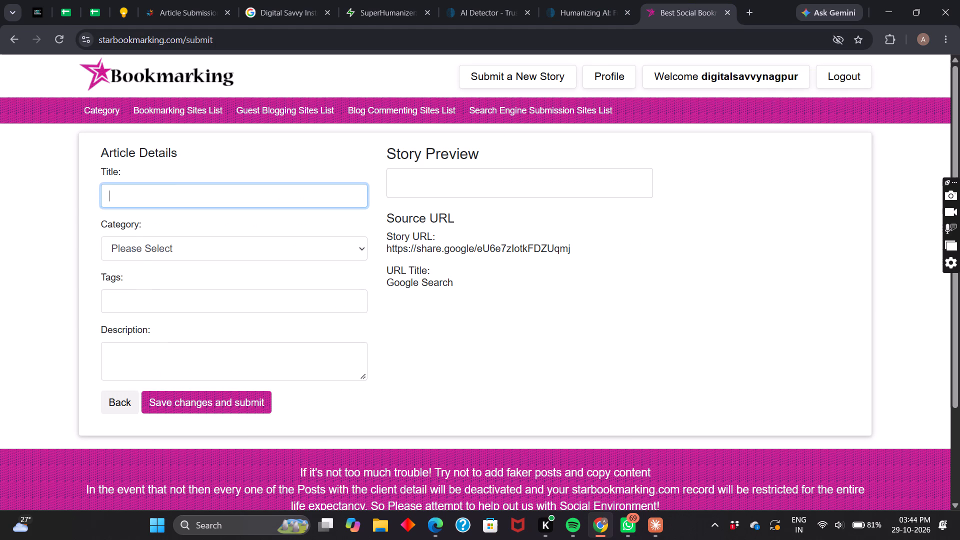
left_click(117, 14)
left_click_drag(117, 14, 295, 54)
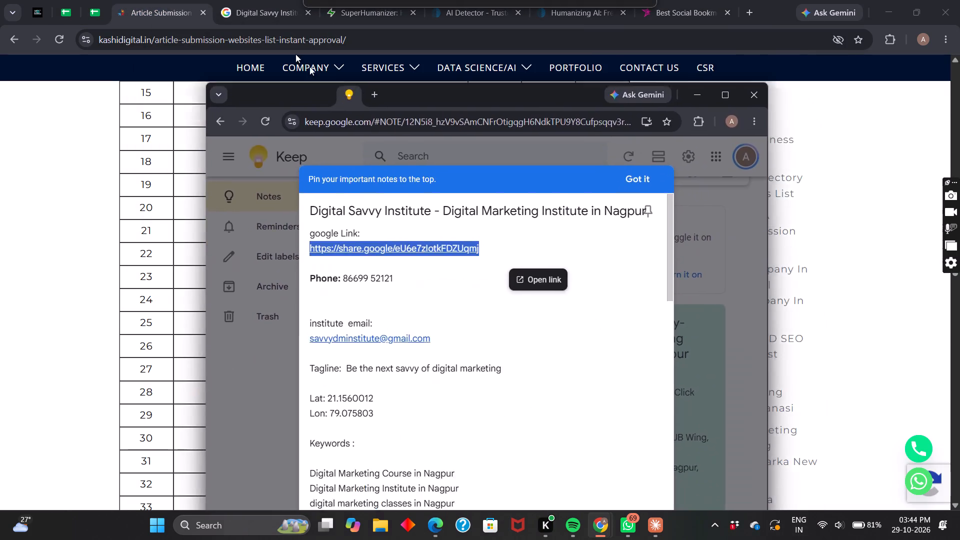
left_click_drag(295, 54, 189, 0)
left_click_drag(189, 0, 330, 123)
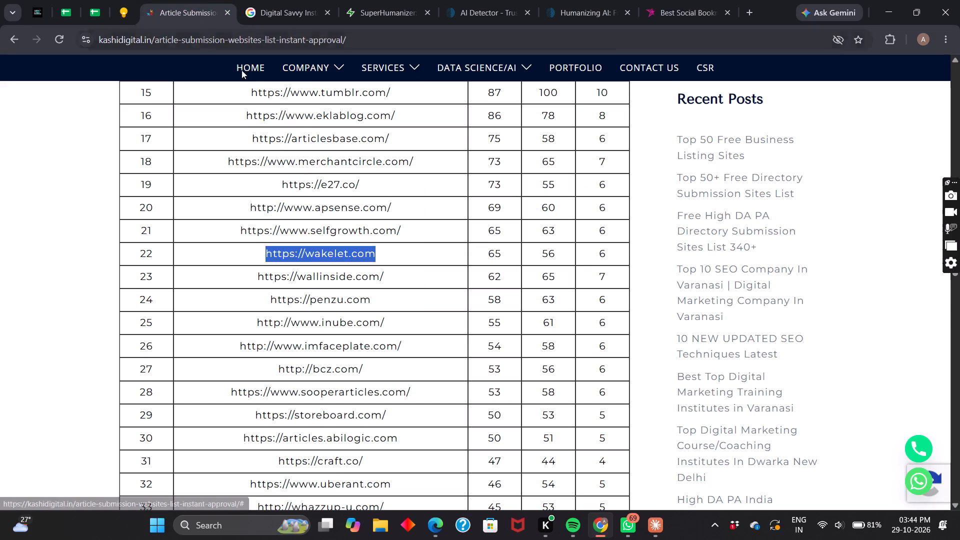
left_click(117, 0)
left_click(117, 3)
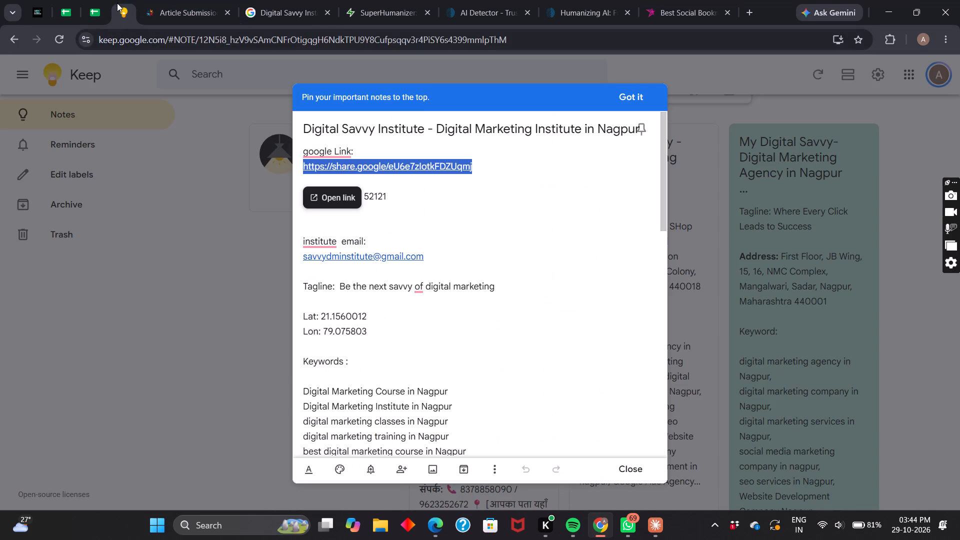
triple_click(357, 131)
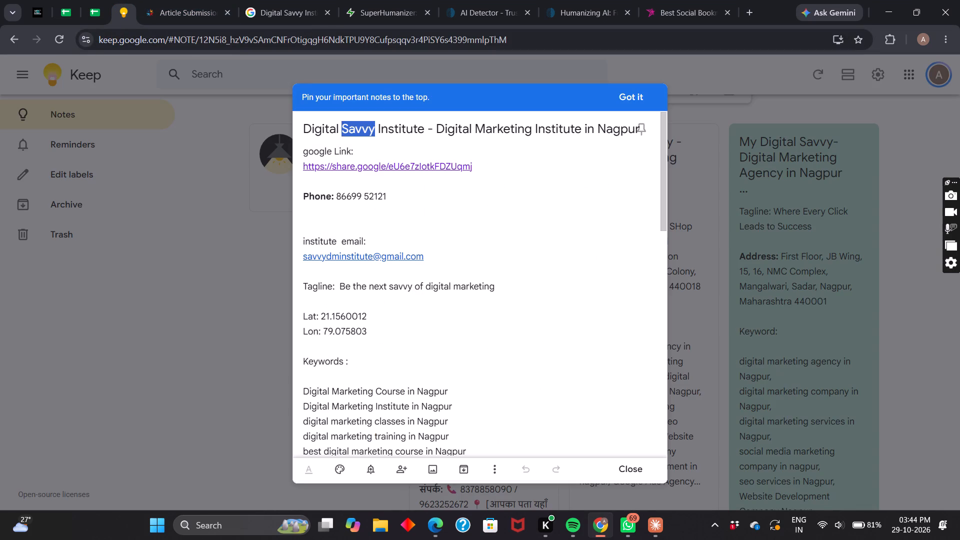
key("ctrl+c")
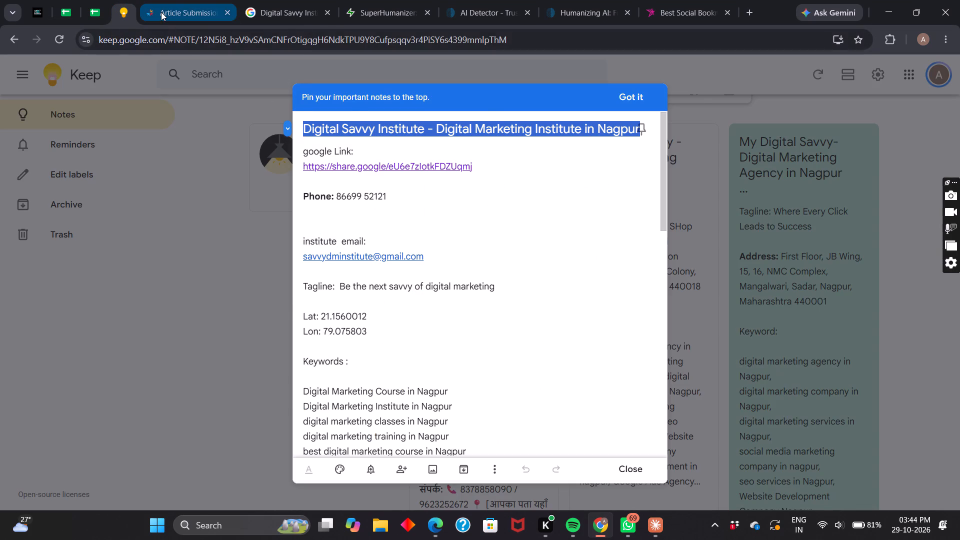
left_click(161, 12)
left_click(278, 9)
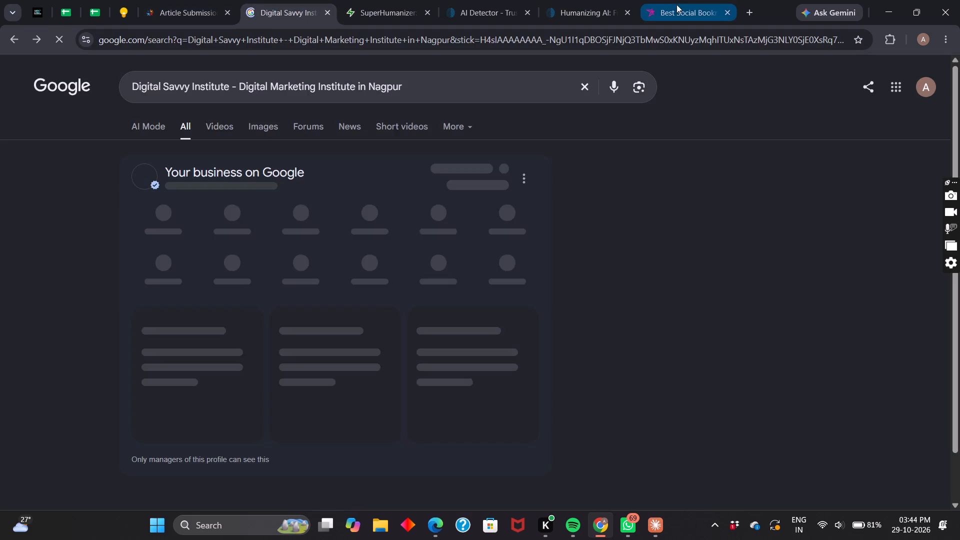
left_click_drag(676, 8, 201, 19)
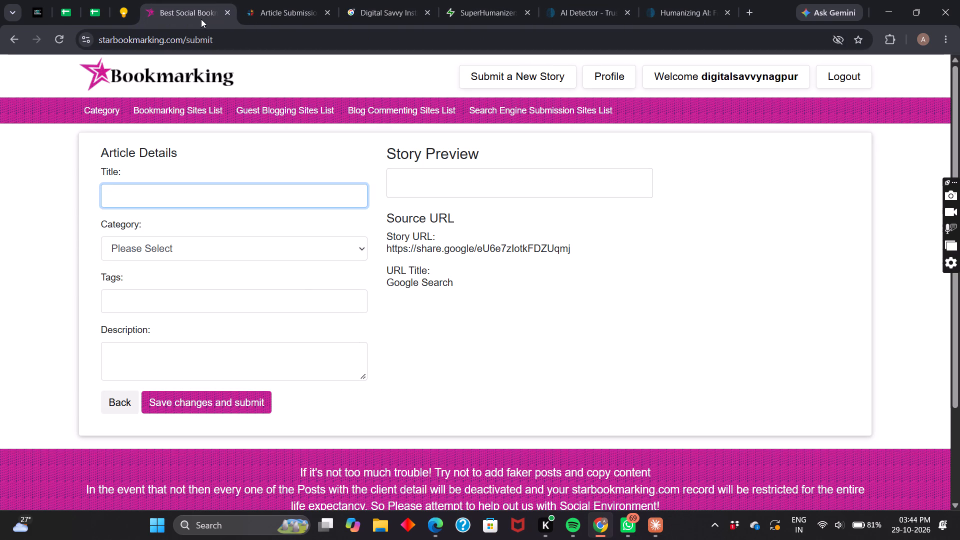
left_click(205, 191)
key("ctrl+v")
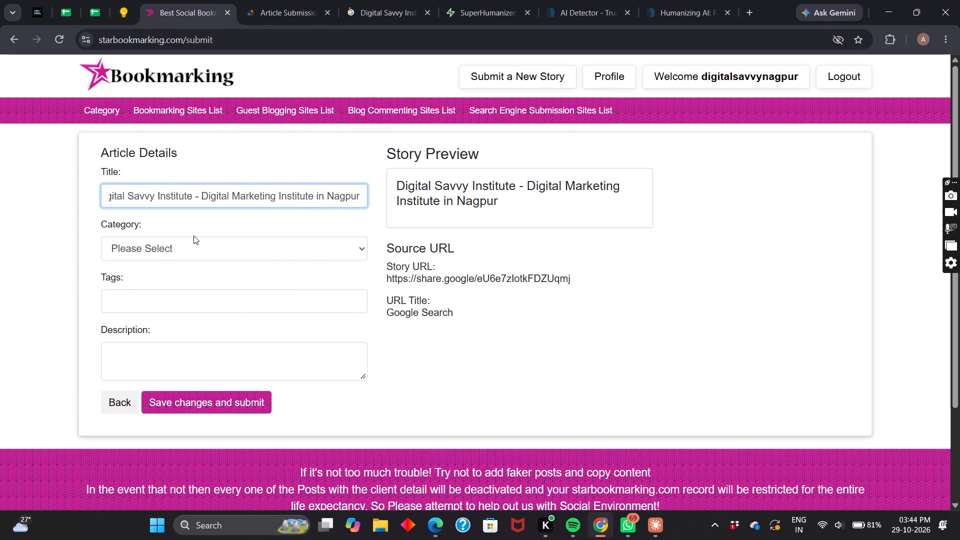
Set the category to Search Engine Optimization and fill the tags with the saved keyword list starting "digital marketing agency in Nagpur".
left_click(190, 249)
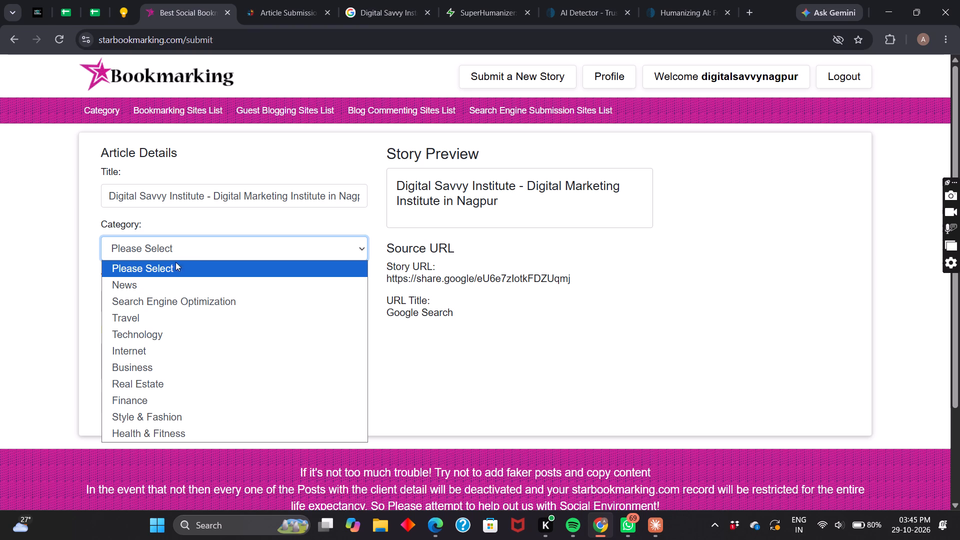
left_click(152, 300)
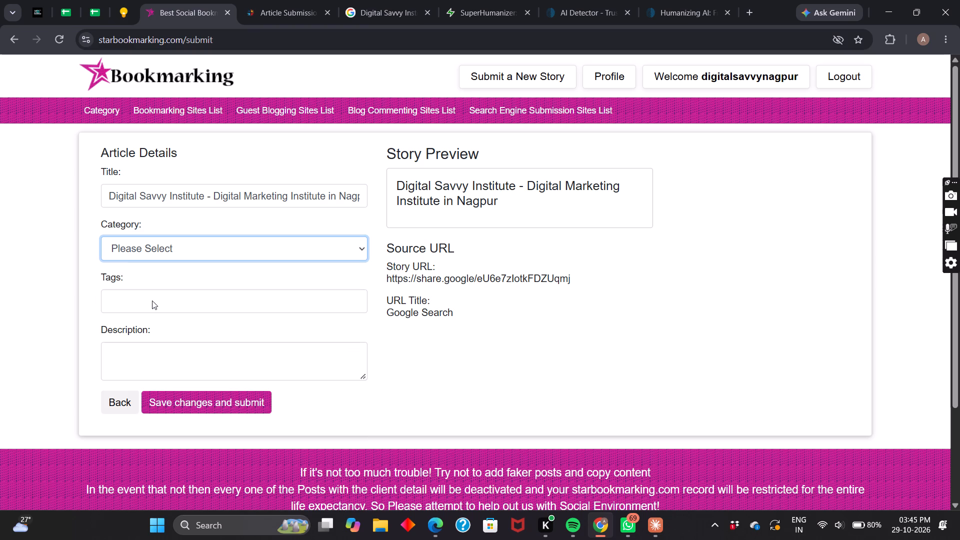
left_click(149, 305)
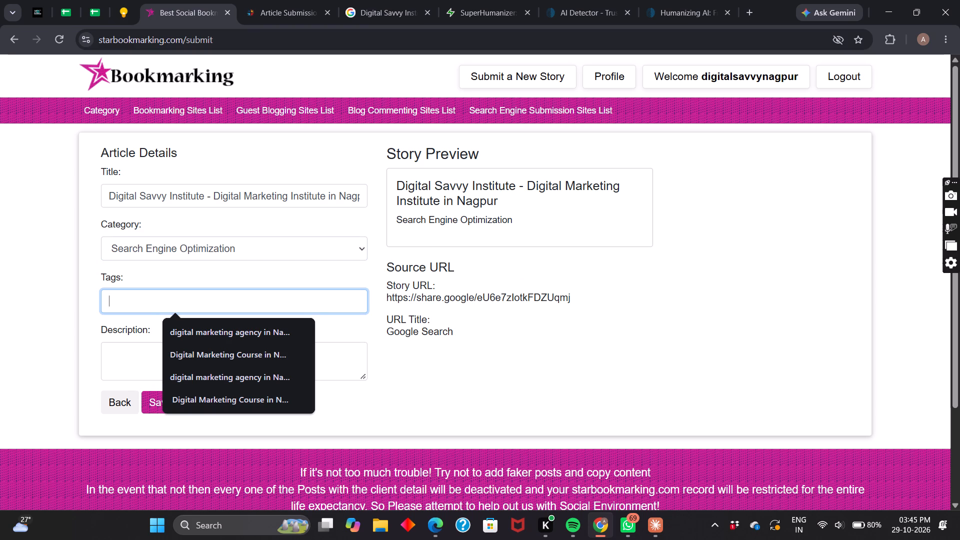
left_click(198, 332)
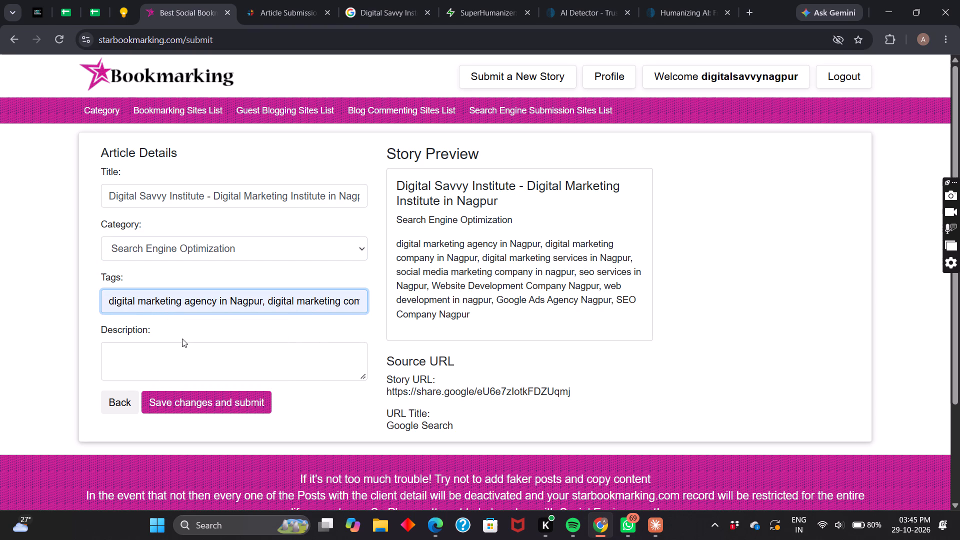
Copy the Digital Savvy Institute description paragraph from the Keep note into the story's description.
left_click(167, 347)
left_click(131, 15)
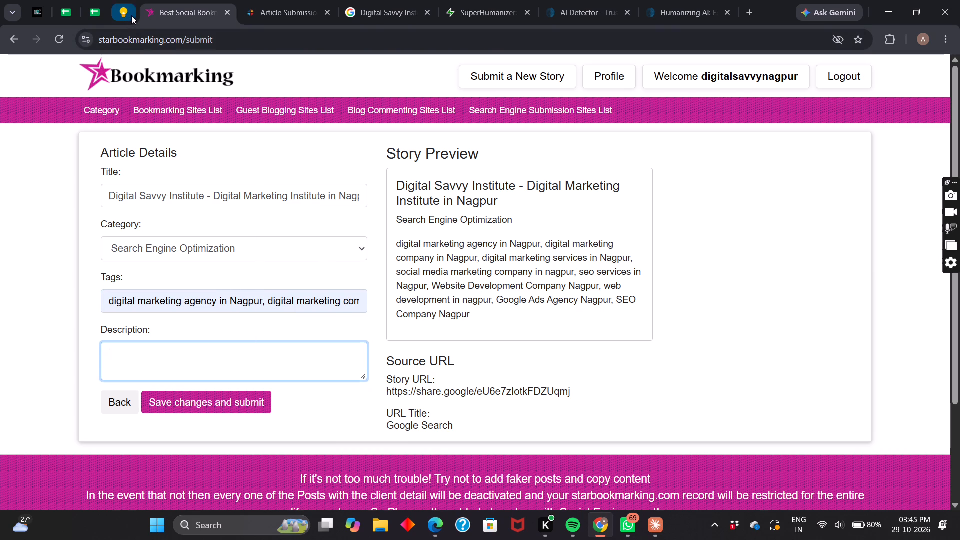
scroll(397, 360, "down", 2)
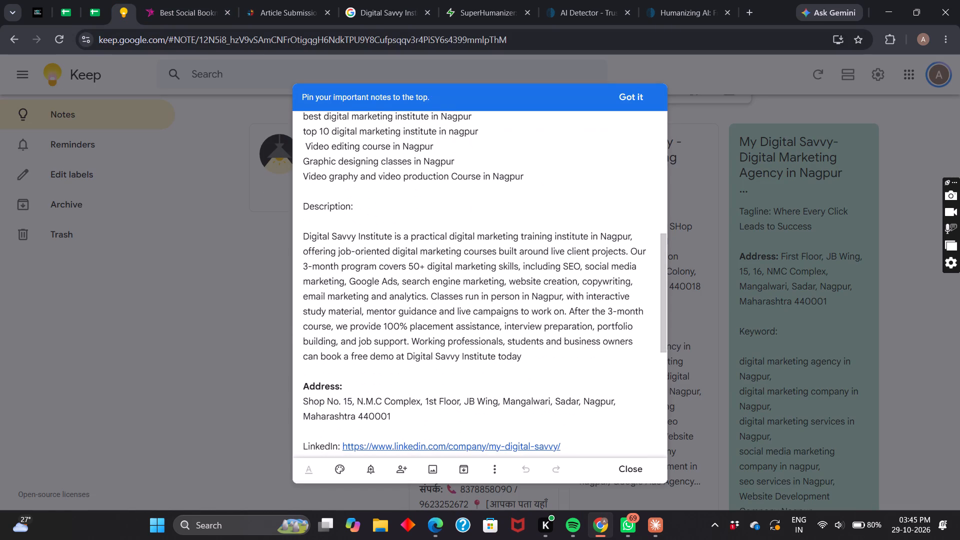
scroll(397, 360, "down", 2)
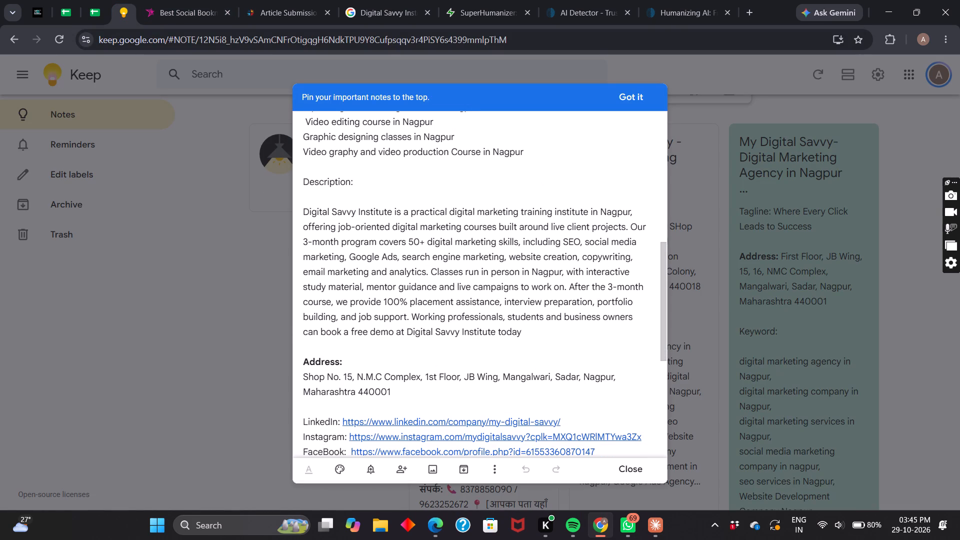
left_click_drag(526, 333, 238, 212)
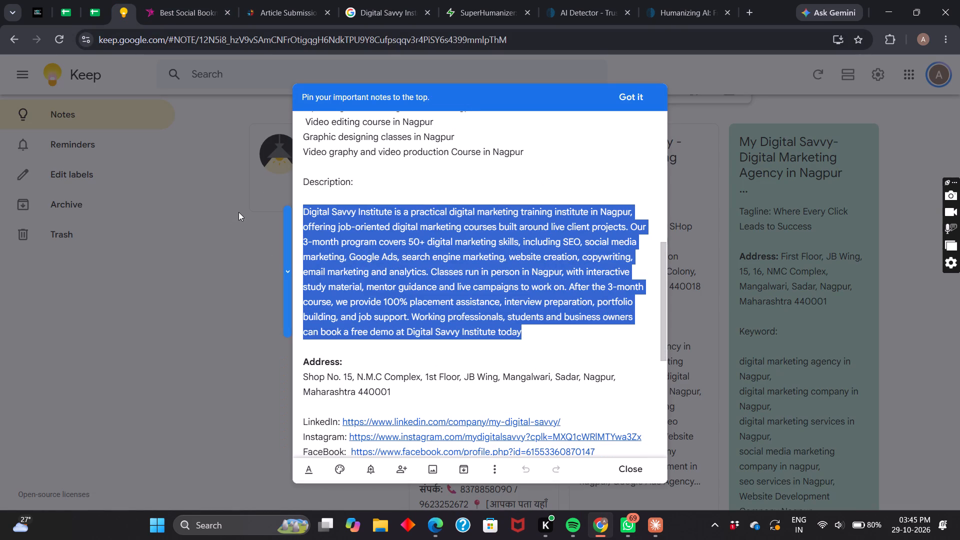
key("ctrl+c")
left_click(163, 5)
left_click(211, 353)
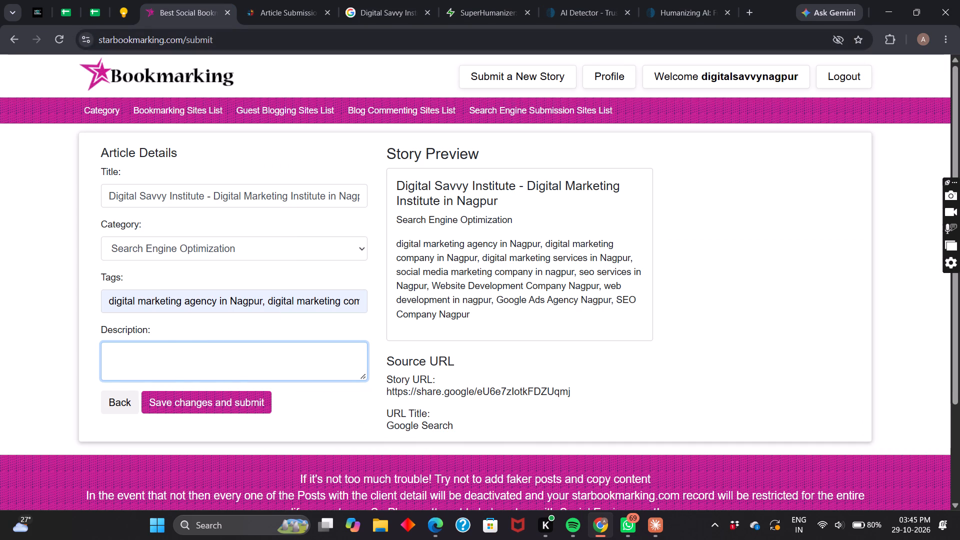
key("ctrl+v")
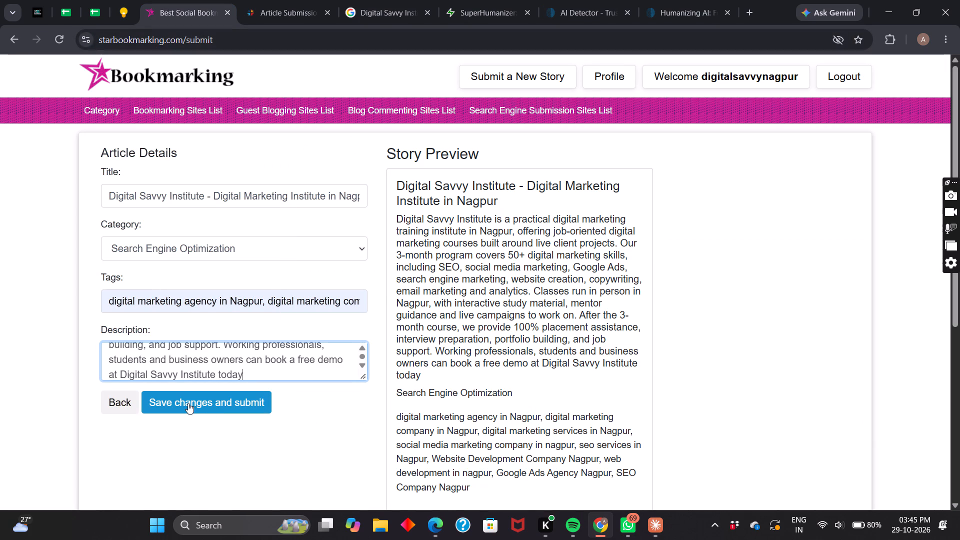
Save the article details and publish the reviewed story on starbookmarking.com.
left_click(188, 403)
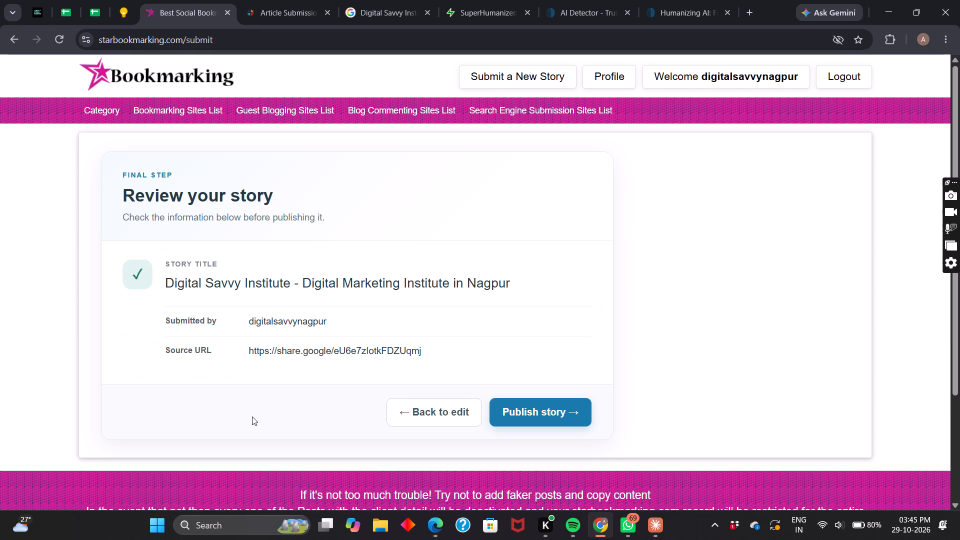
scroll(316, 408, "up", 1)
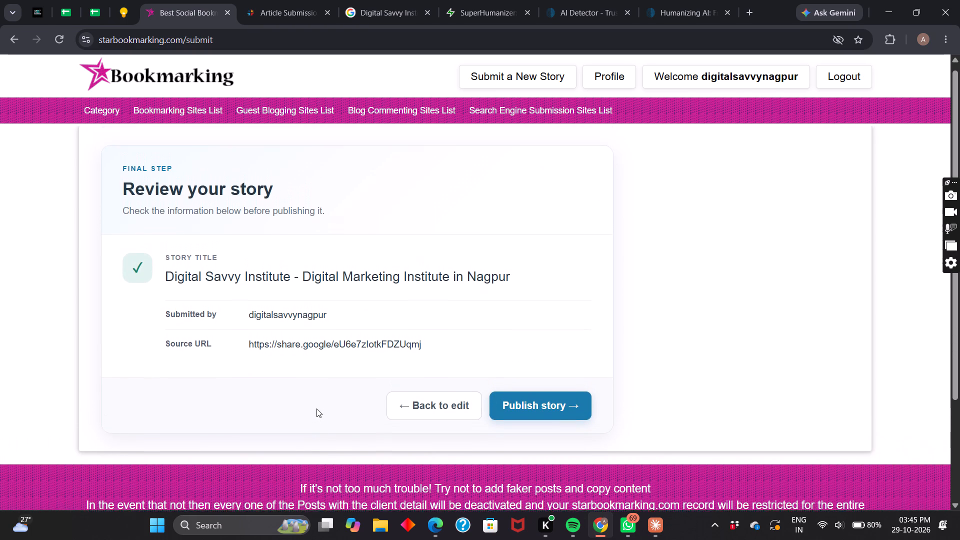
scroll(316, 408, "up", 1)
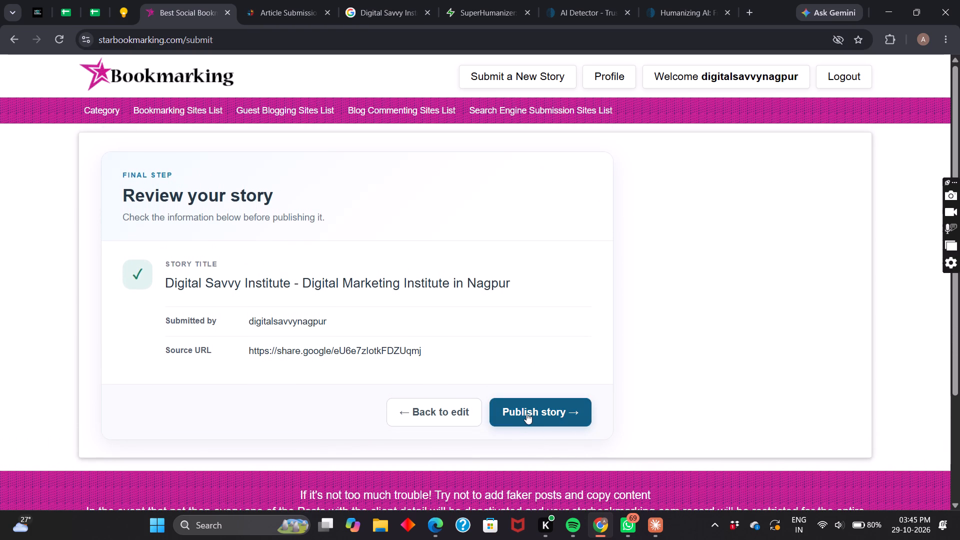
left_click(526, 413)
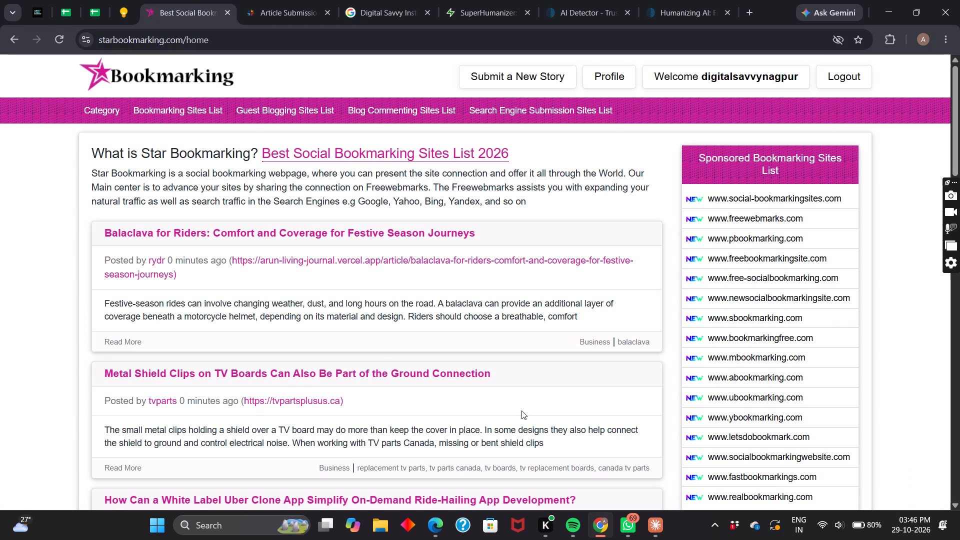
Find the new Digital Savvy Institute story in the starbookmarking.com home feed and open its story page.
scroll(300, 310, "down", 2)
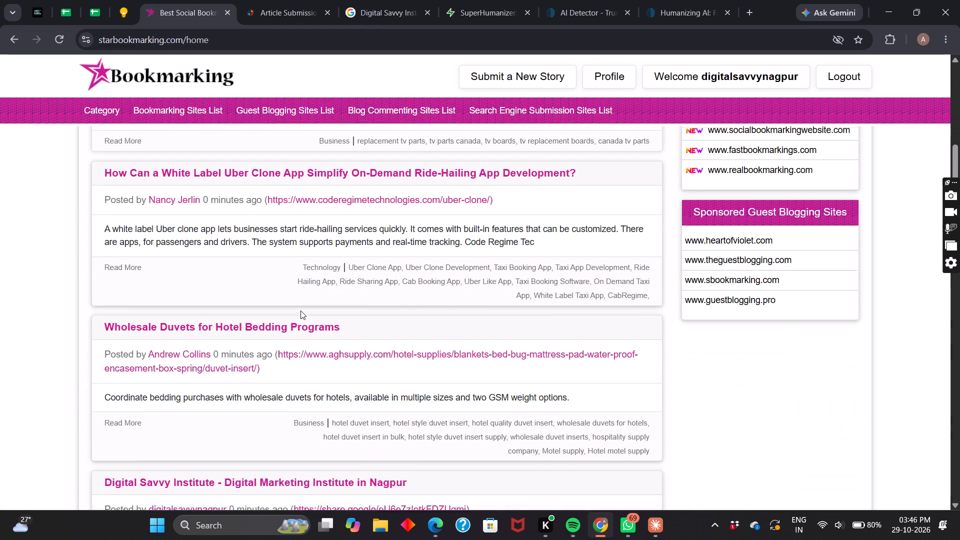
scroll(300, 310, "down", 1)
scroll(300, 310, "up", 9)
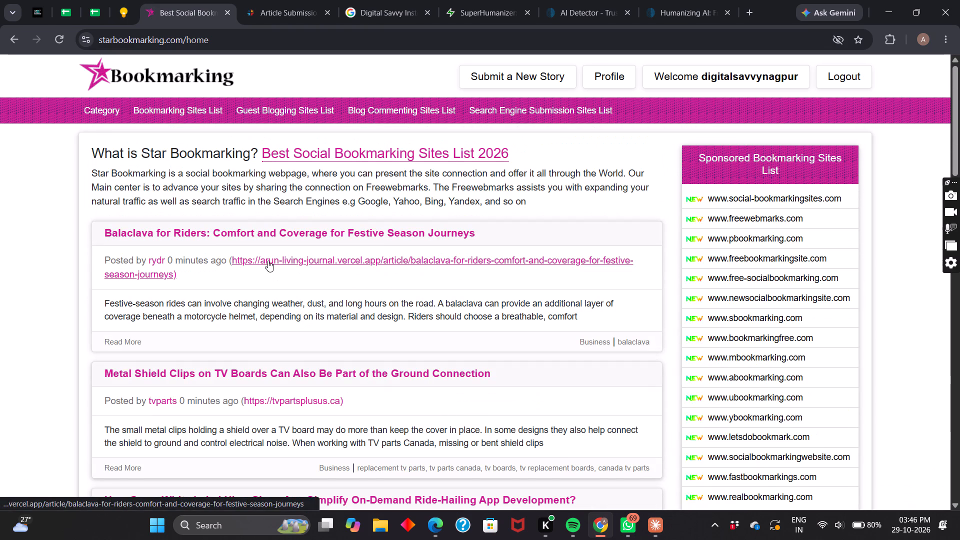
scroll(234, 376, "down", 1)
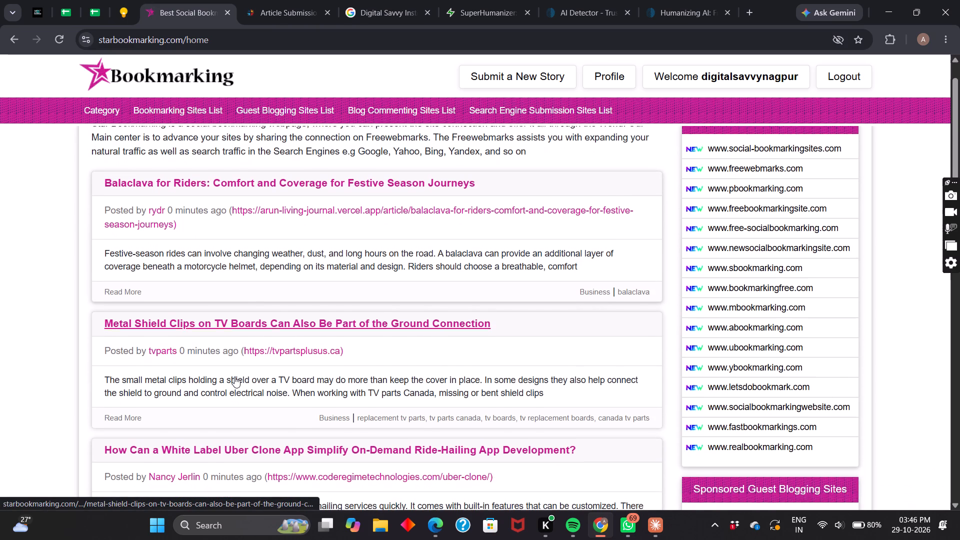
scroll(234, 376, "down", 3)
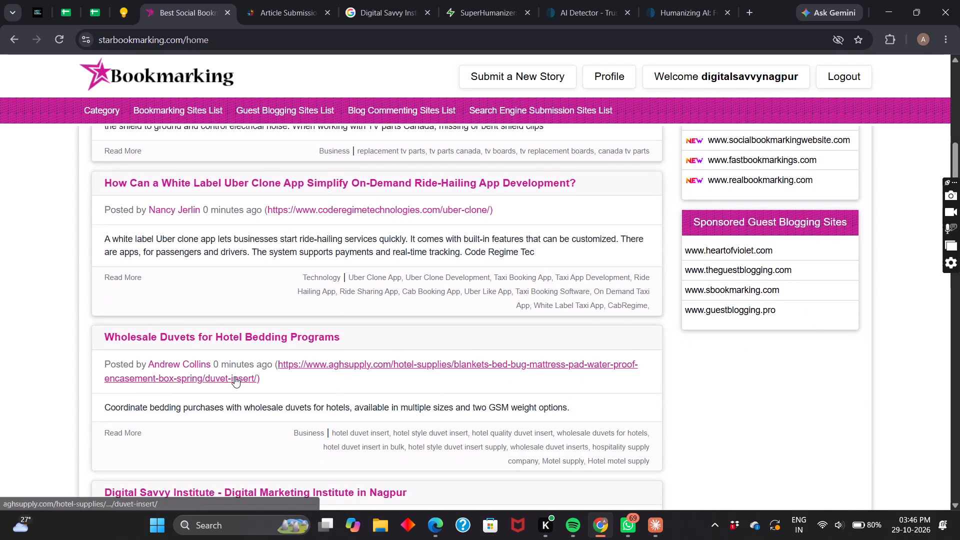
scroll(234, 376, "down", 2)
left_click(234, 369)
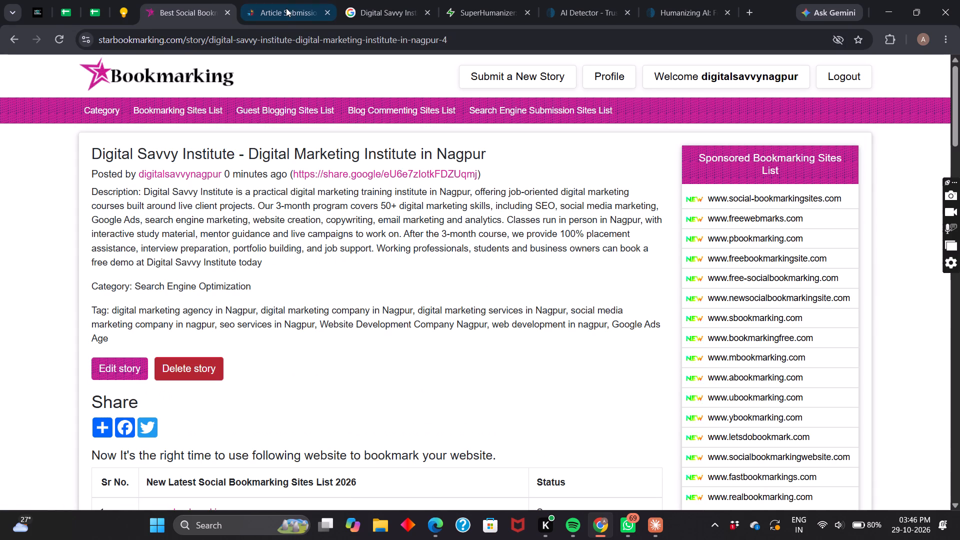
Copy the published starbookmarking.com story's URL into cell B16 under MDS Institute in the new backlink sheet open in Edge.
triple_click(464, 44)
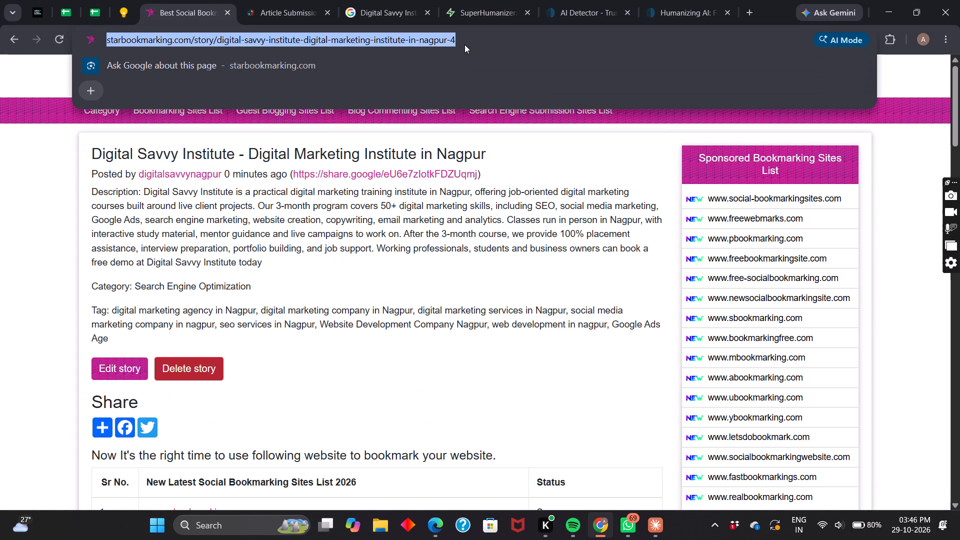
key("ctrl+c")
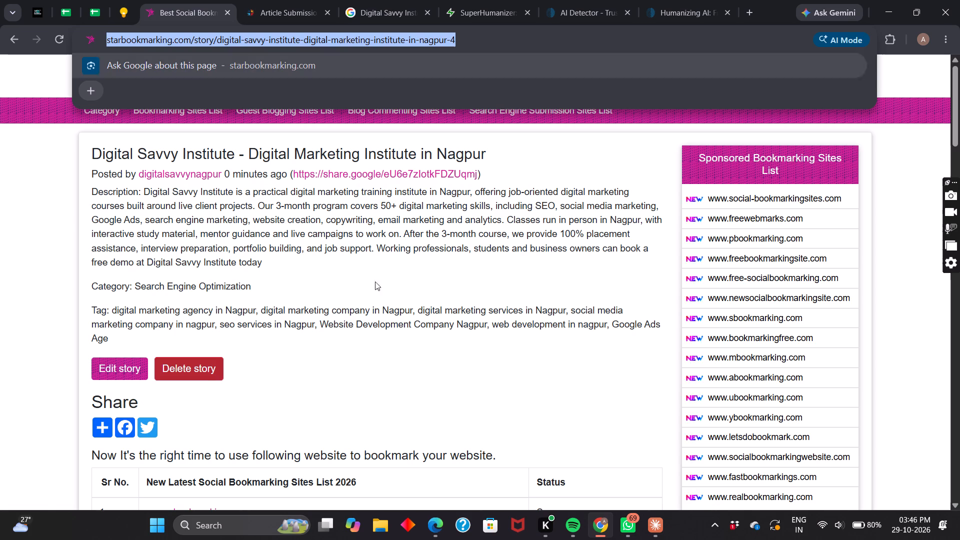
scroll(373, 299, "down", 3)
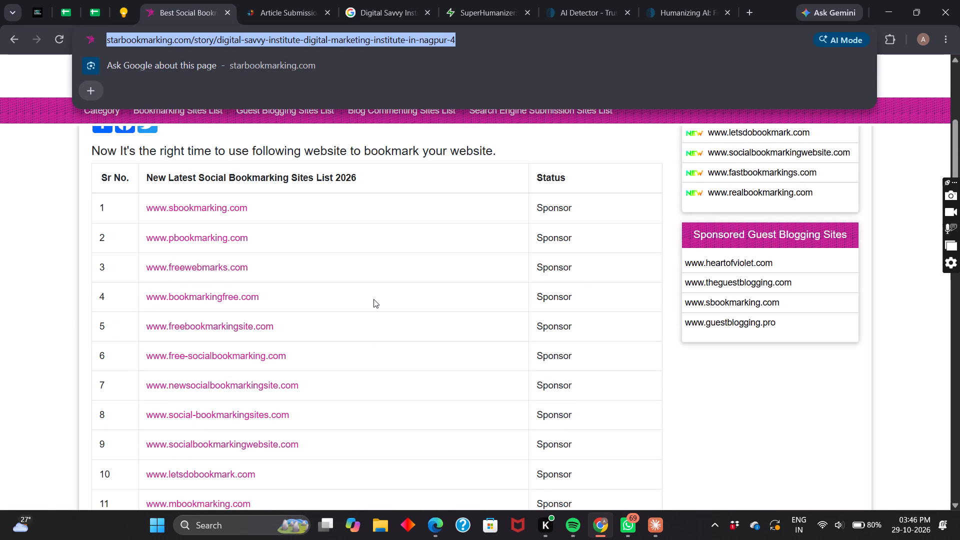
scroll(373, 299, "down", 1)
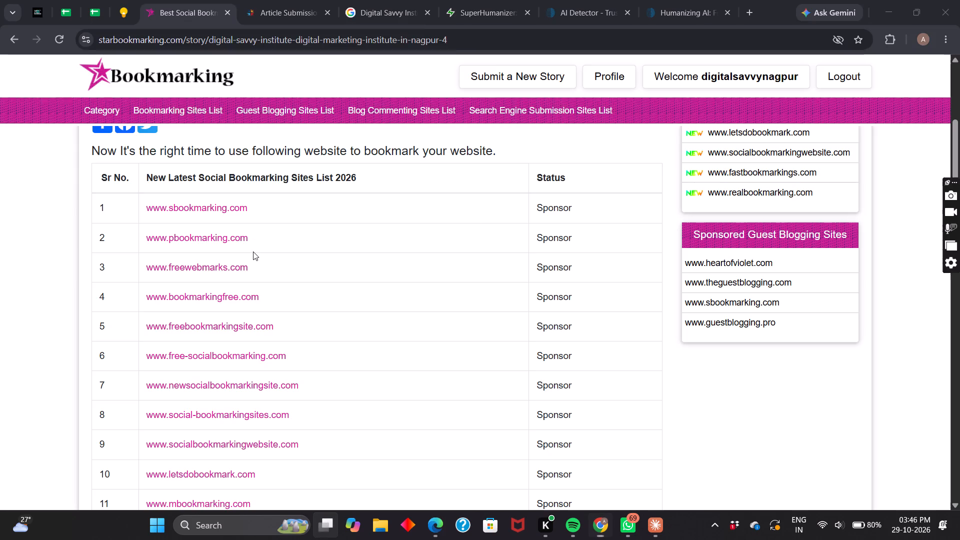
left_click(440, 146)
scroll(401, 340, "right", 3)
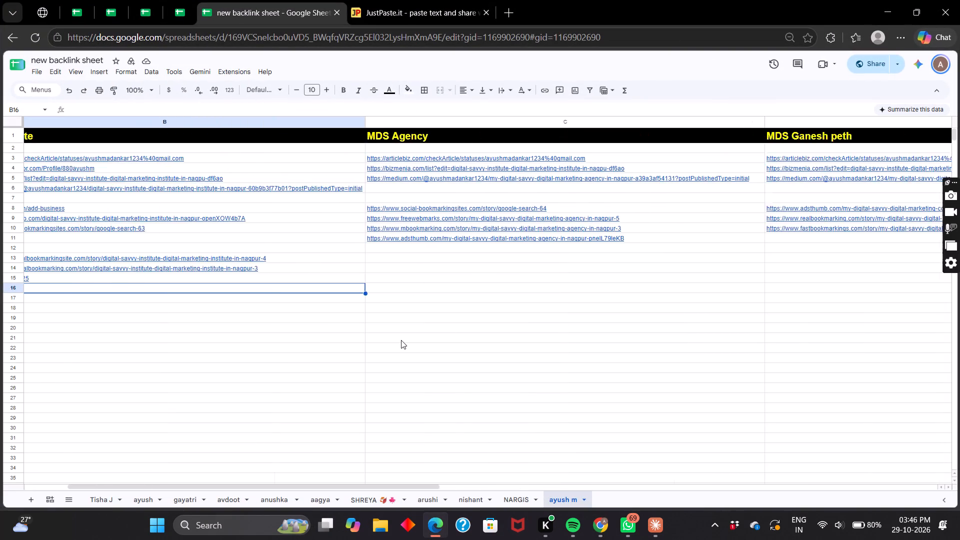
scroll(401, 340, "right", 1)
key("ctrl+v")
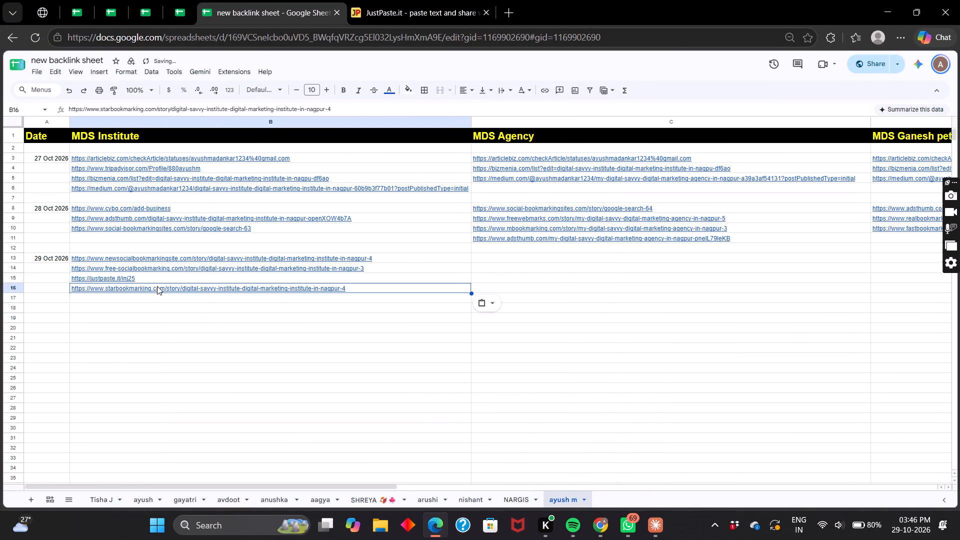
left_click(496, 287)
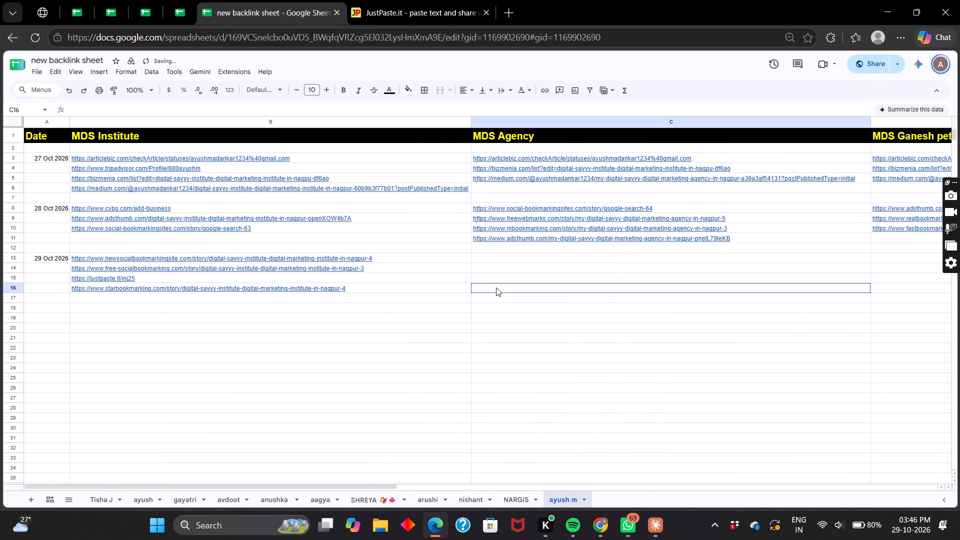
left_click(482, 257)
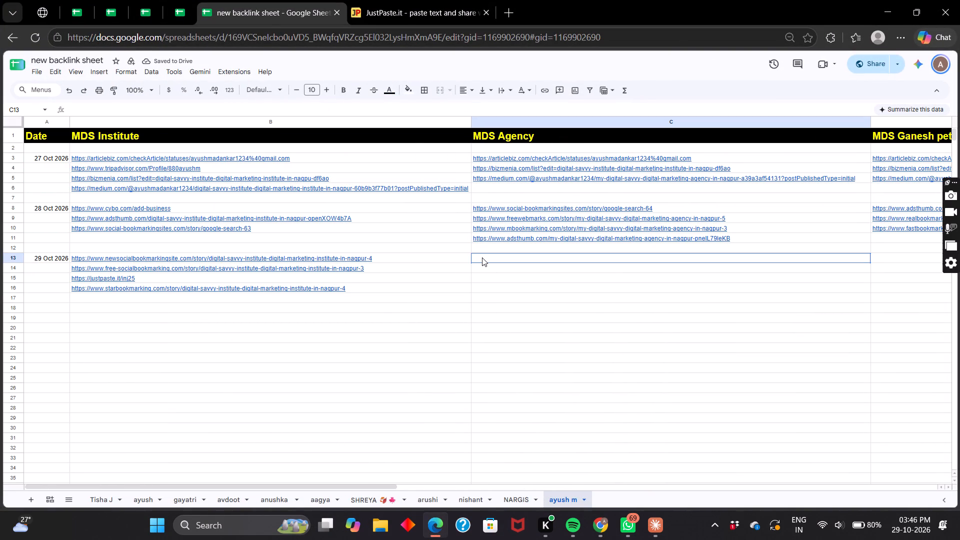
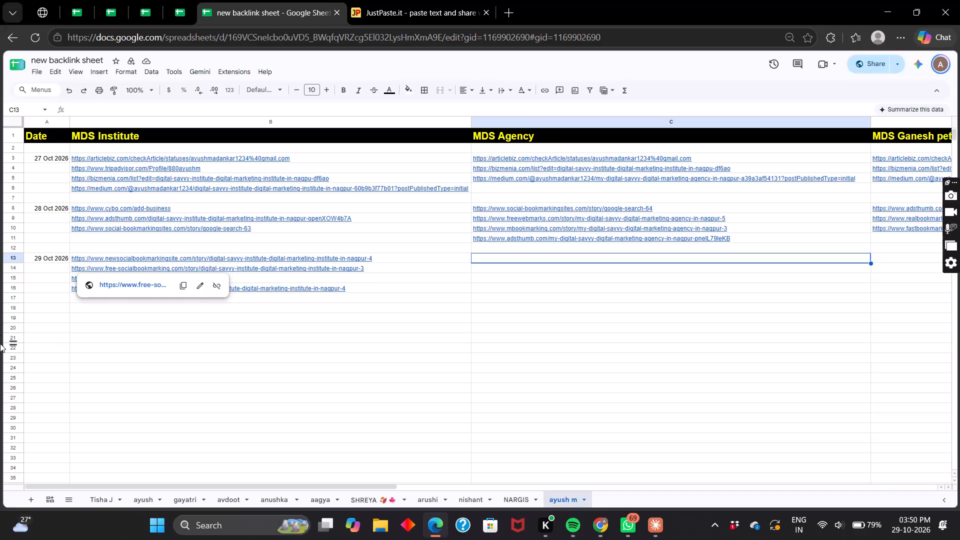
Copy the newsocialbookmarkingsite.com story link from cell B13 of the backlink sheet and open it in Chrome in place of the starbookmarking.com page.
left_click(296, 257)
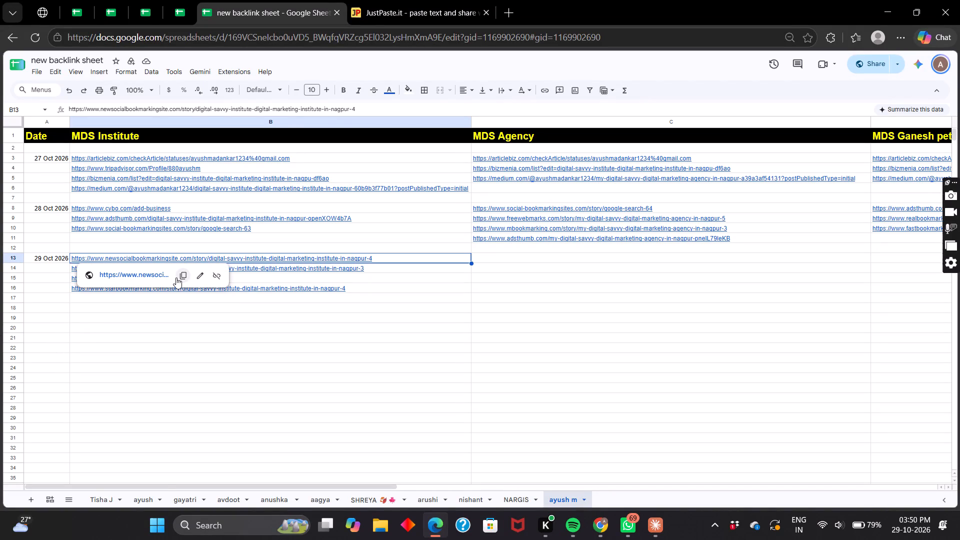
left_click(176, 277)
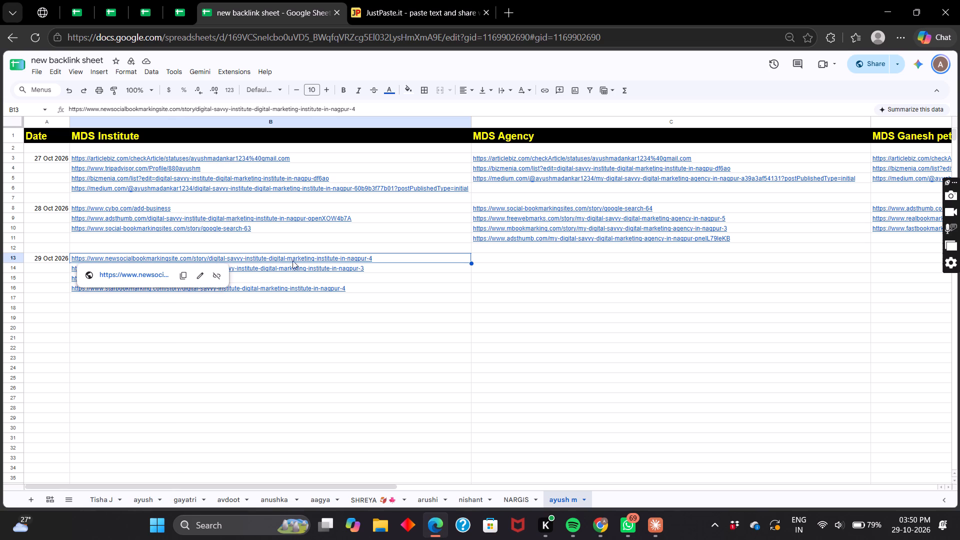
left_click(185, 272)
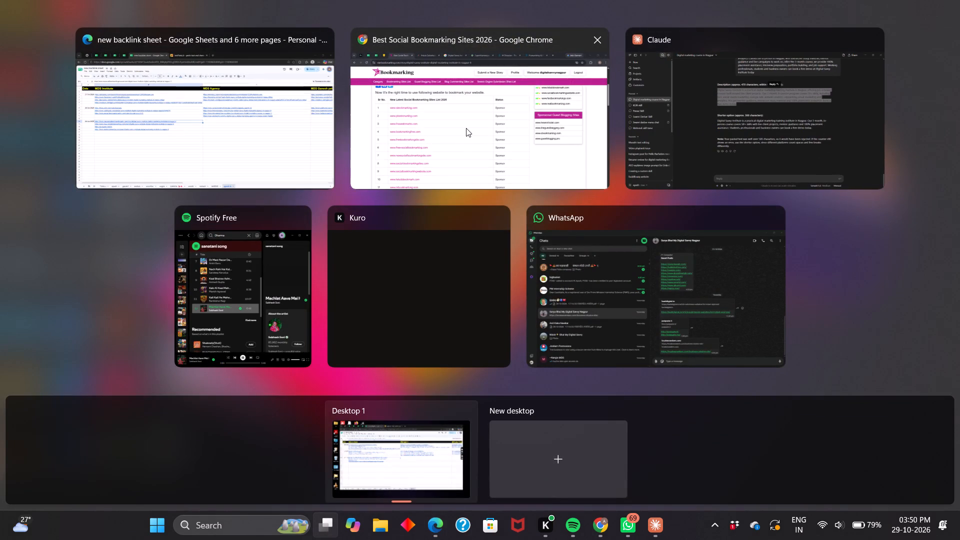
left_click(466, 128)
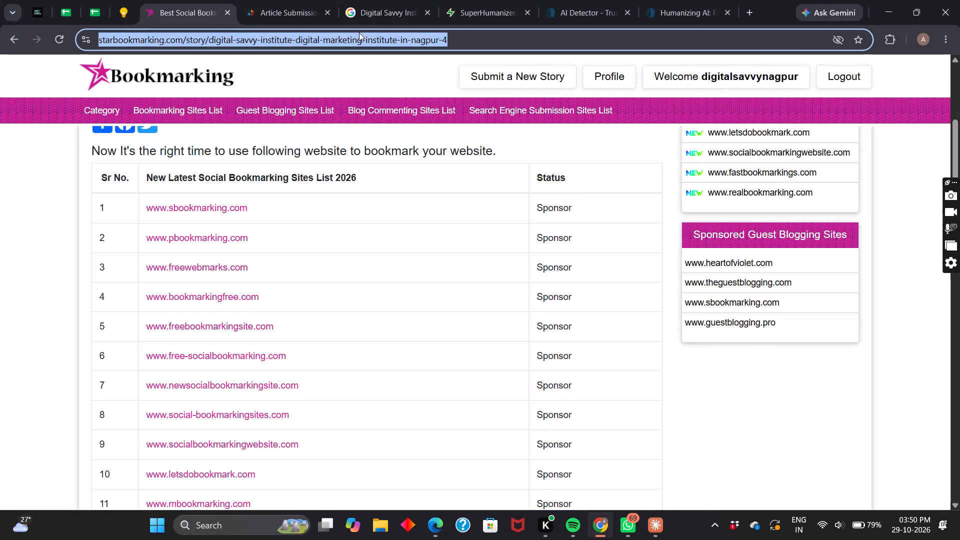
key("ctrl+v")
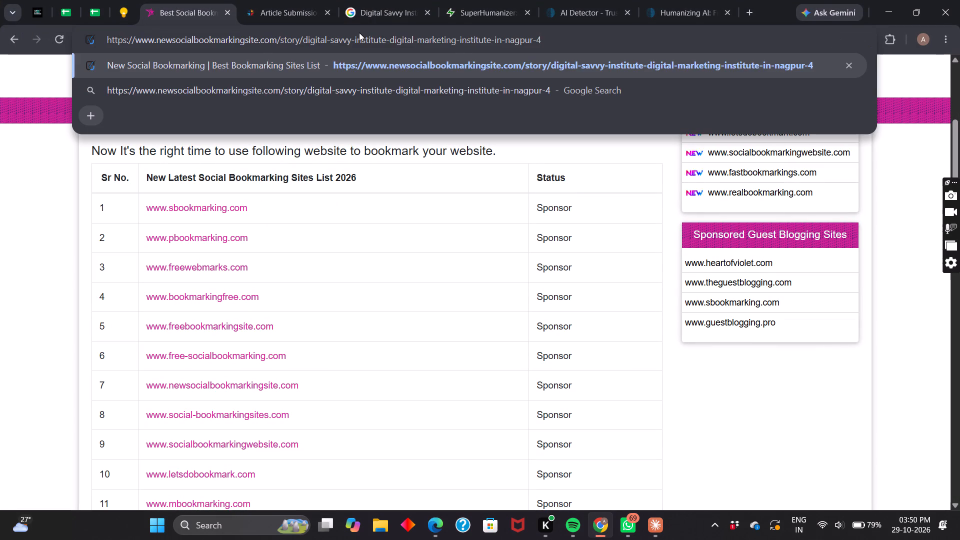
key("Return")
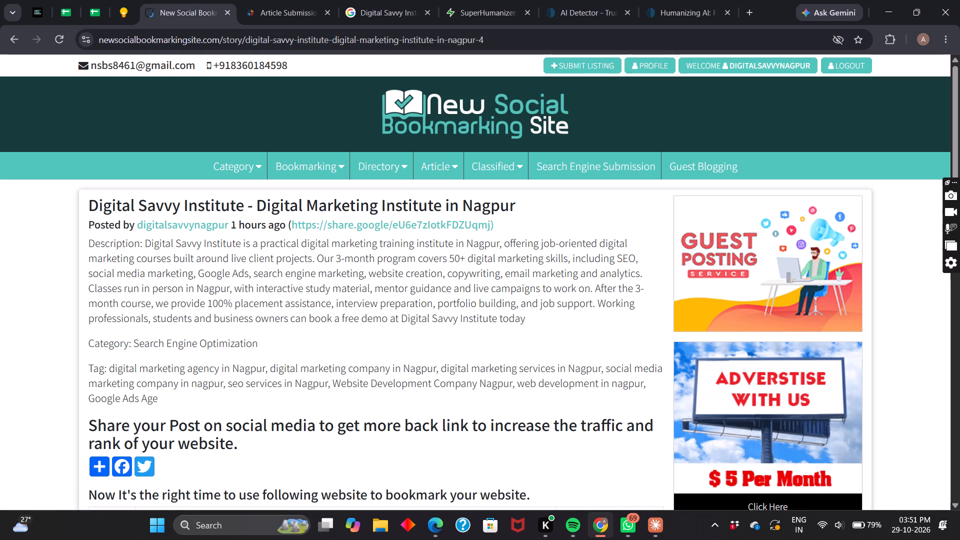
Look over the Digital Savvy Institute story page and log out of the current newsocialbookmarkingsite.com account.
scroll(605, 256, "down", 1)
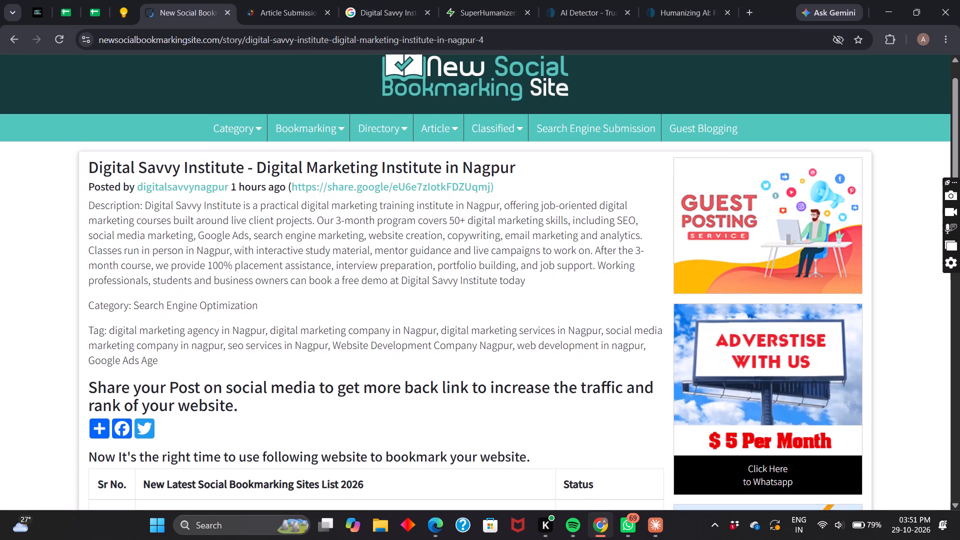
scroll(605, 256, "down", 1)
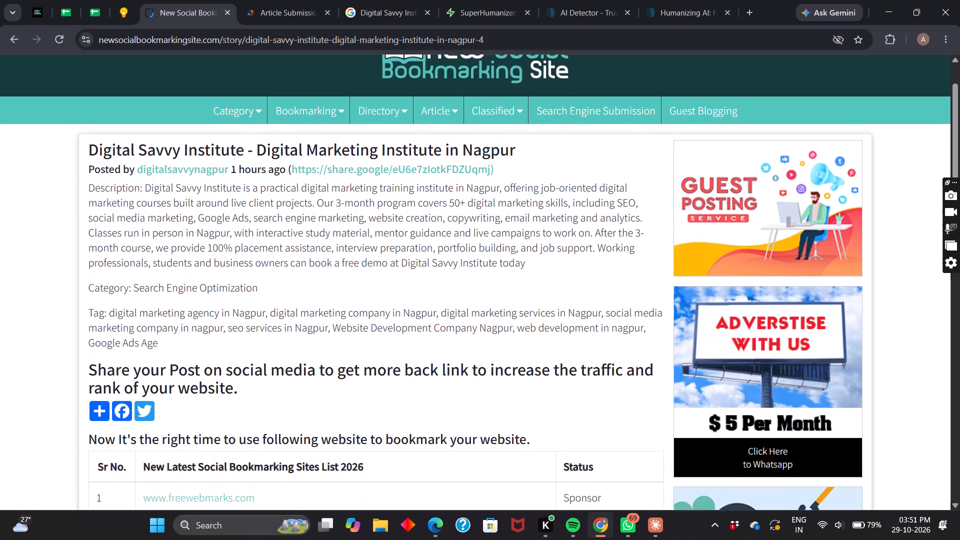
scroll(605, 256, "down", 1)
scroll(605, 256, "up", 2)
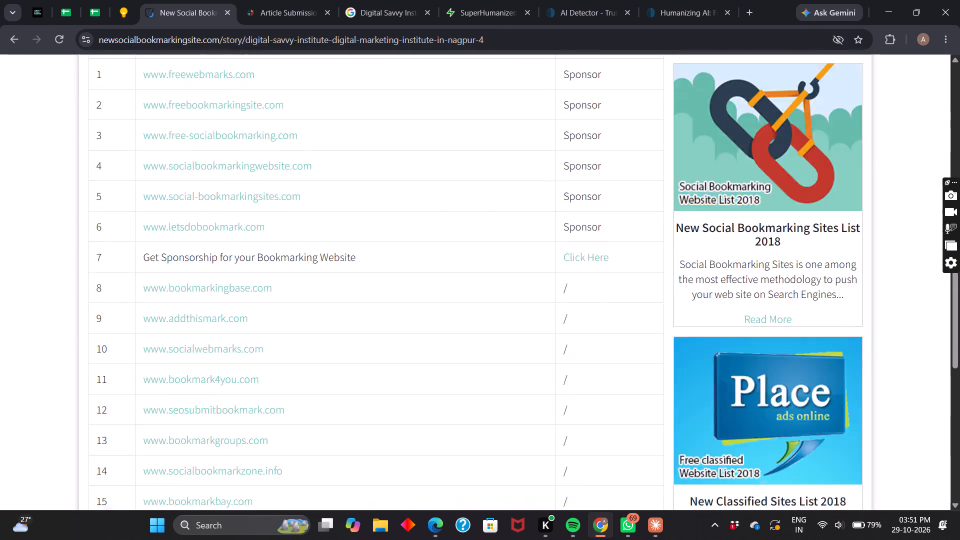
scroll(605, 256, "up", 1)
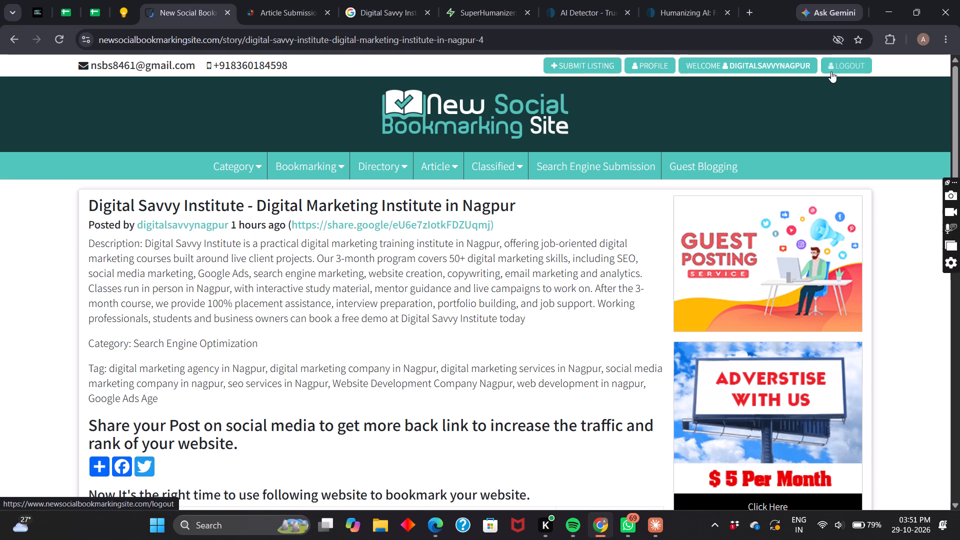
left_click(849, 70)
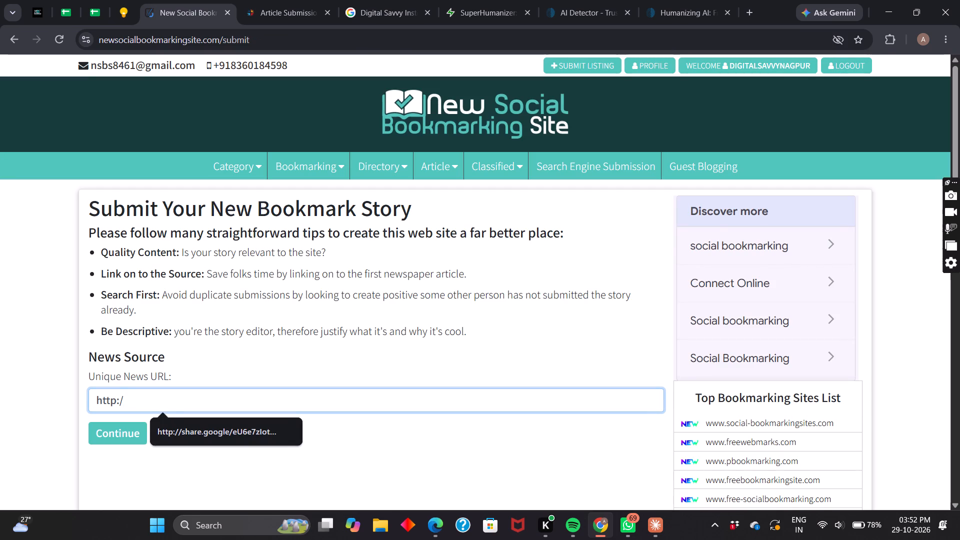
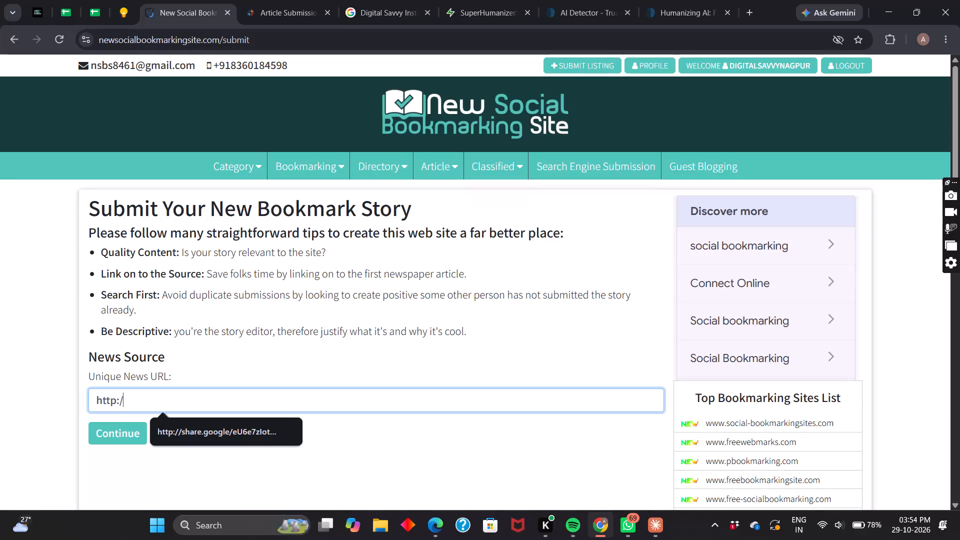
left_click(174, 407)
key("BackSpace")
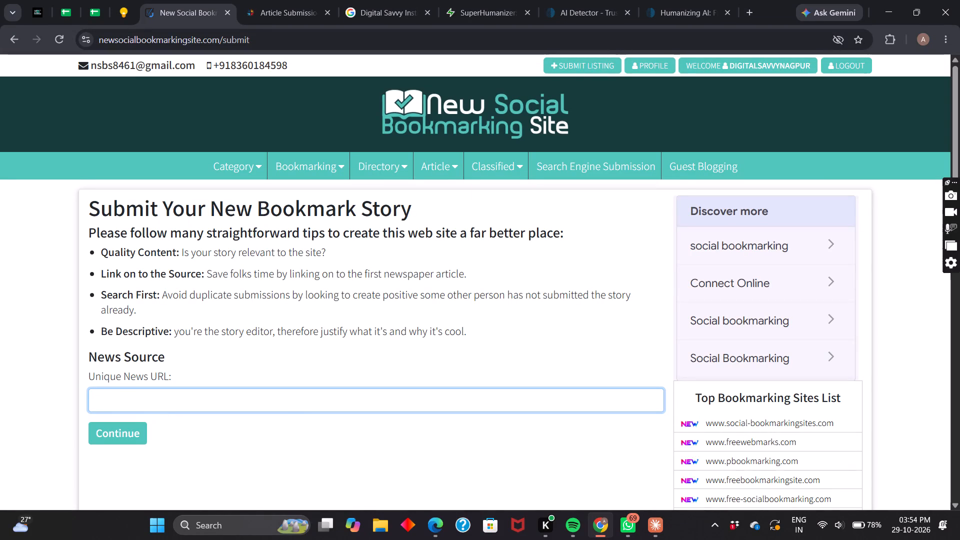
left_click(125, 0)
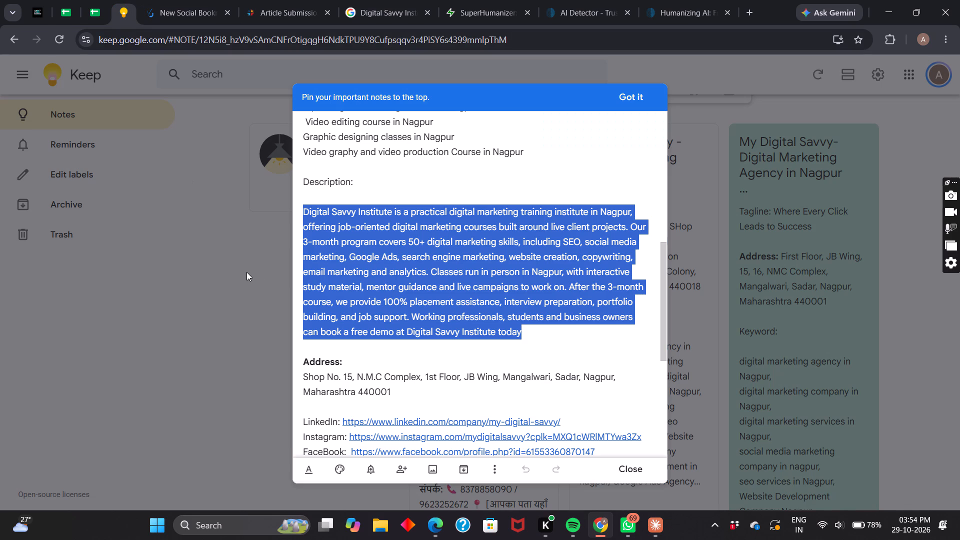
left_click(262, 270)
scroll(470, 278, "up", 2)
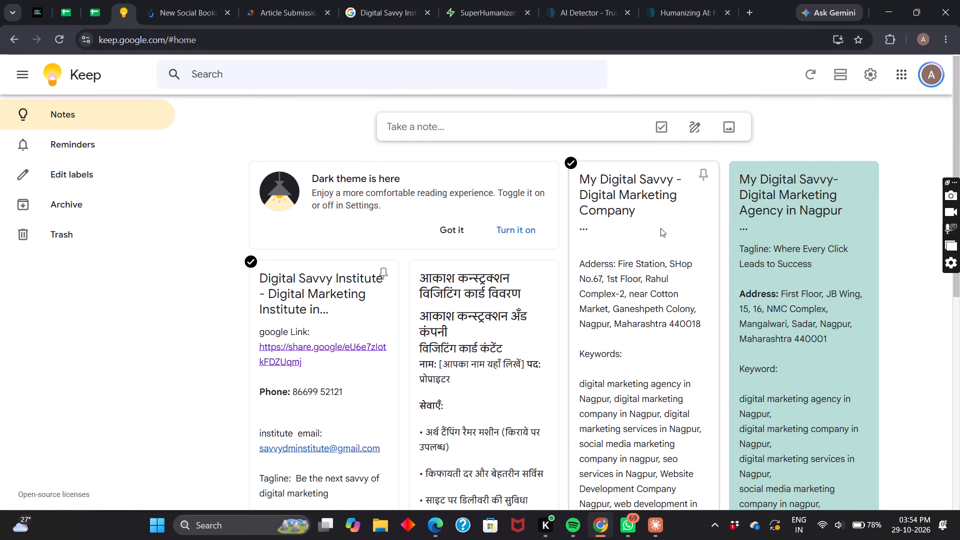
left_click(783, 235)
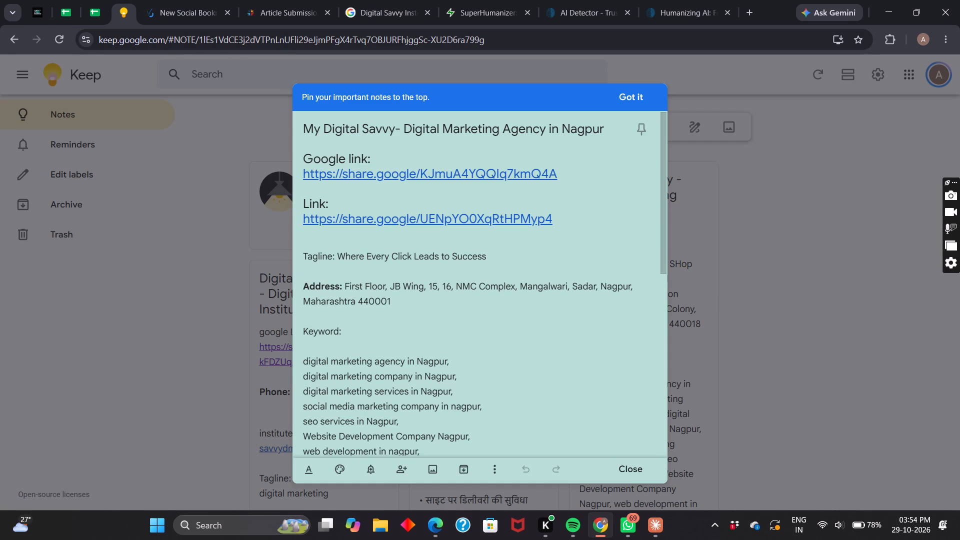
double_click(400, 178)
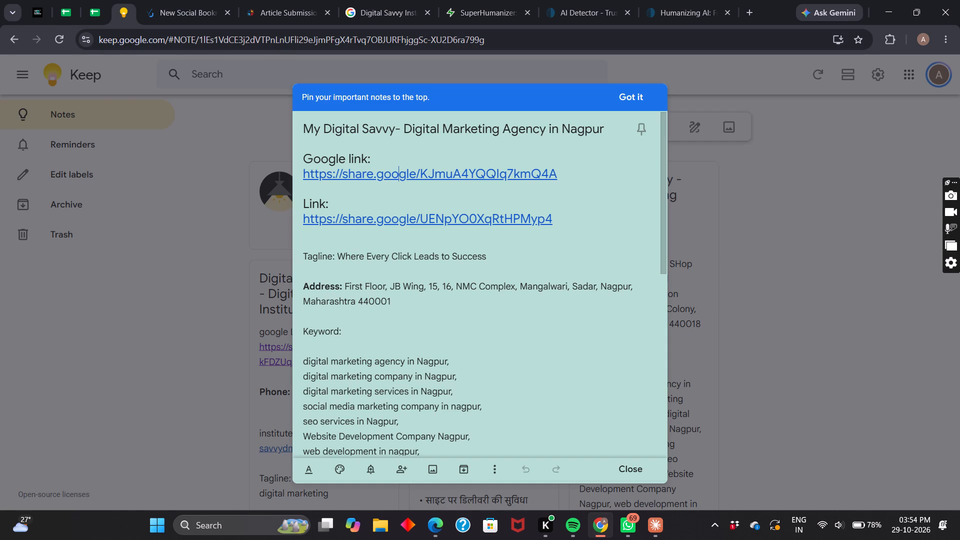
triple_click(400, 178)
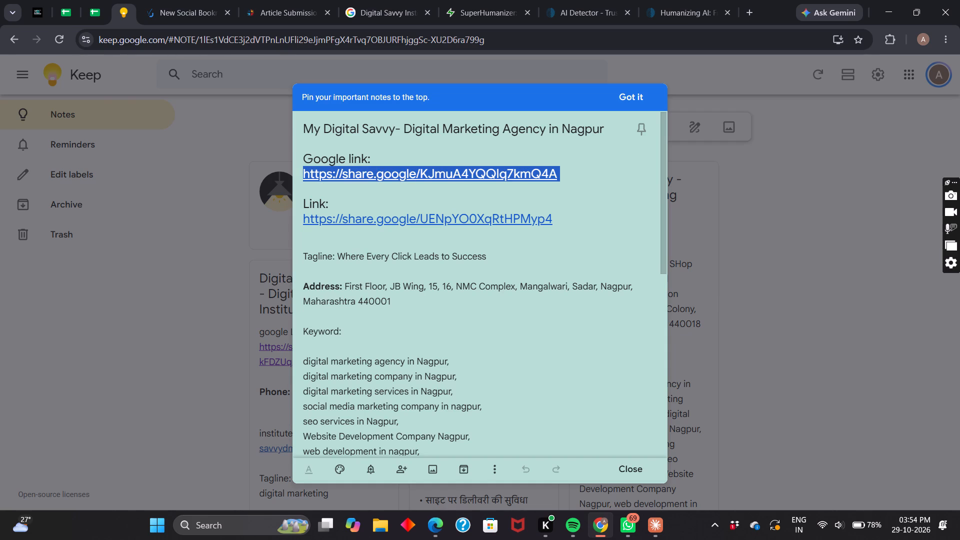
key("ctrl+c")
left_click(166, 21)
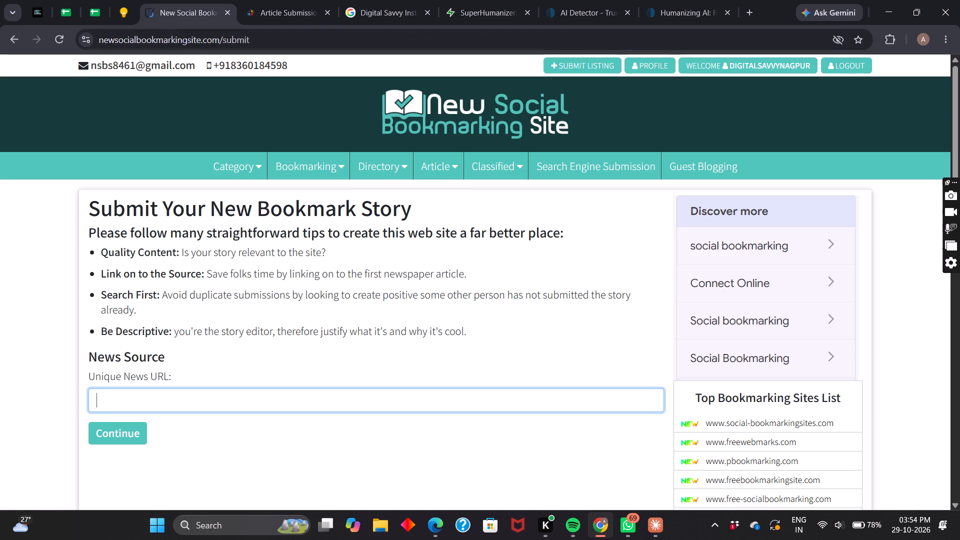
left_click(178, 391)
key("ctrl+v")
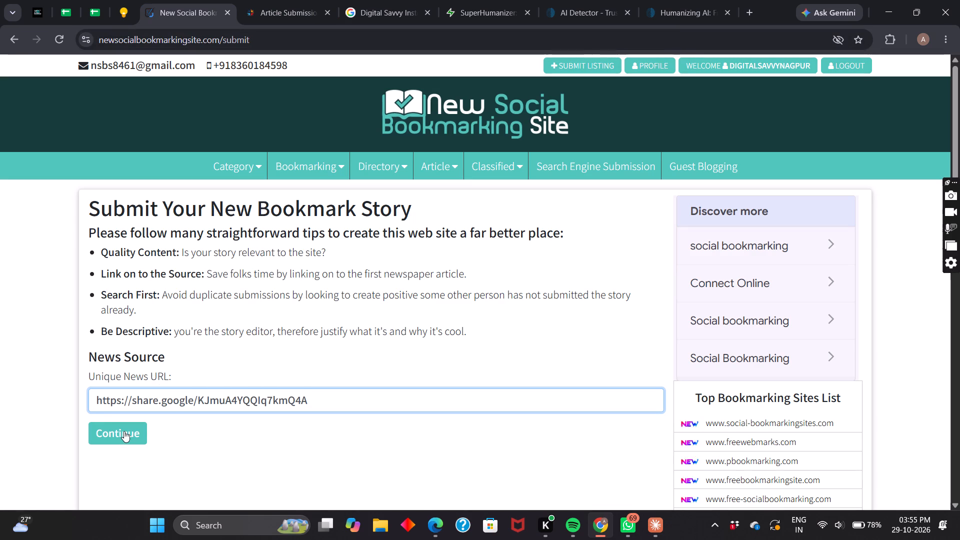
left_click(124, 431)
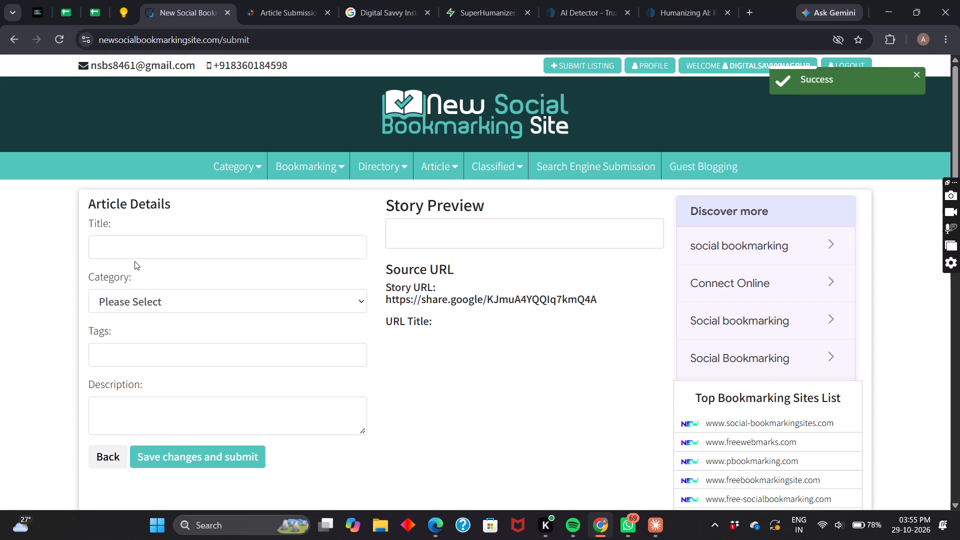
Fill in the title My Digital Savvy- Digital Marketing Agency in Nagpur, category Business, and the saved tags beginning with digital marketing agency in Nagpur.
left_click(133, 253)
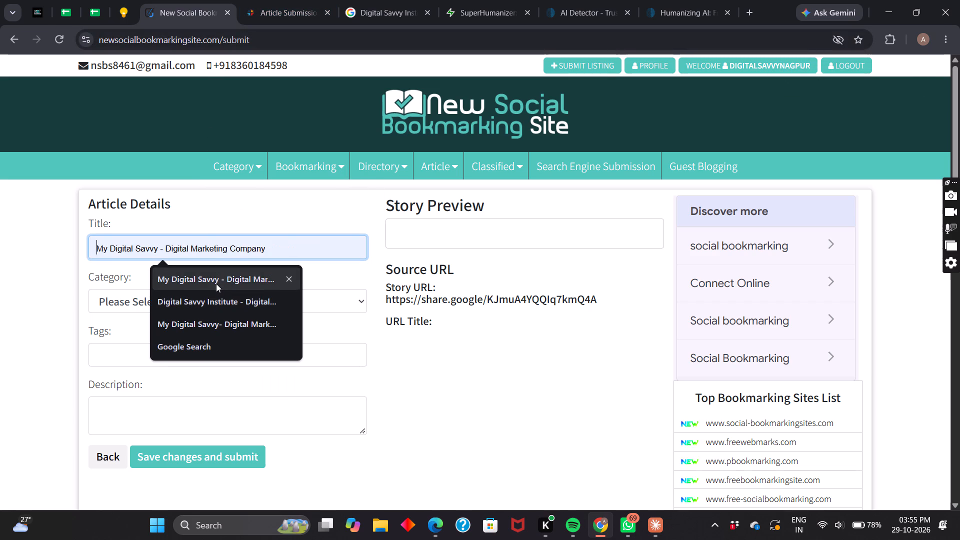
left_click(219, 323)
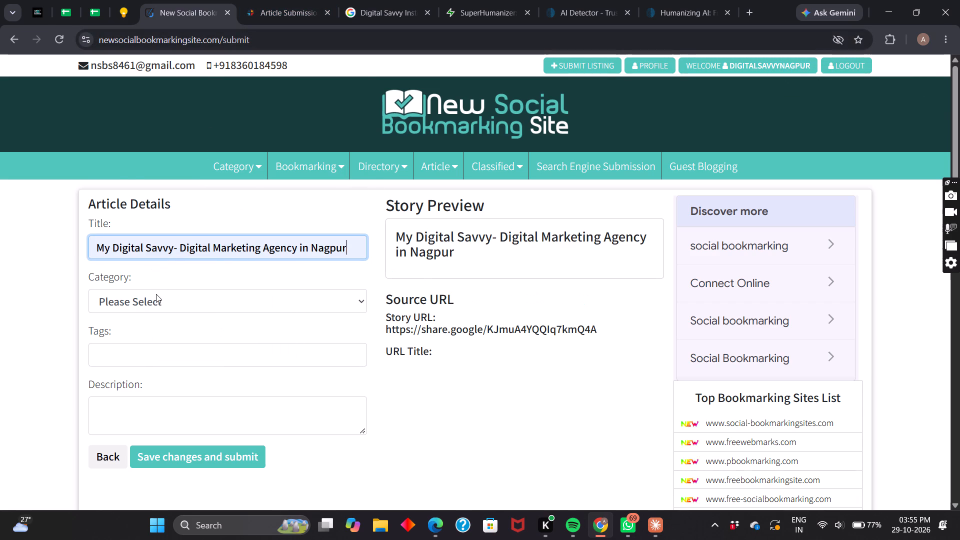
left_click(156, 294)
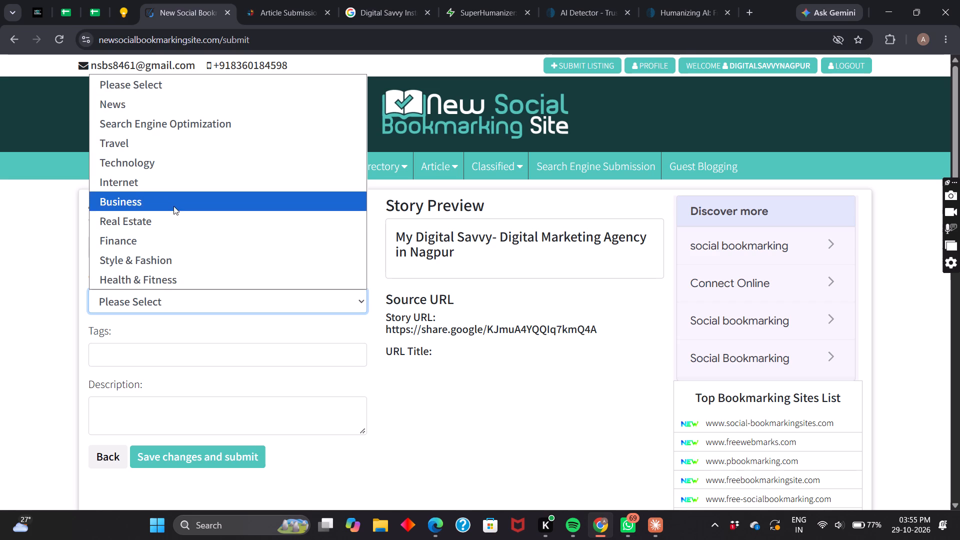
left_click(172, 195)
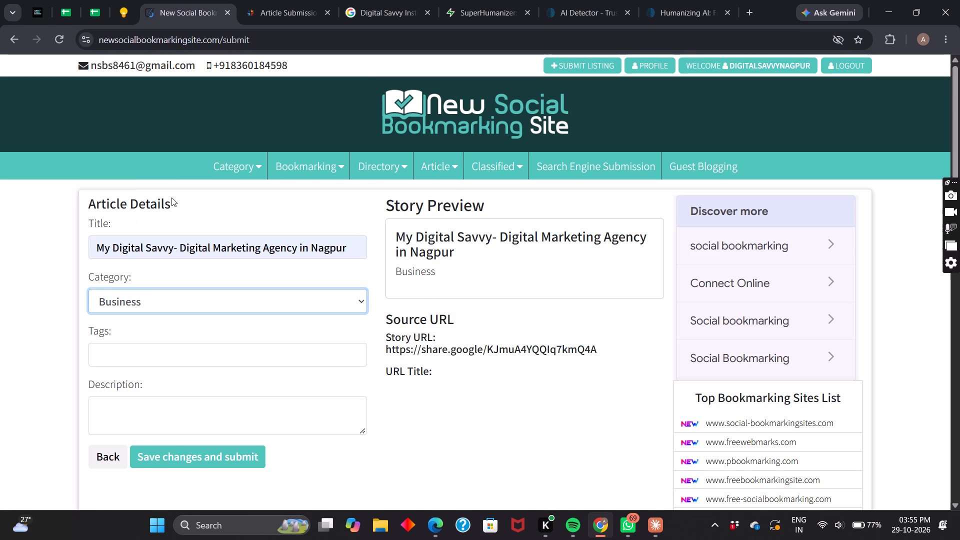
left_click(150, 360)
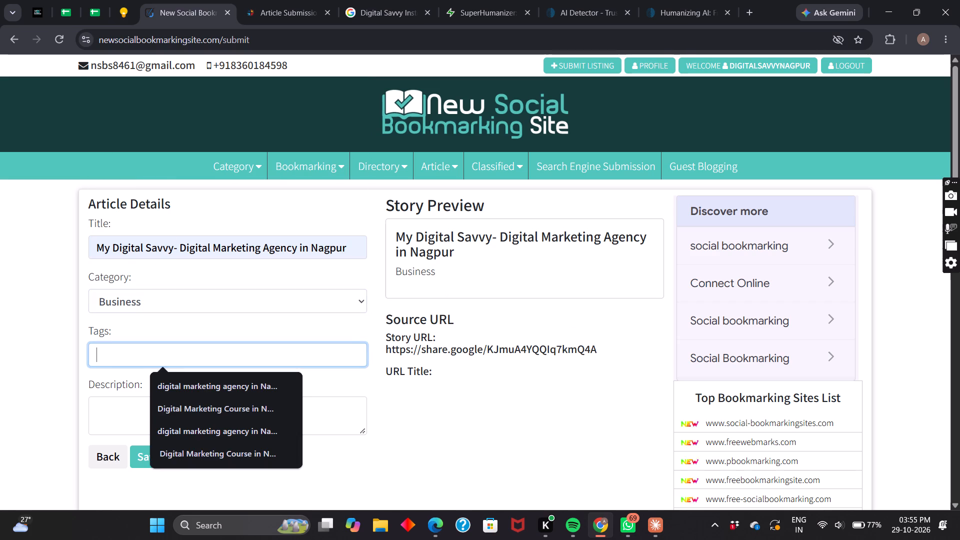
left_click(179, 382)
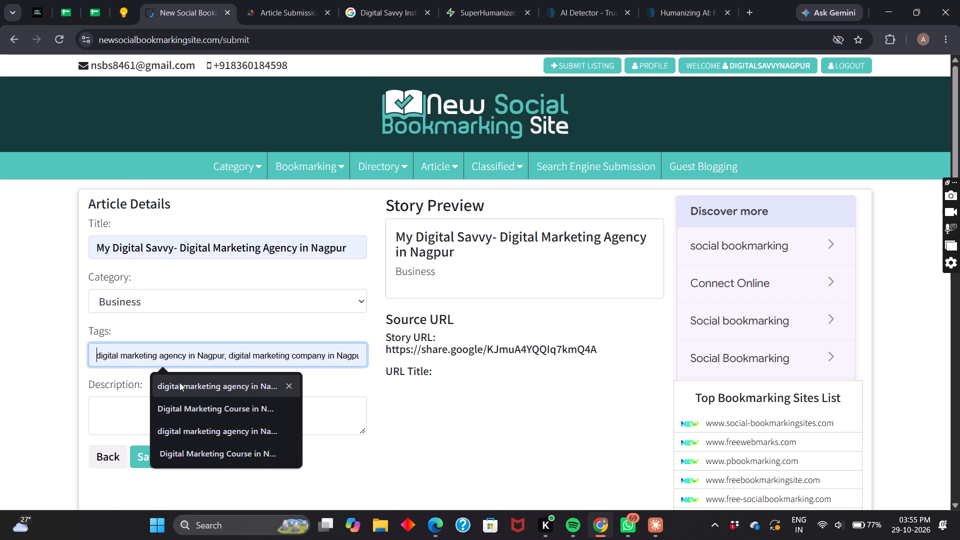
Copy the description paragraph from the My Digital Savvy agency Keep note into the story's description and save the article details.
left_click(174, 419)
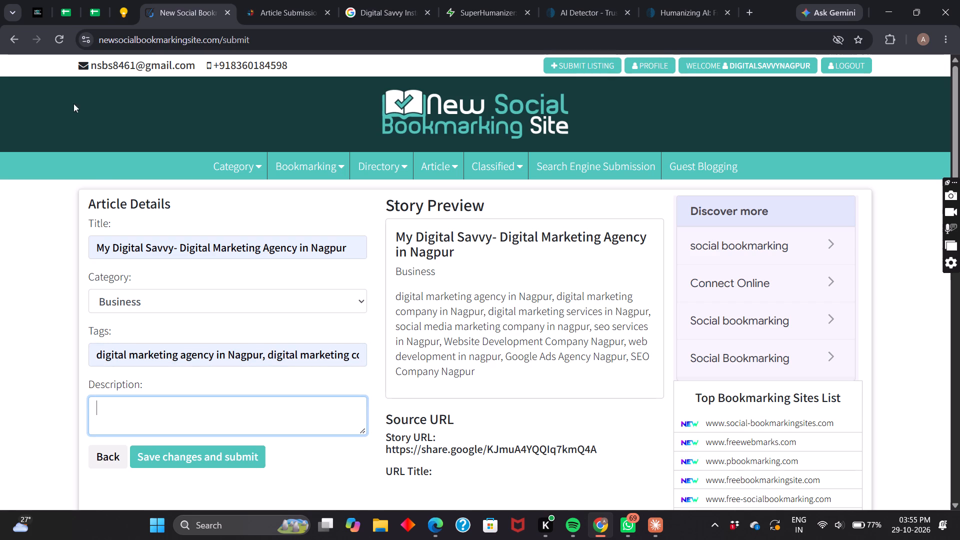
left_click(118, 9)
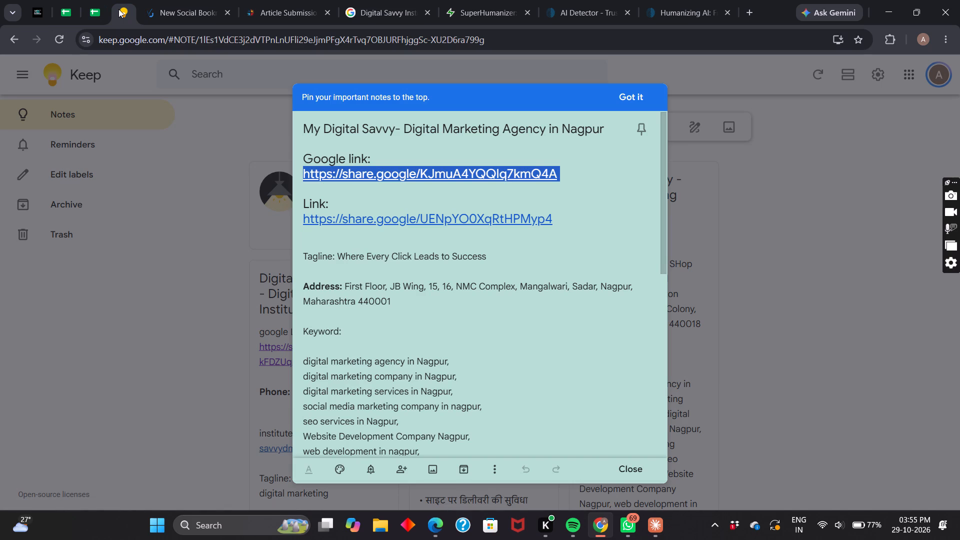
scroll(323, 189, "down", 4)
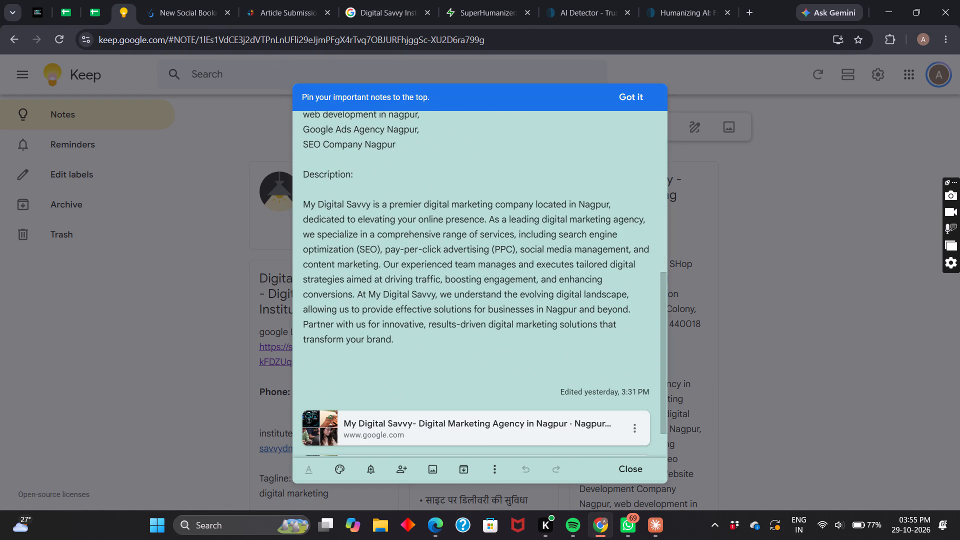
left_click_drag(305, 206, 426, 334)
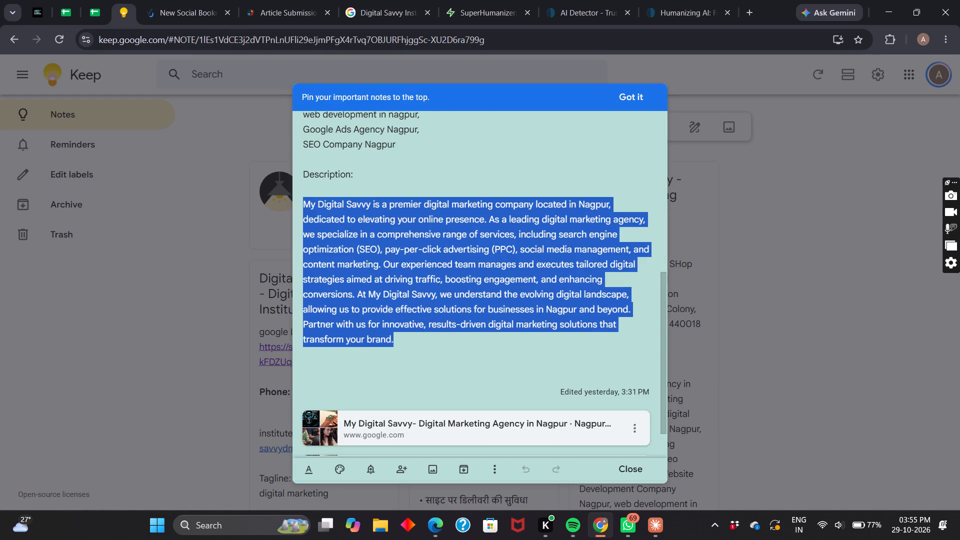
key("ctrl+c")
left_click(143, 0)
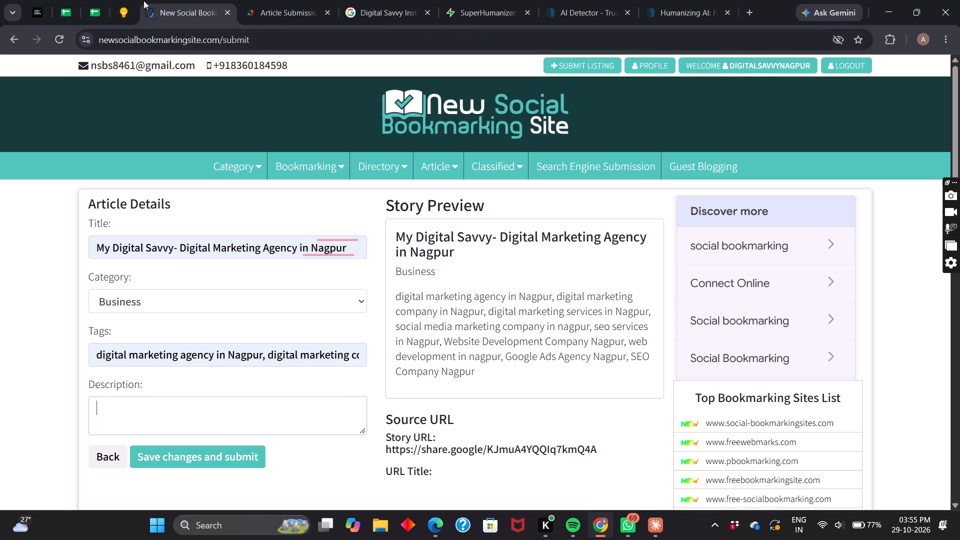
left_click(201, 402)
key("ctrl+v")
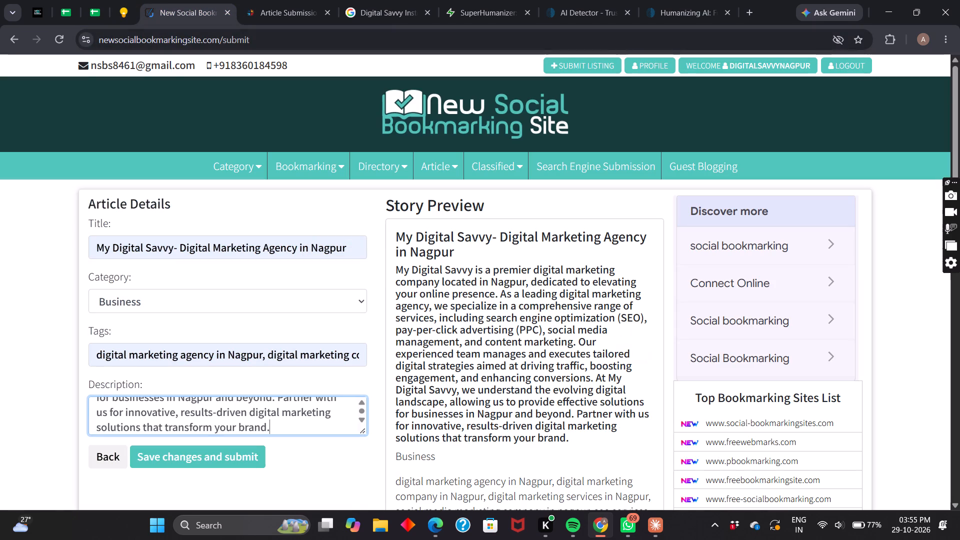
left_click(188, 455)
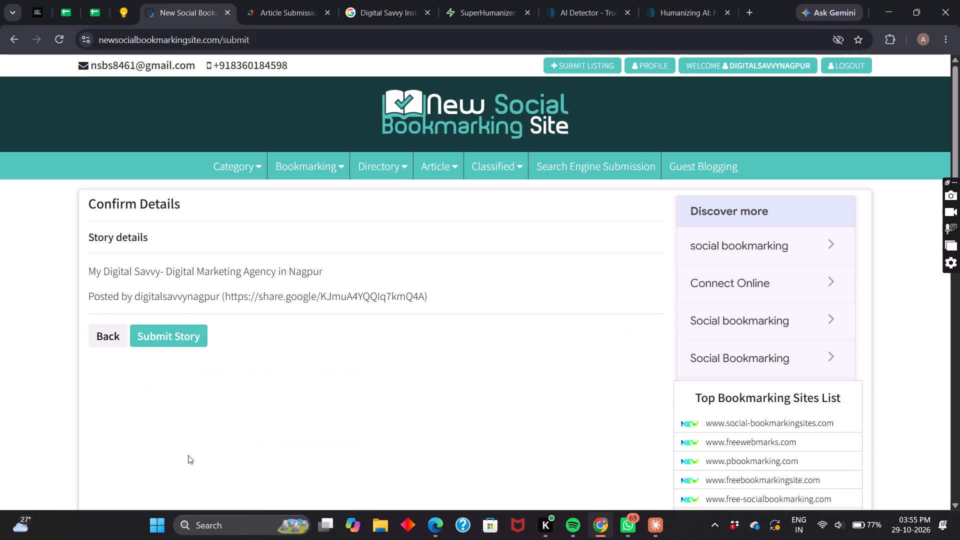
Submit the My Digital Savvy- Digital Marketing Agency in Nagpur story from its confirmation page.
scroll(188, 455, "down", 1)
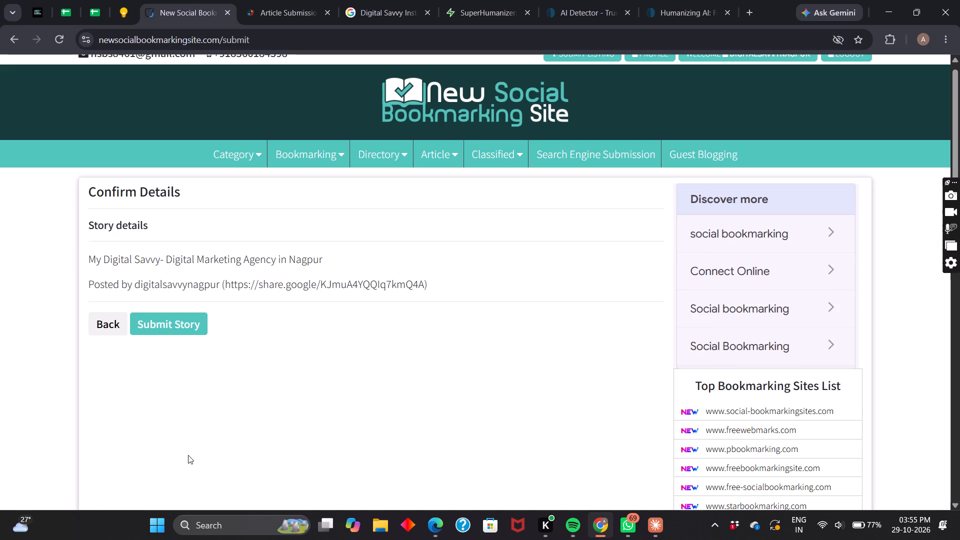
scroll(188, 455, "down", 2)
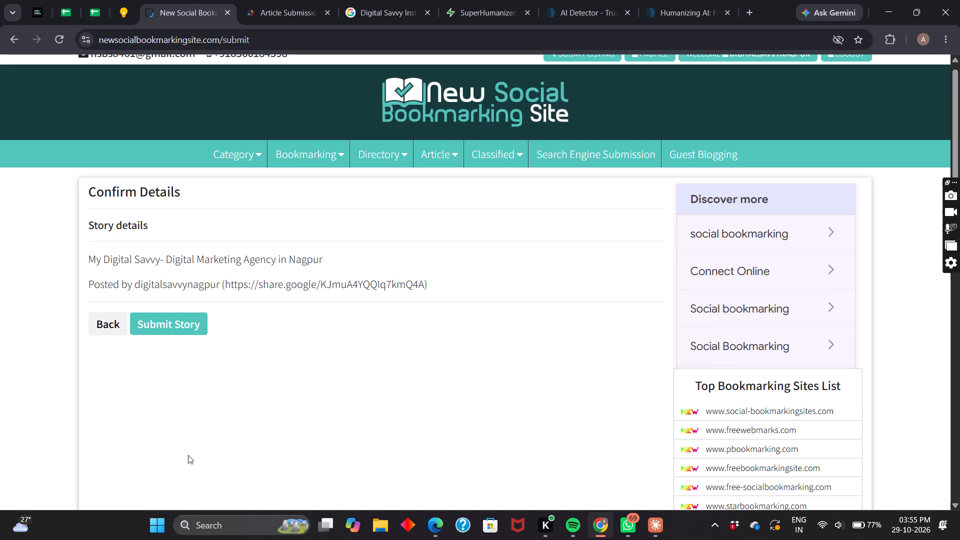
scroll(188, 455, "down", 2)
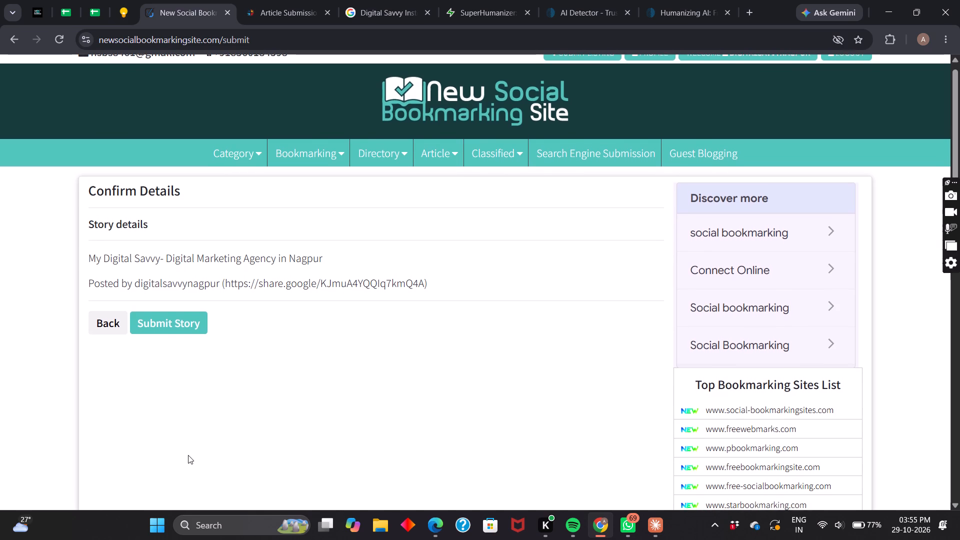
scroll(188, 455, "down", 3)
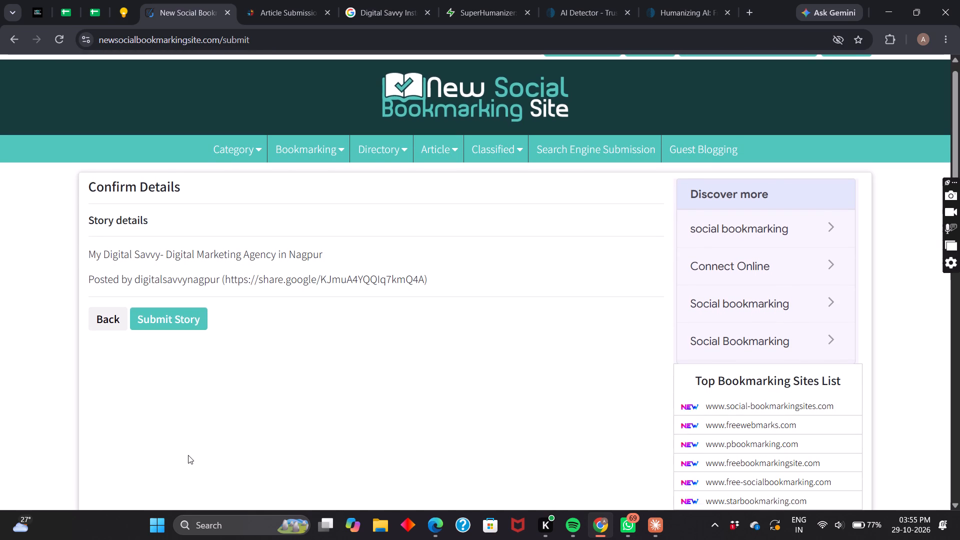
scroll(188, 455, "down", 3)
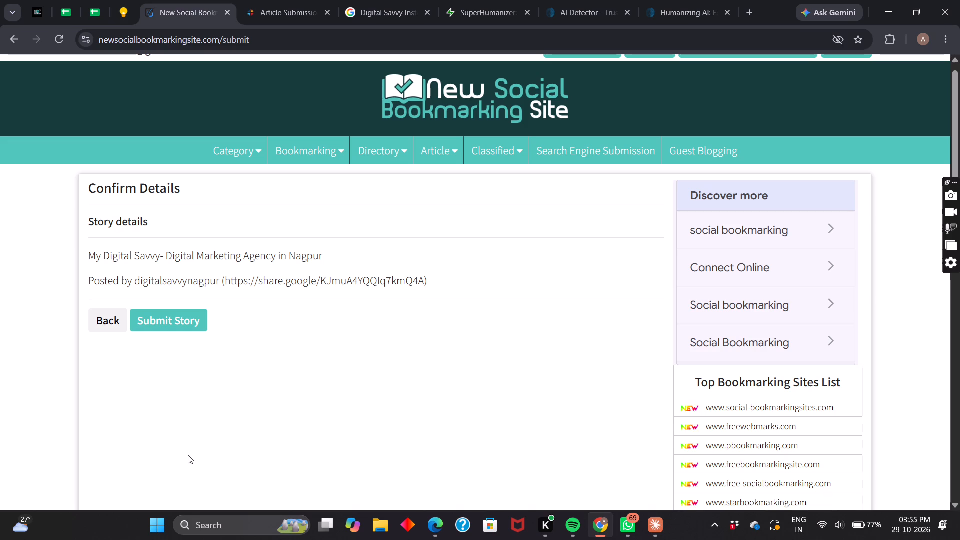
scroll(188, 455, "down", 1)
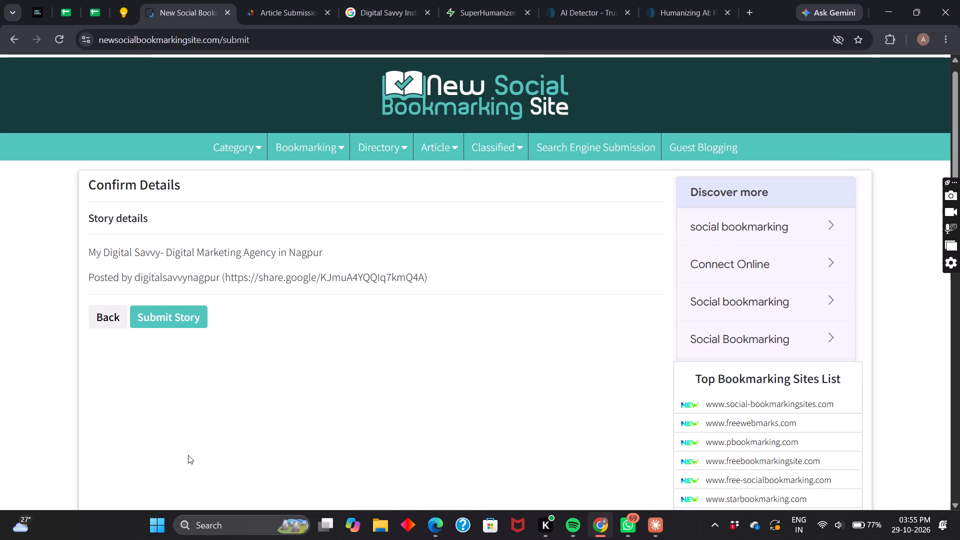
scroll(188, 455, "down", 2)
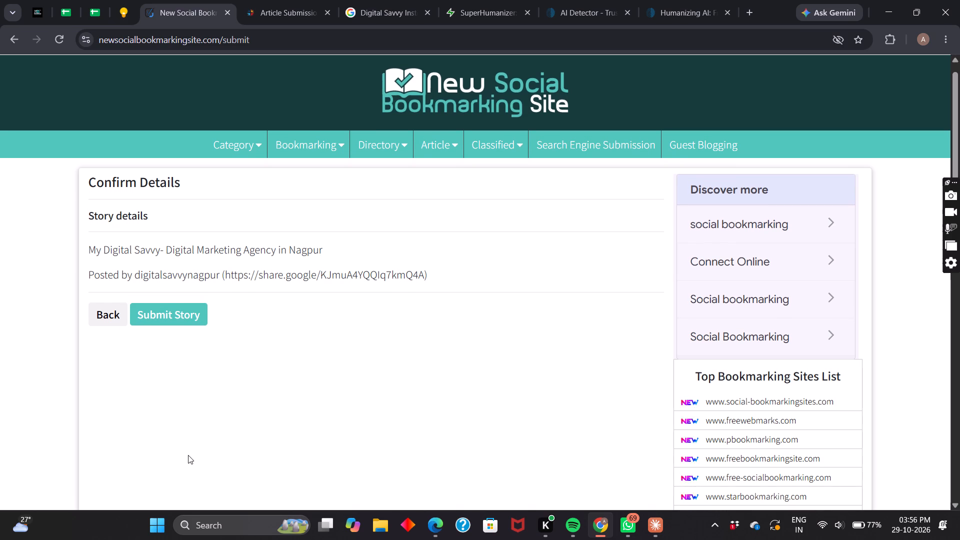
scroll(188, 455, "down", 1)
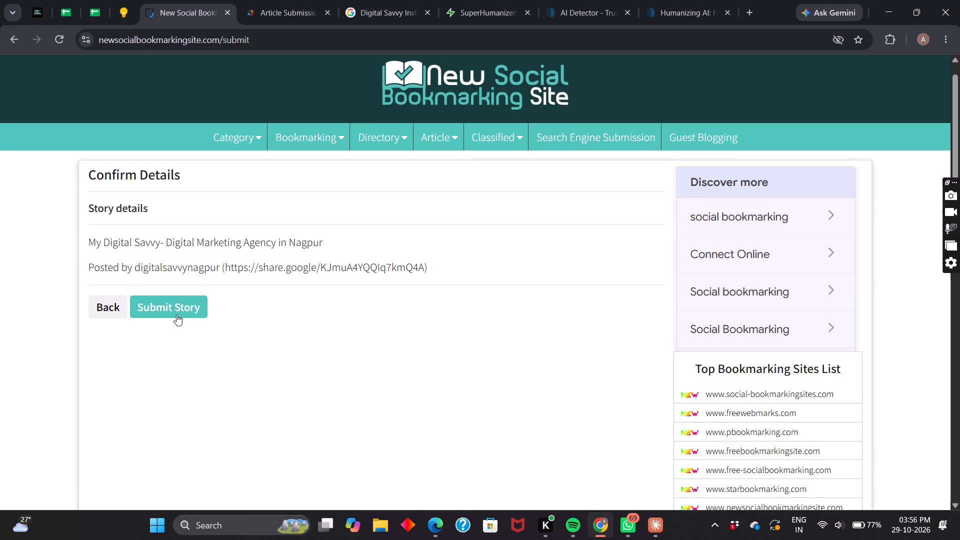
left_click(181, 307)
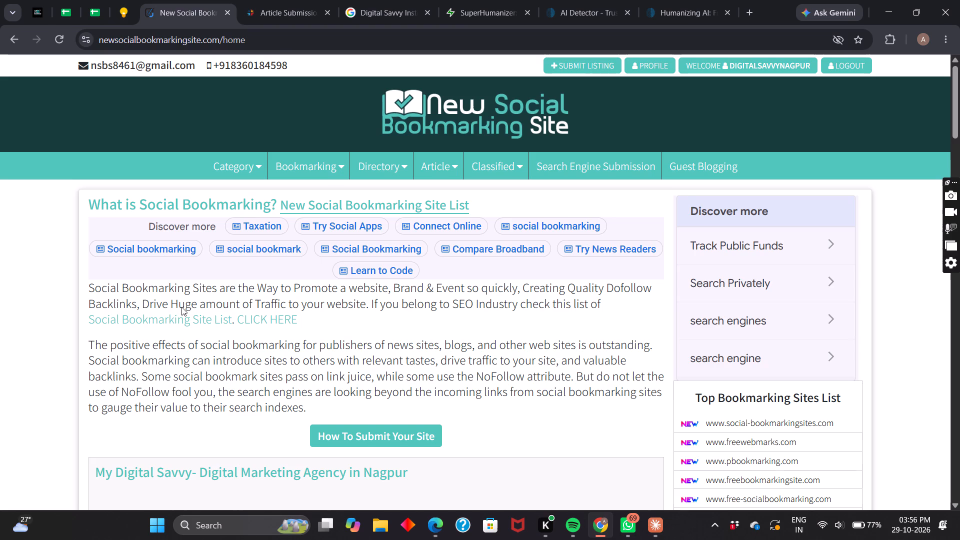
Find the newly published My Digital Savvy- Digital Marketing Agency in Nagpur story in the home feed and open its page.
scroll(181, 307, "down", 3)
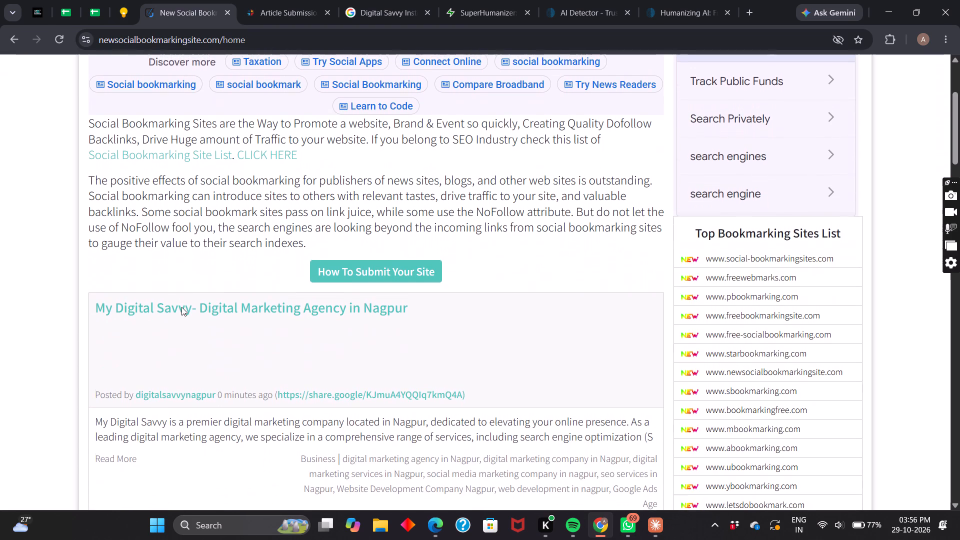
scroll(181, 307, "down", 1)
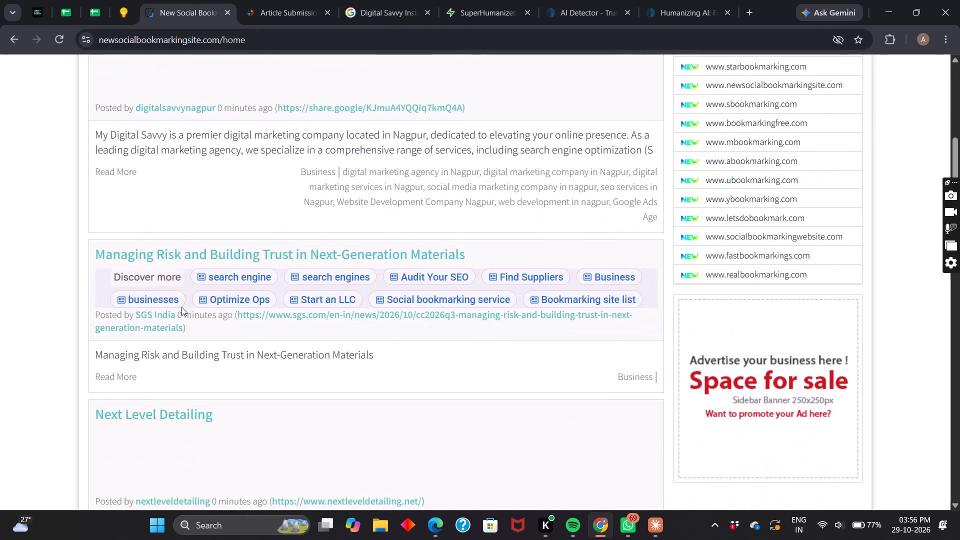
scroll(181, 307, "down", 1)
scroll(181, 307, "up", 3)
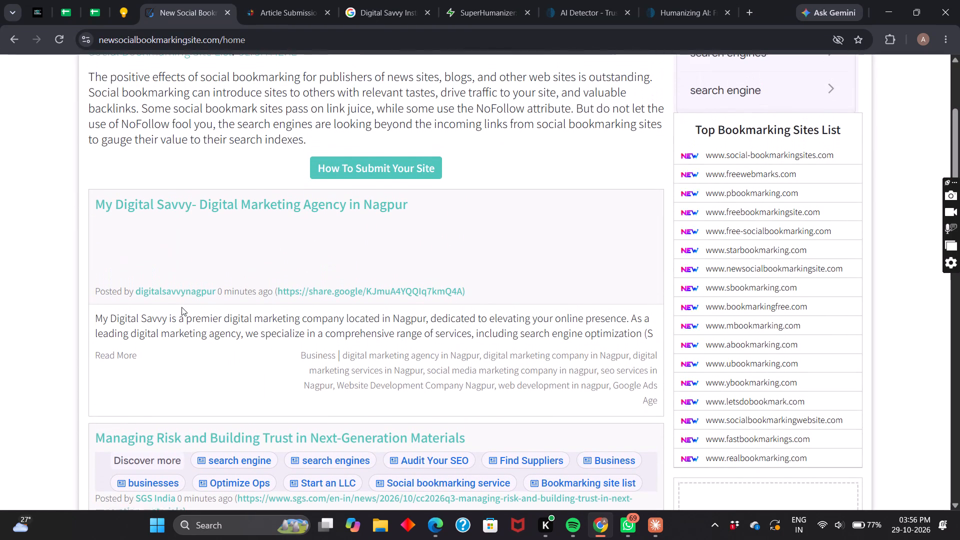
scroll(181, 307, "down", 1)
left_click(272, 168)
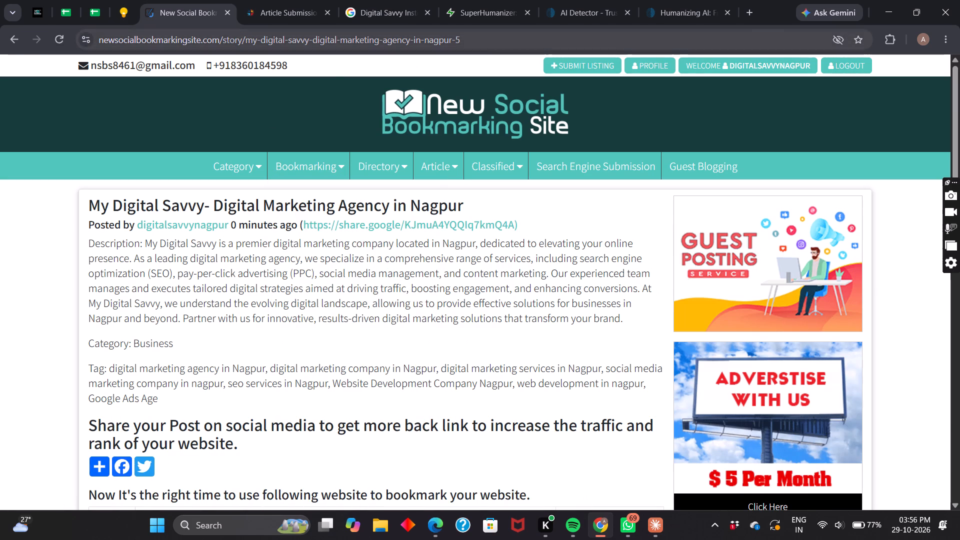
Copy the story page's URL into the backlink sheet's MDS Agency column, on the 29 Oct 2026 row (C13).
triple_click(467, 40)
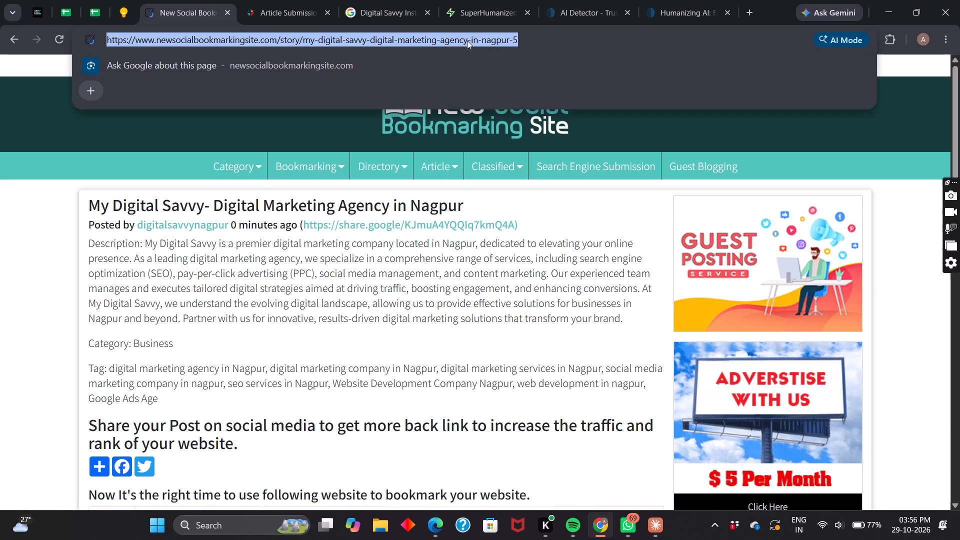
key("ctrl+c")
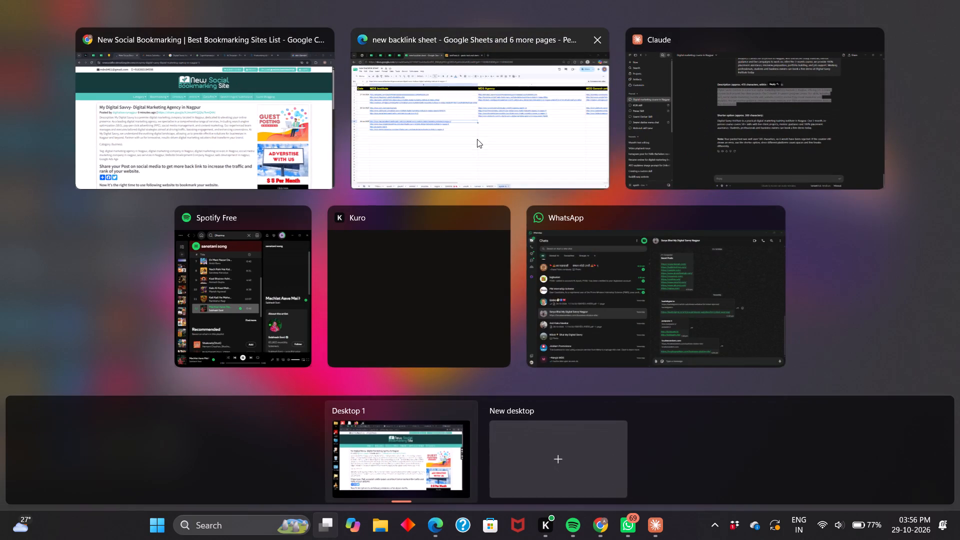
left_click(477, 139)
left_click(500, 253)
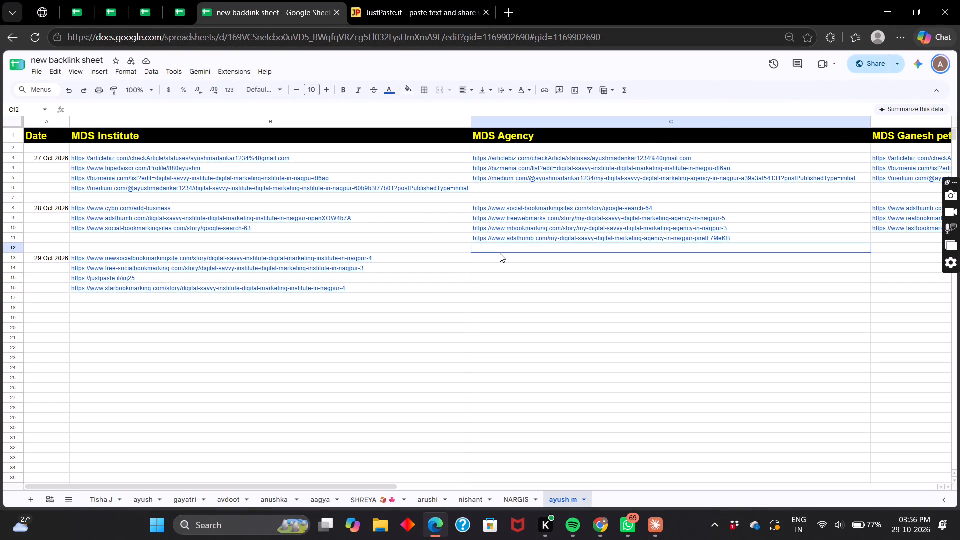
left_click(500, 260)
key("ctrl+v")
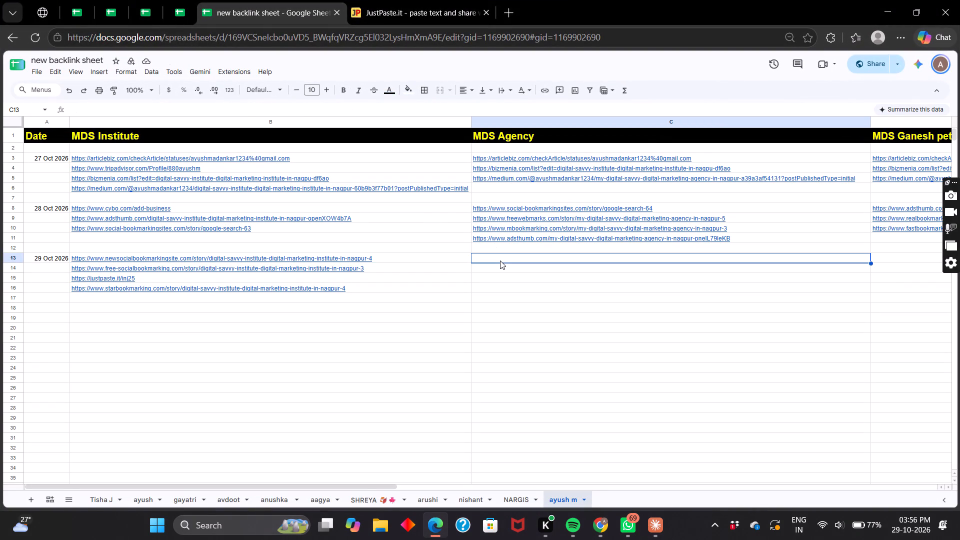
left_click(496, 267)
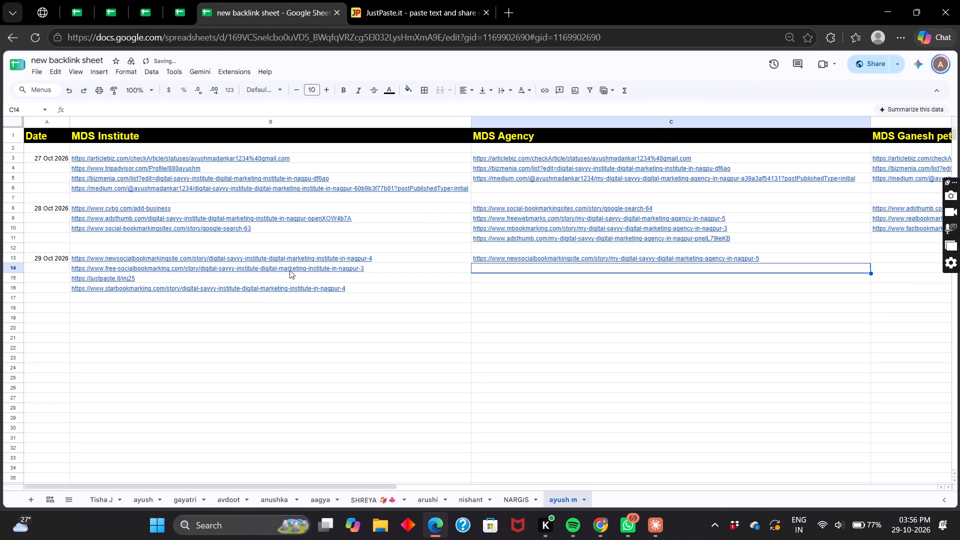
Copy the free-socialbookmarking.com story link from B14 of the backlink sheet and open it in Chrome.
left_click(289, 270)
left_click(184, 288)
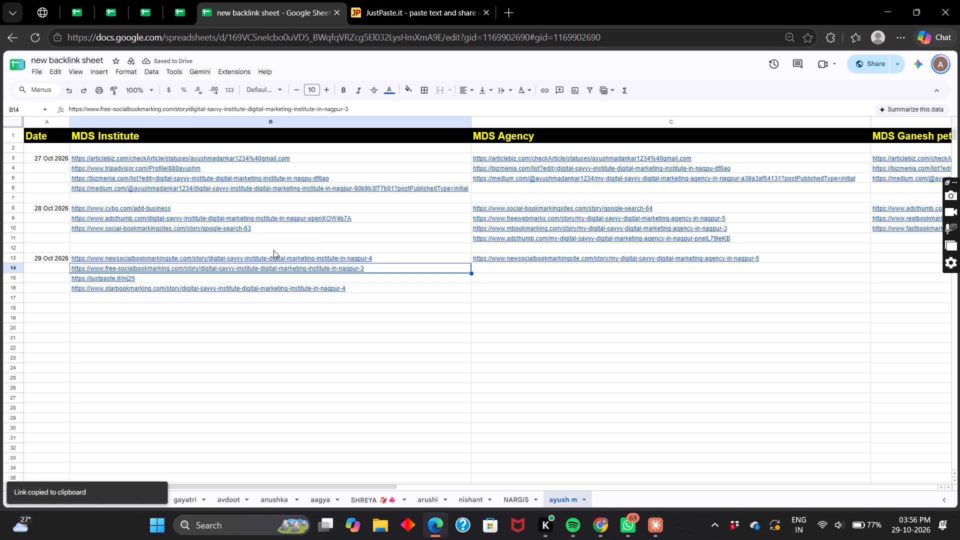
left_click(470, 88)
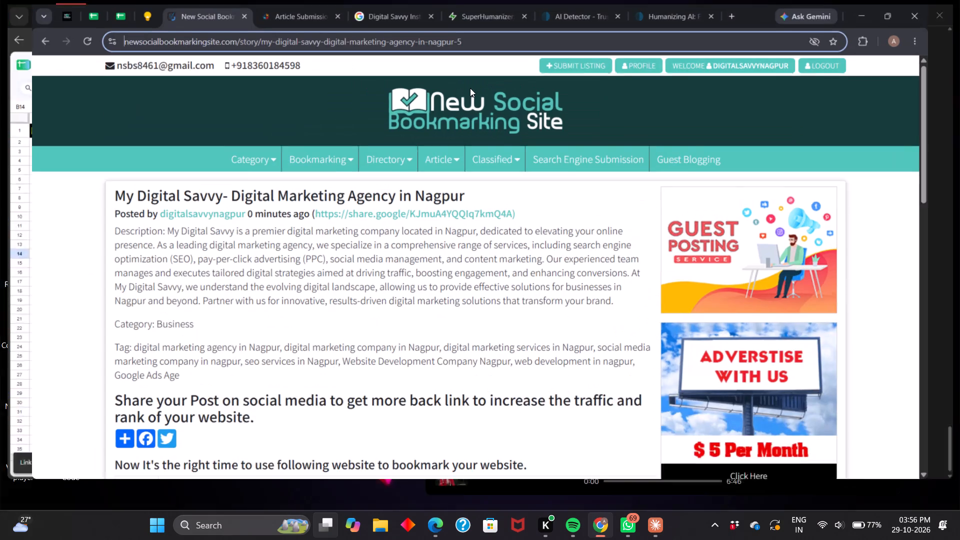
triple_click(472, 37)
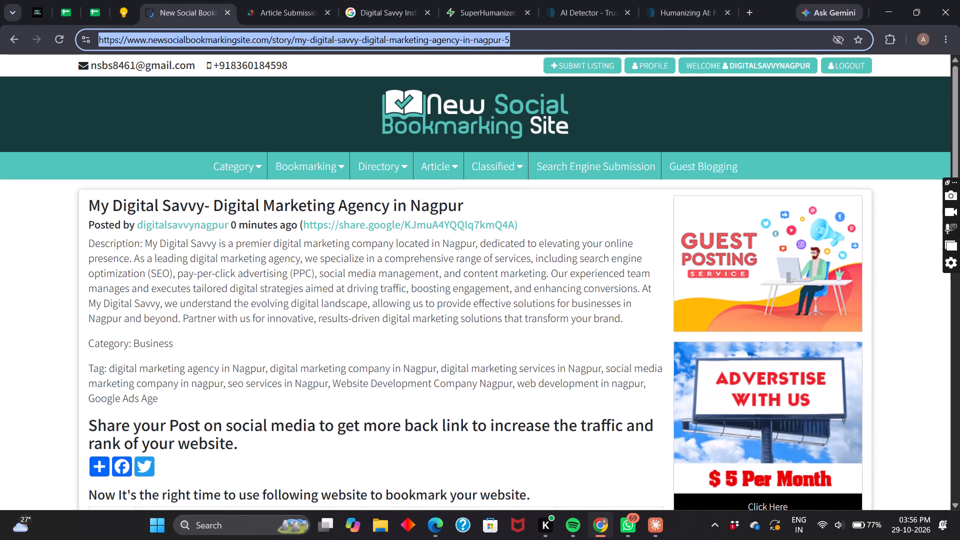
key("ctrl+v")
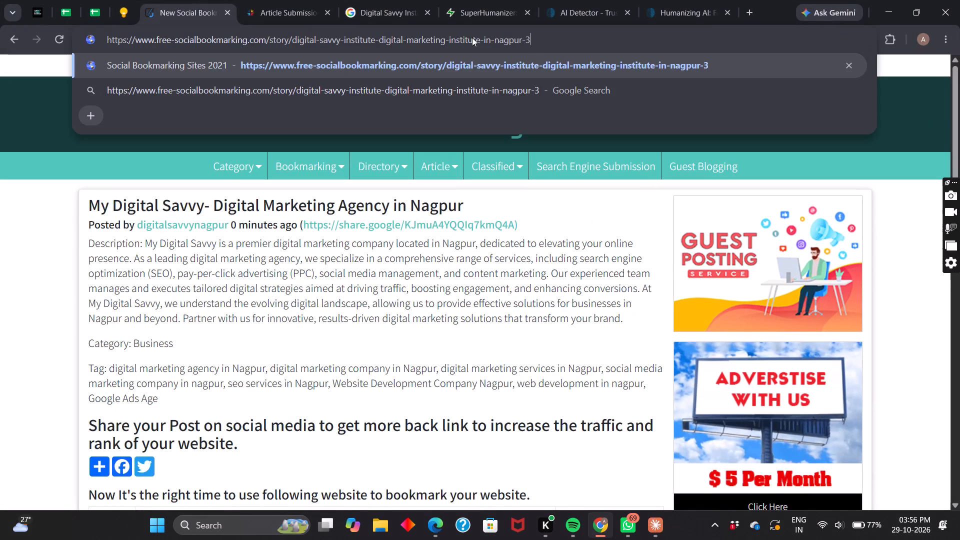
key("Return")
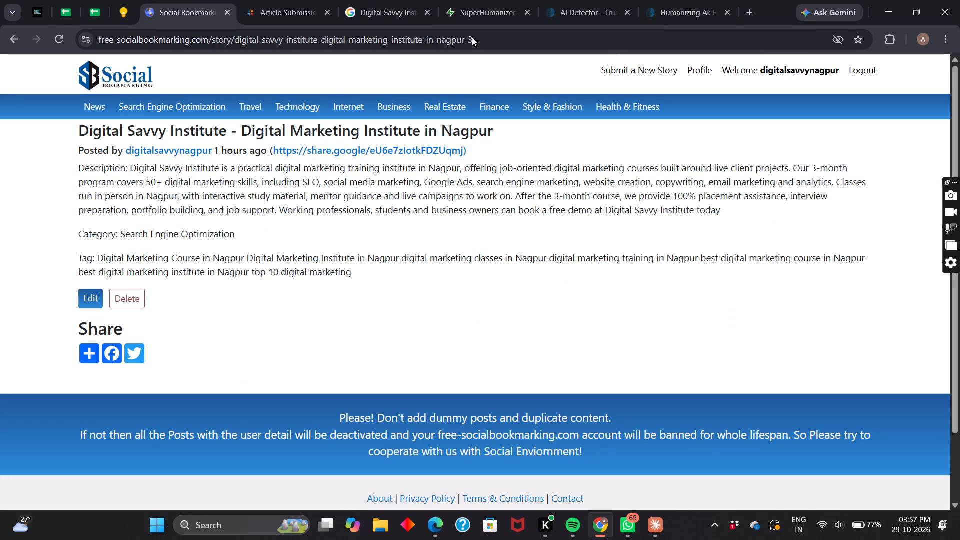
Open the digitalsavvynagpur account profile on free-socialbookmarking.com and look over its submitted stories.
scroll(474, 243, "up", 2)
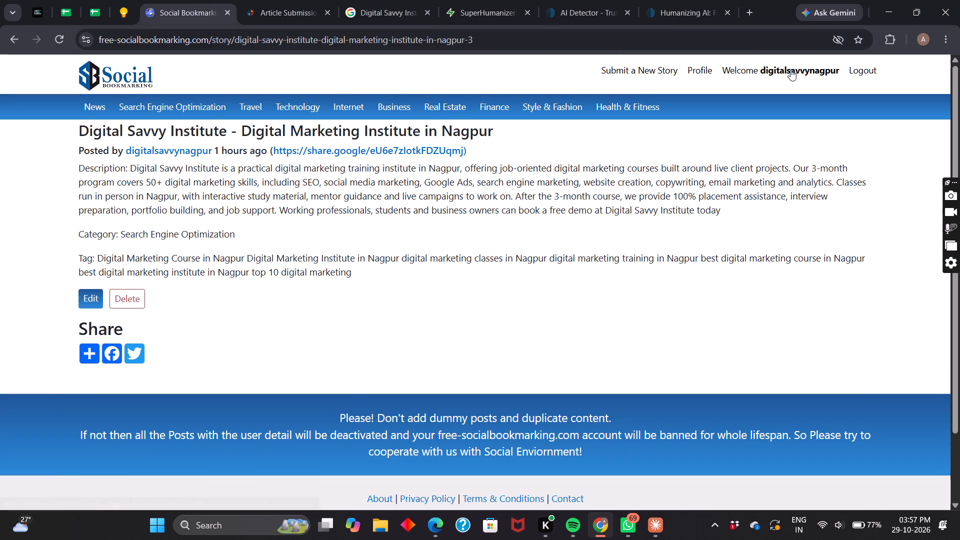
left_click(790, 70)
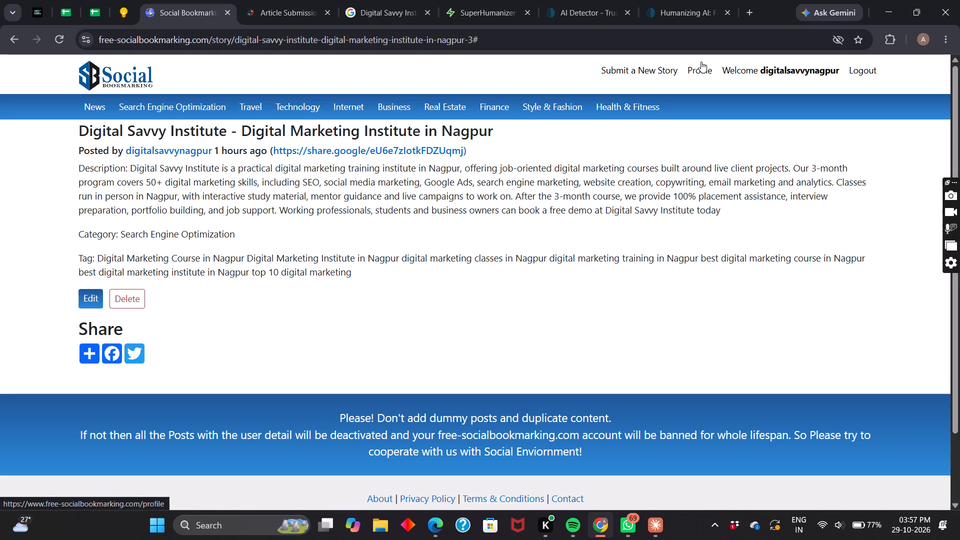
left_click(698, 61)
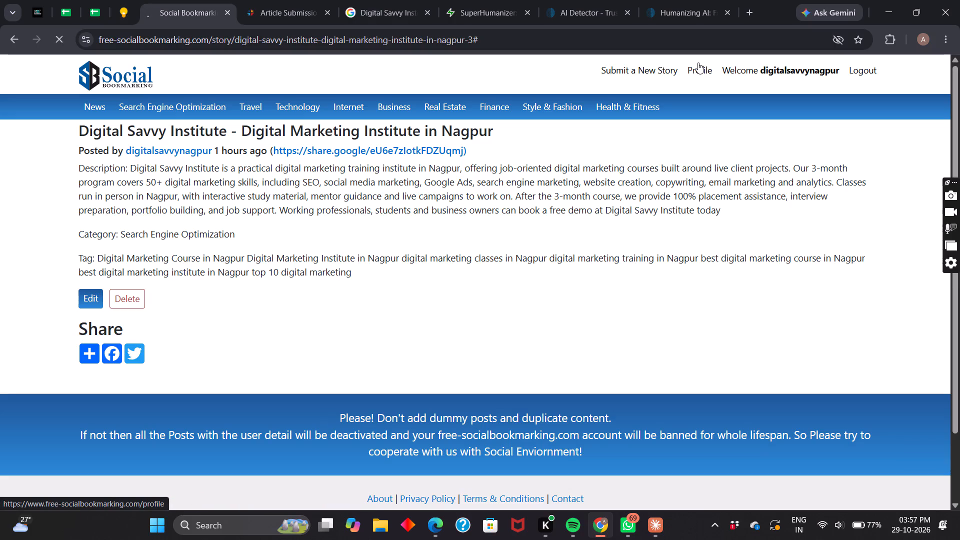
left_click(698, 65)
scroll(536, 194, "down", 1)
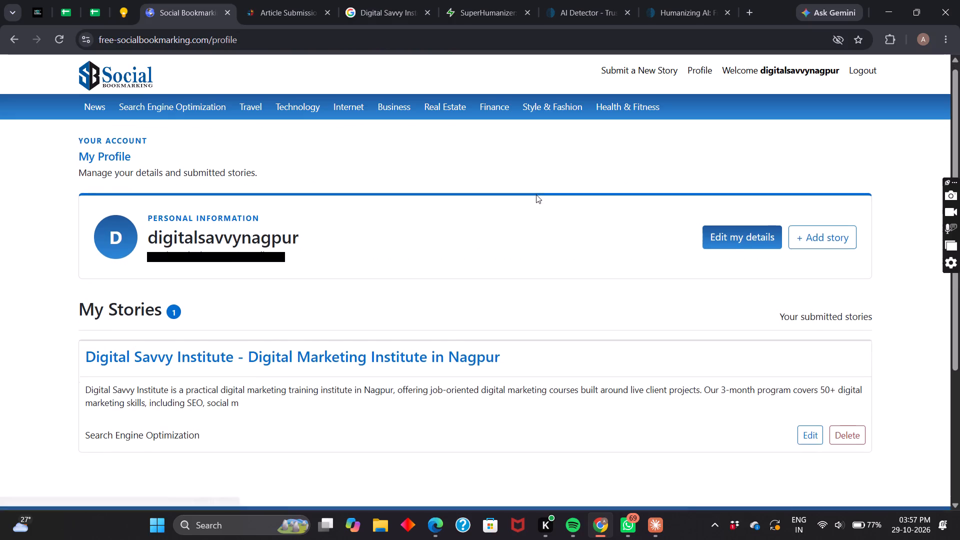
scroll(536, 194, "down", 1)
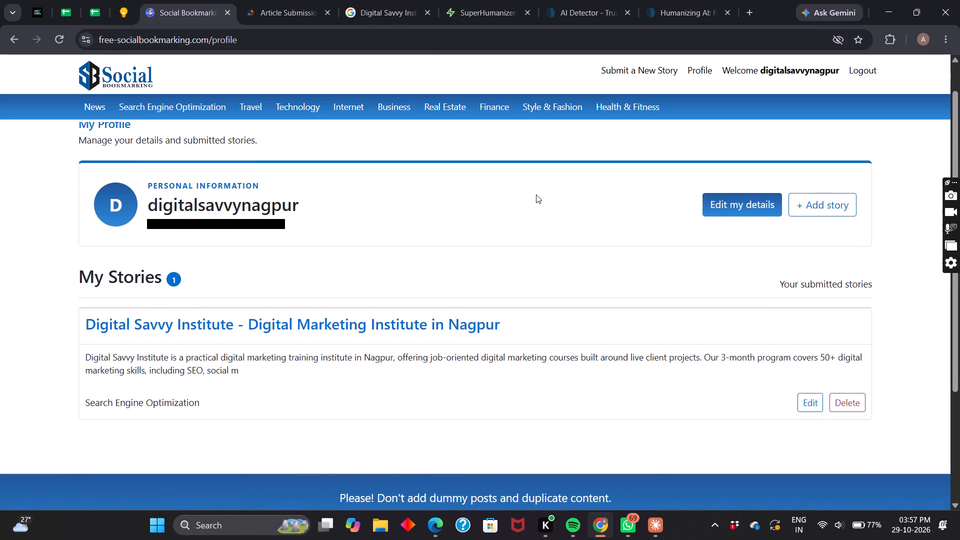
scroll(536, 194, "down", 1)
scroll(536, 194, "up", 5)
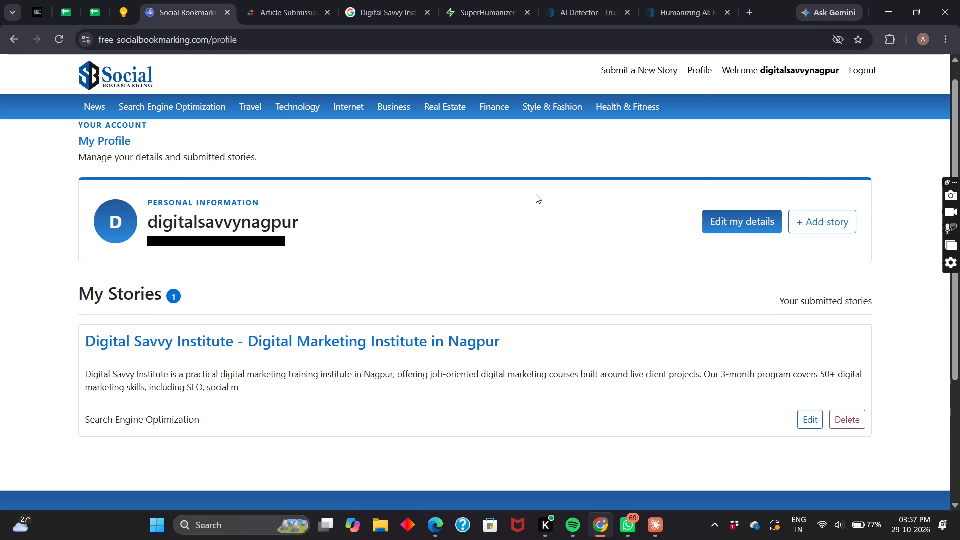
scroll(714, 223, "down", 1)
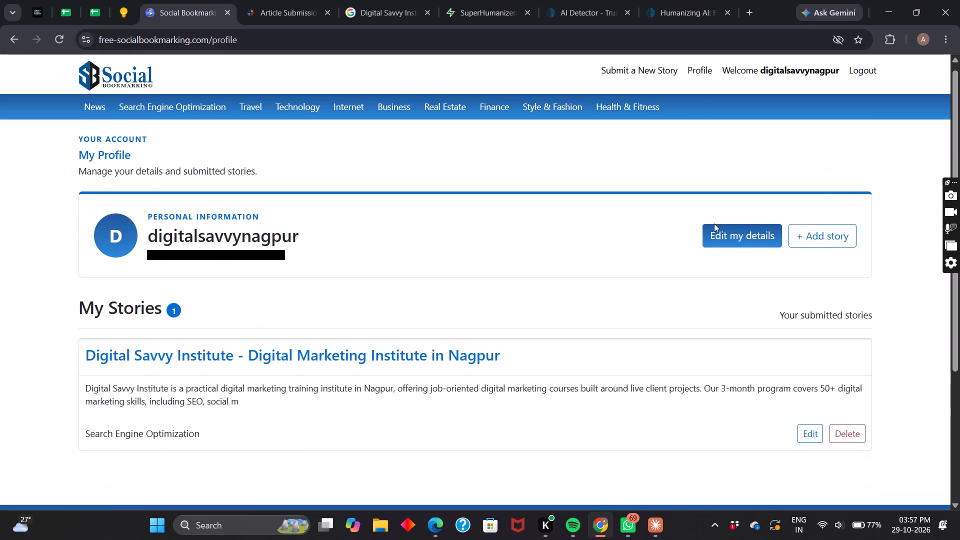
scroll(714, 223, "down", 1)
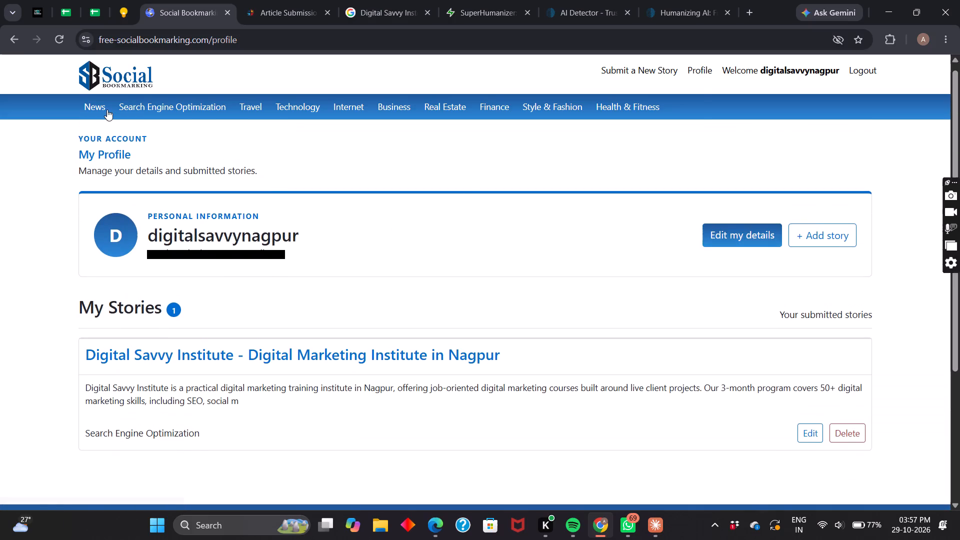
Open the News category, return to the account profile and start adding a new story from there.
left_click(104, 105)
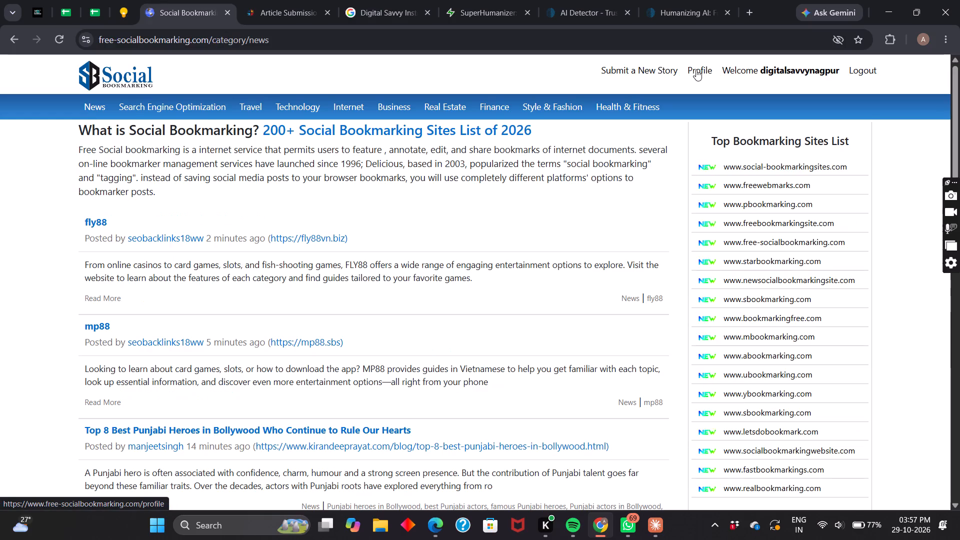
left_click(696, 69)
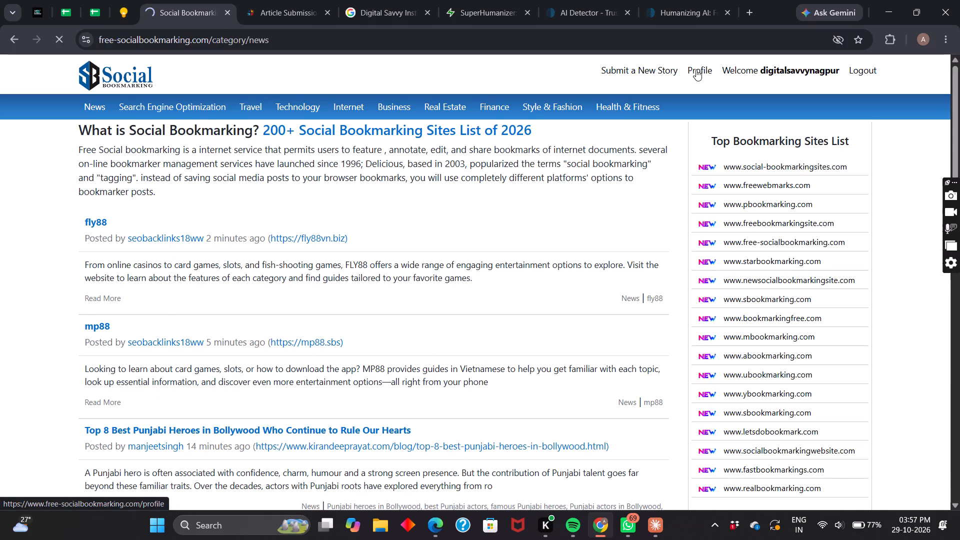
scroll(561, 269, "up", 1)
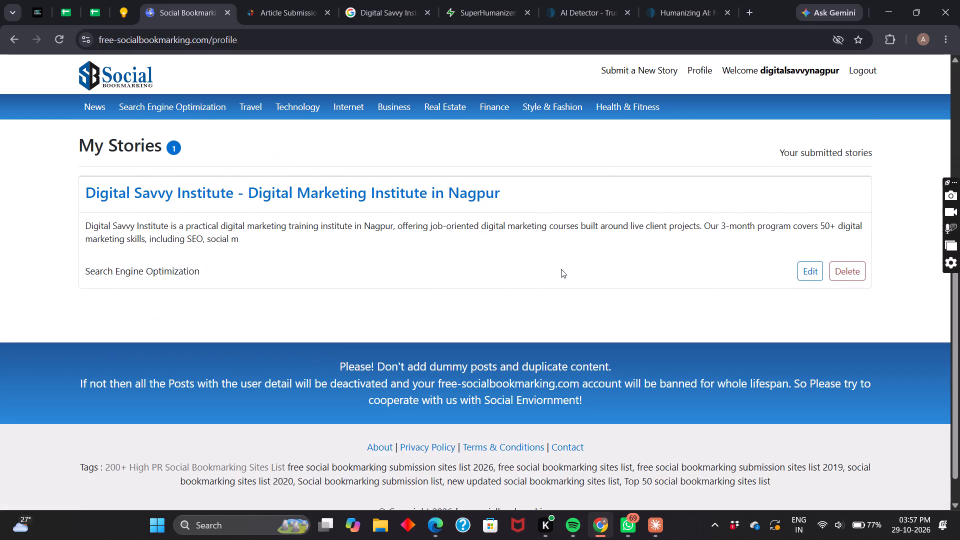
scroll(561, 269, "up", 8)
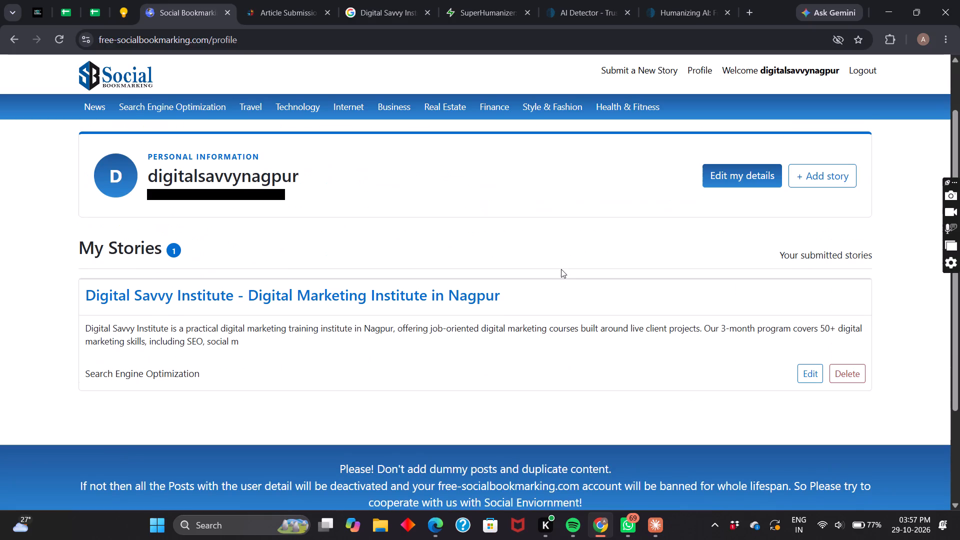
left_click(805, 234)
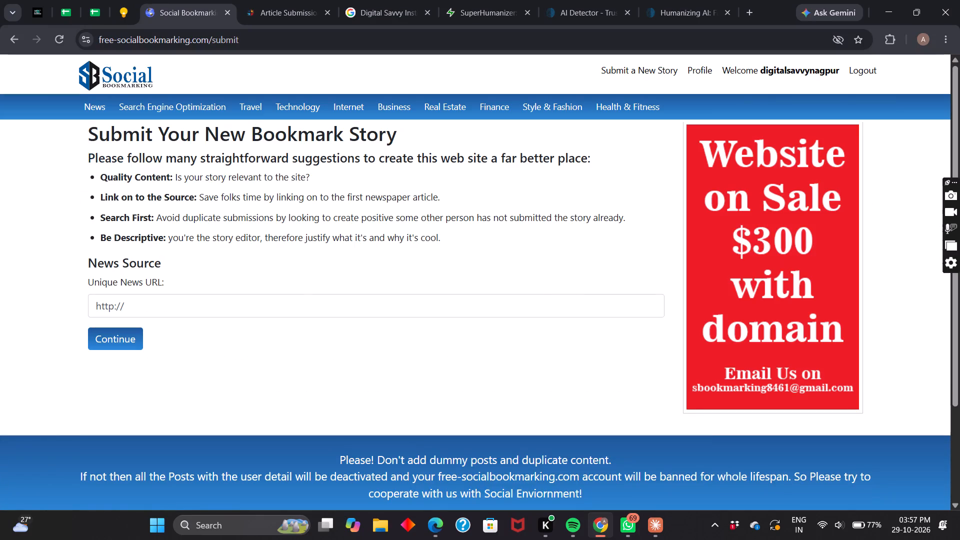
triple_click(274, 298)
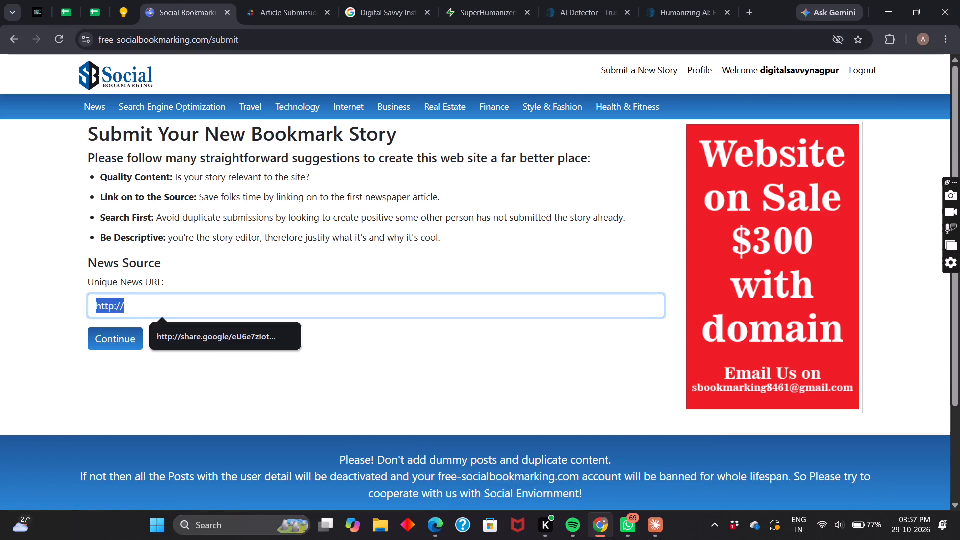
key("BackSpace")
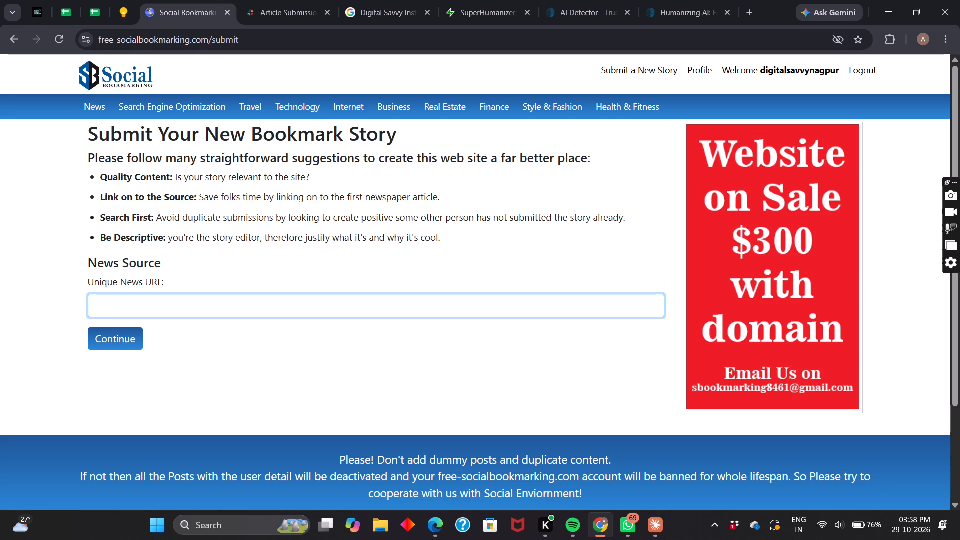
left_click(126, 18)
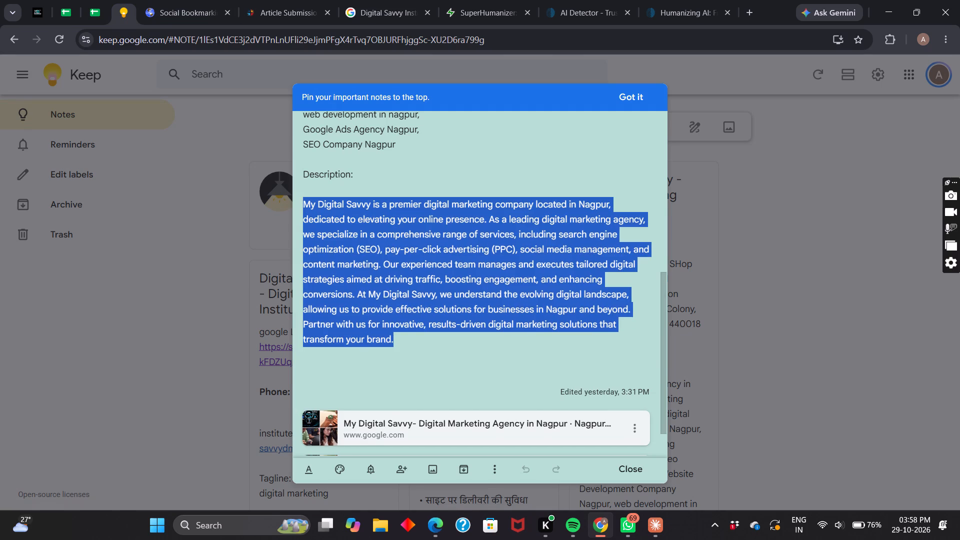
scroll(391, 351, "up", 10)
triple_click(353, 171)
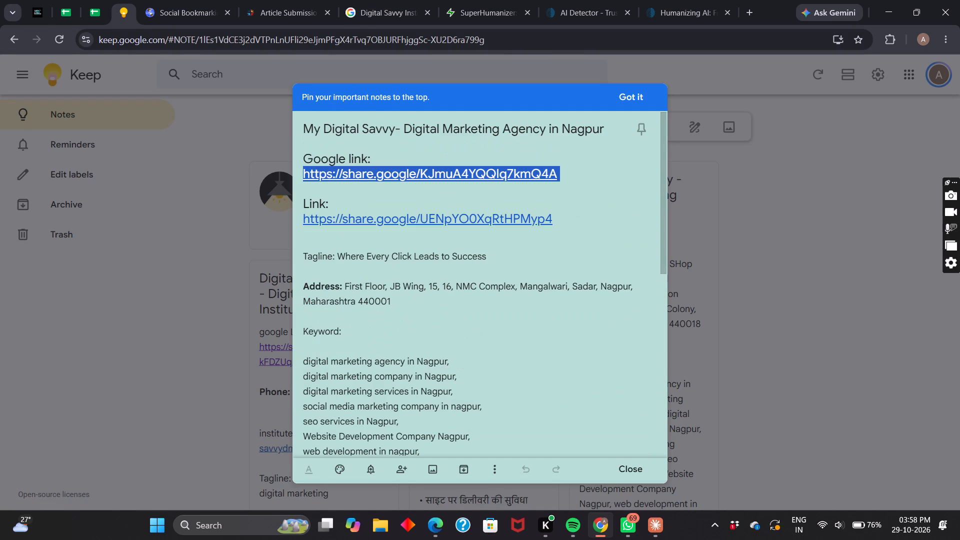
key("ctrl+c")
left_click(195, 11)
left_click(167, 300)
key("ctrl+v")
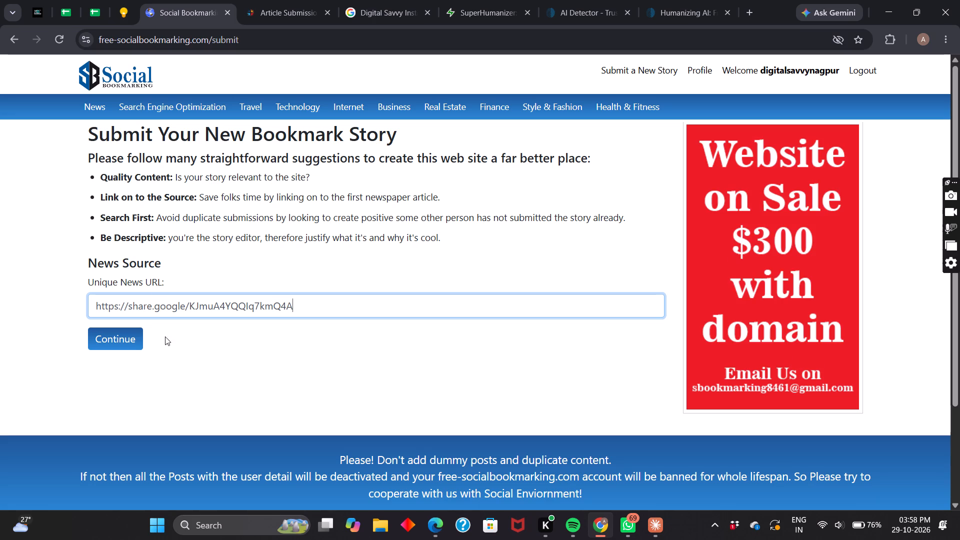
left_click(124, 339)
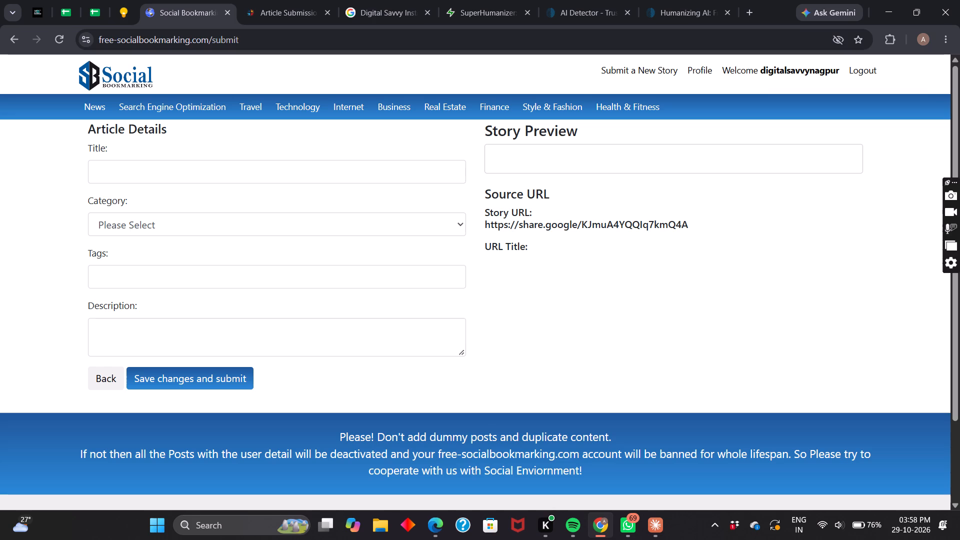
Title the story "My Digital Savvy- Digital Marketing Agency in Nagpur", choose the Business category and fill in the saved Nagpur digital marketing agency tags.
left_click(123, 175)
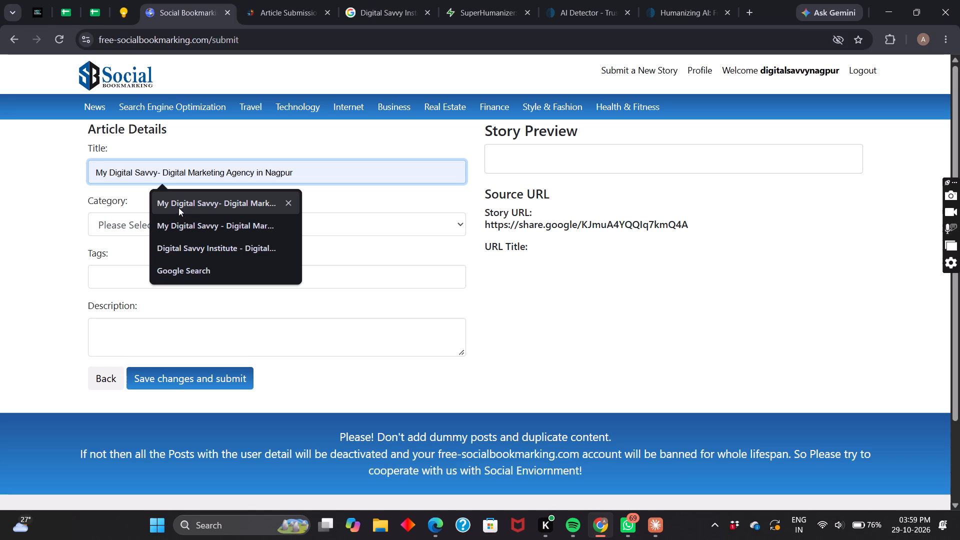
left_click(177, 206)
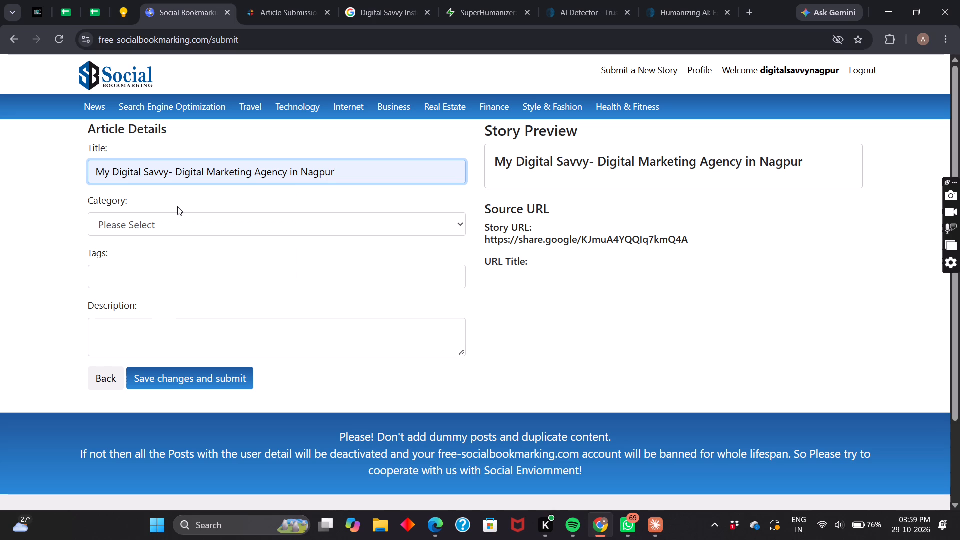
left_click(153, 230)
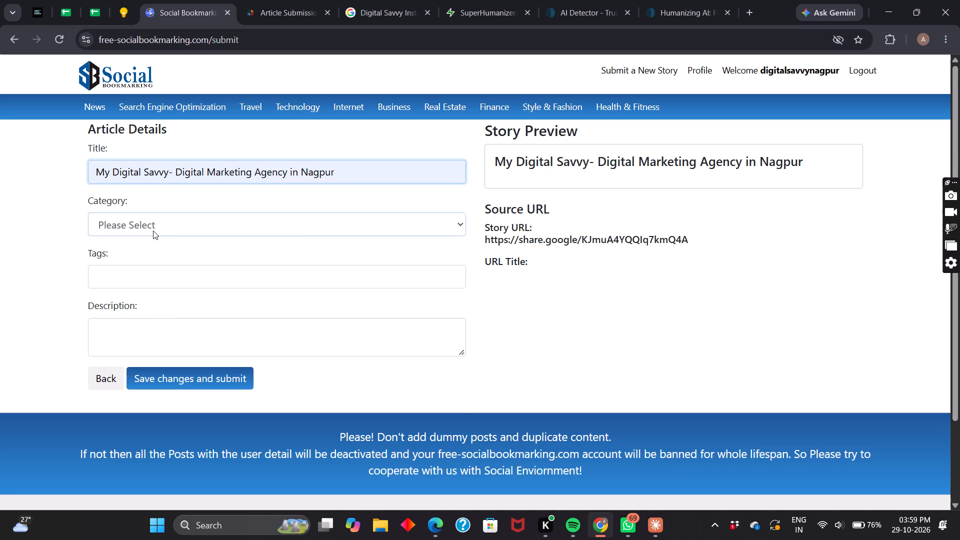
left_click(136, 360)
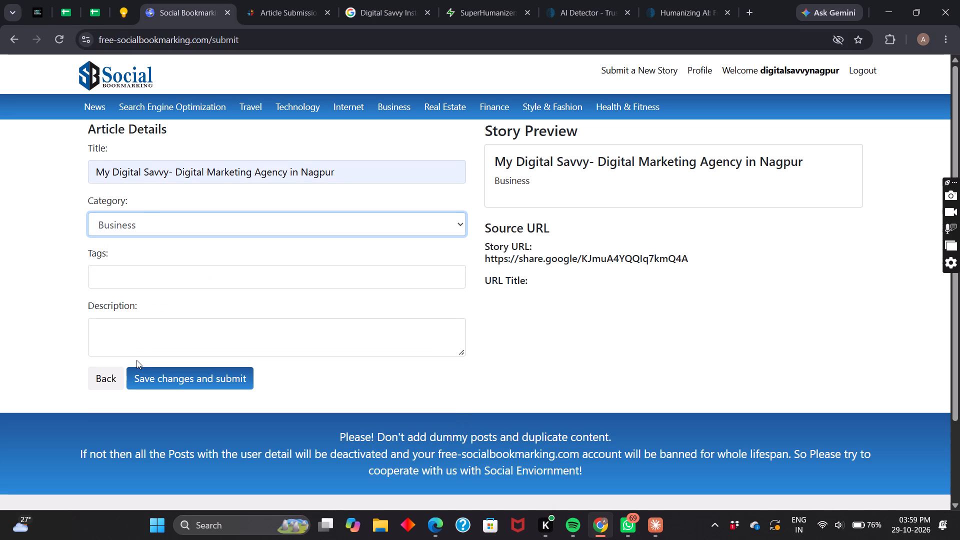
left_click(129, 286)
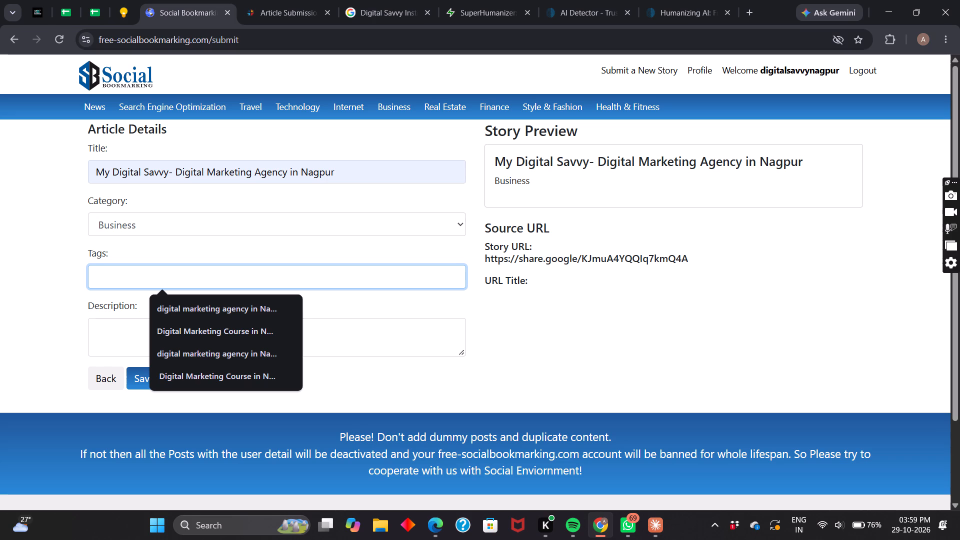
left_click(212, 310)
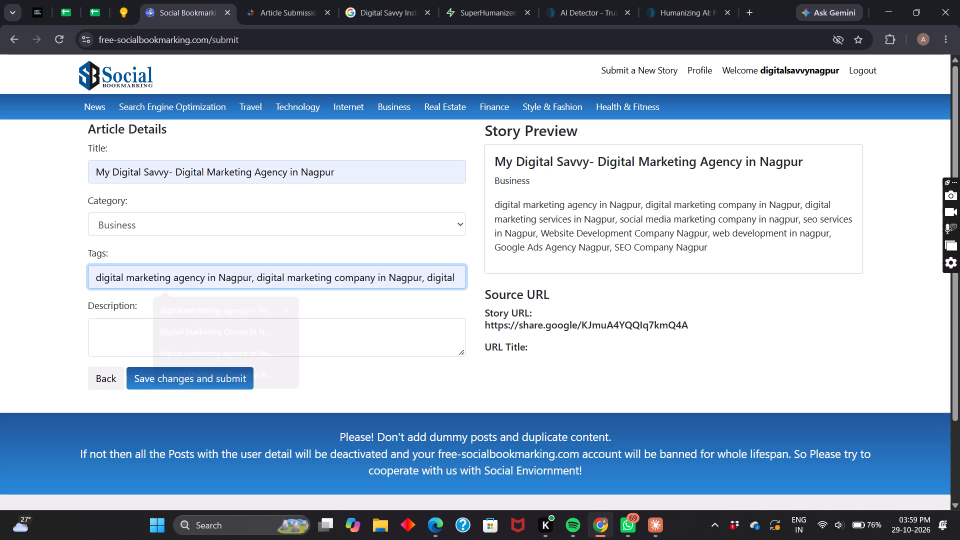
Copy the description paragraph from the My Digital Savvy agency Keep note into the story's description and submit the story.
left_click(139, 334)
left_click(123, 5)
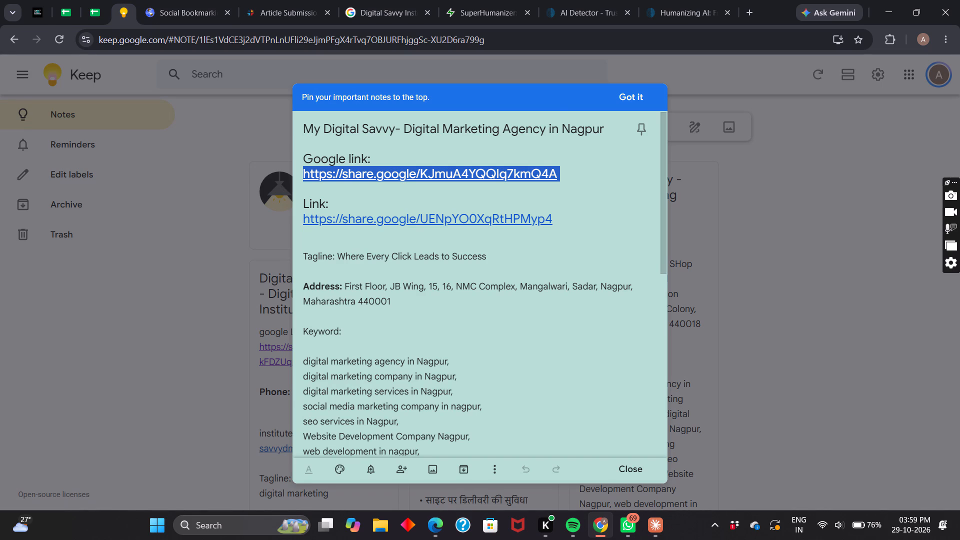
scroll(373, 271, "down", 6)
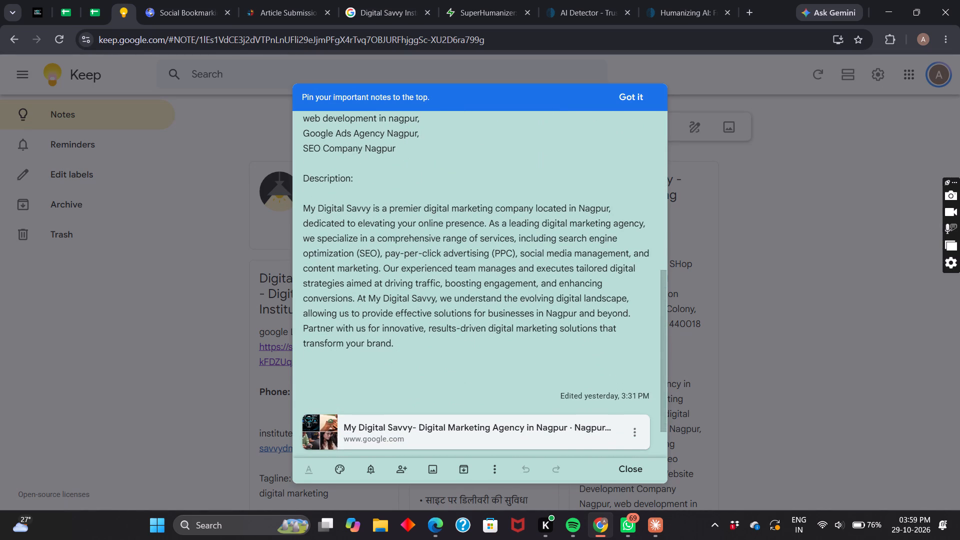
left_click_drag(303, 209, 407, 345)
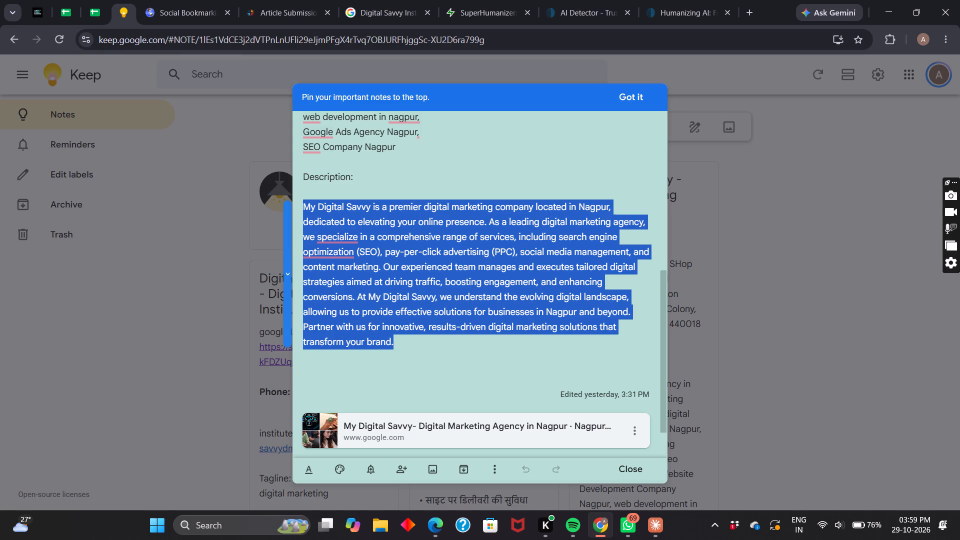
key("ctrl+c")
left_click(180, 23)
left_click(223, 336)
key("ctrl+v")
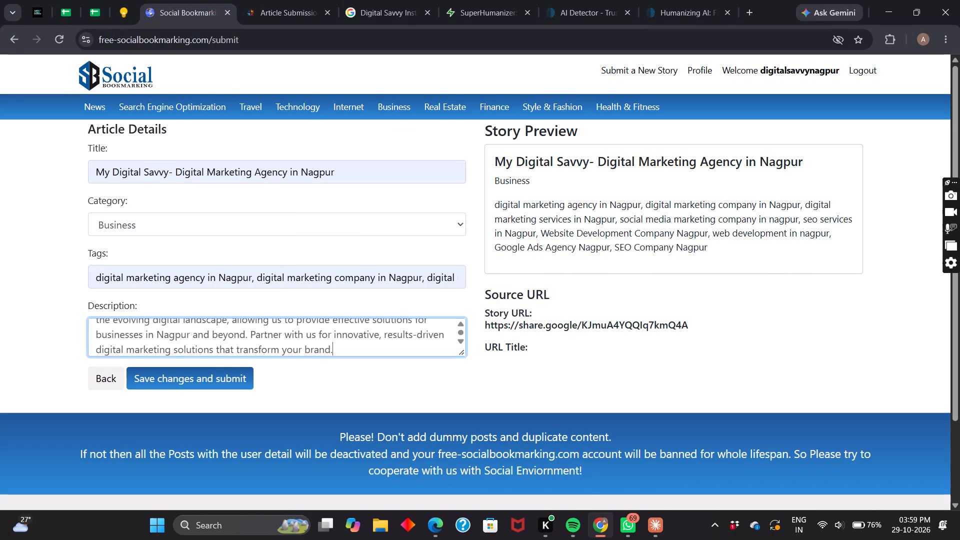
left_click(244, 373)
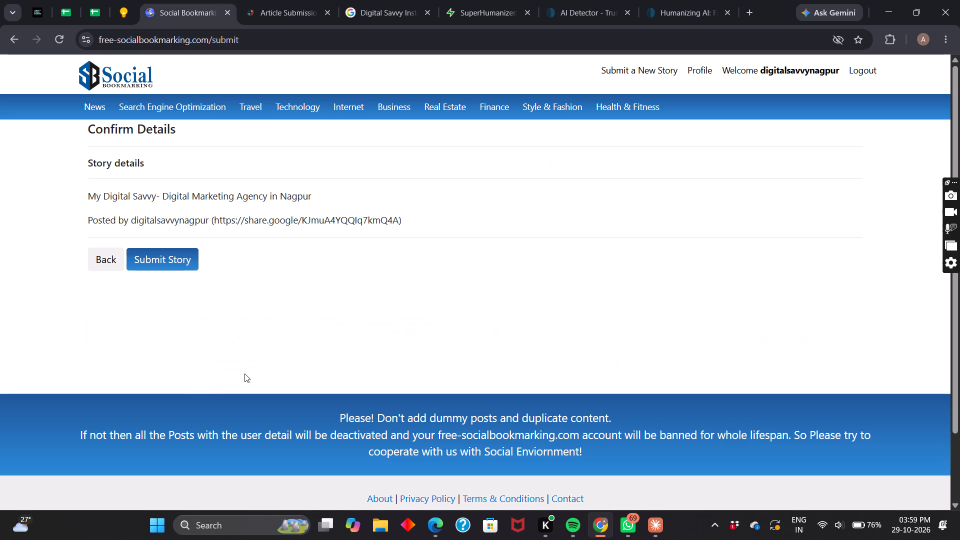
left_click(147, 257)
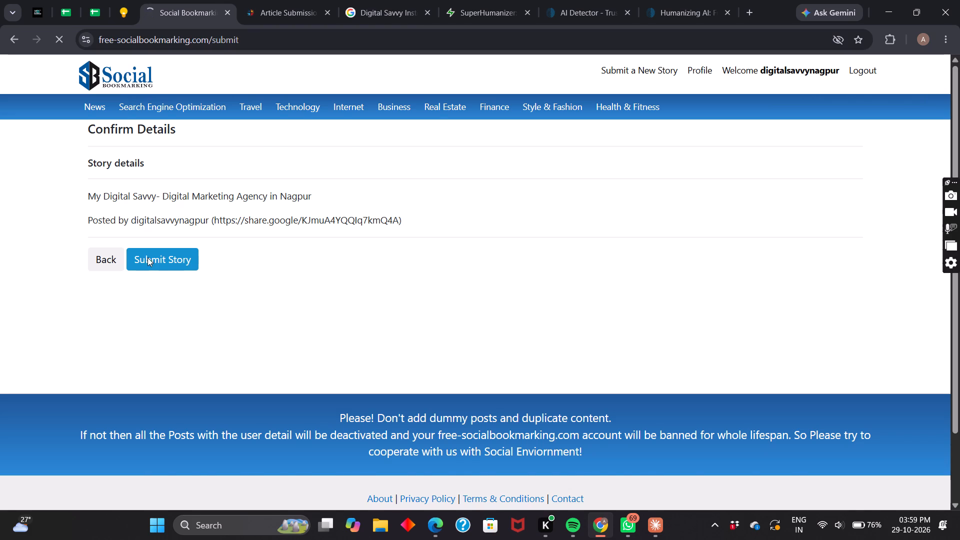
Open the published My Digital Savvy story and log its URL in C14 of the backlink sheet, under MDS Agency.
scroll(147, 257, "up", 1)
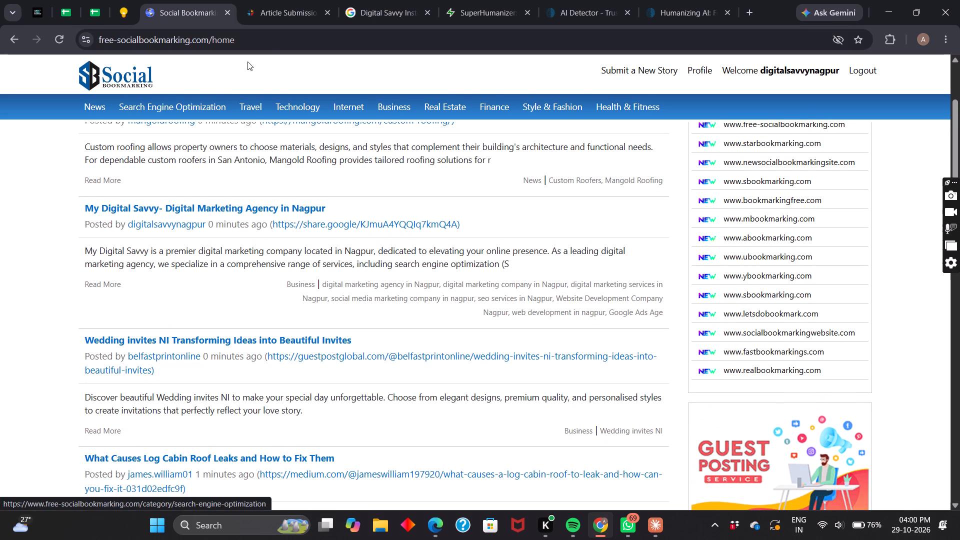
left_click(194, 207)
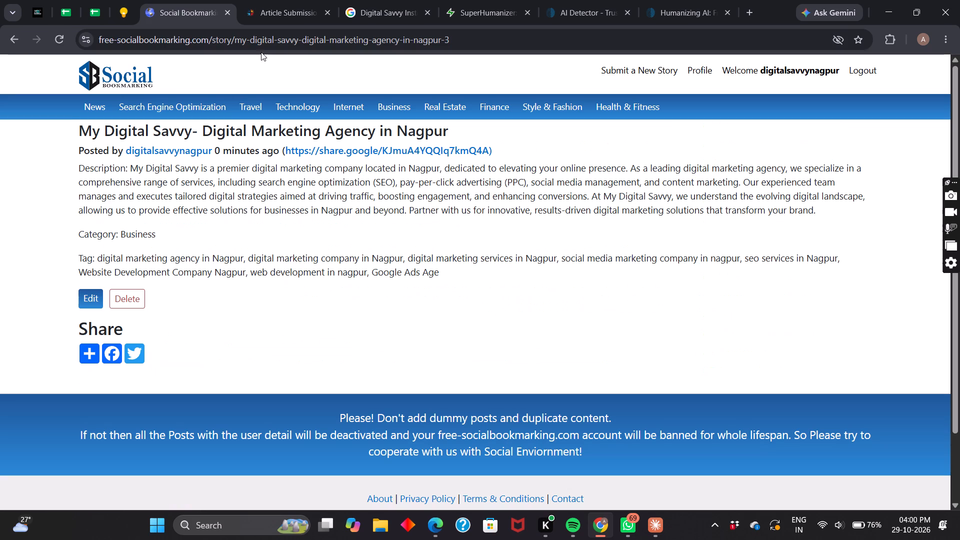
left_click_drag(465, 35, 0, 25)
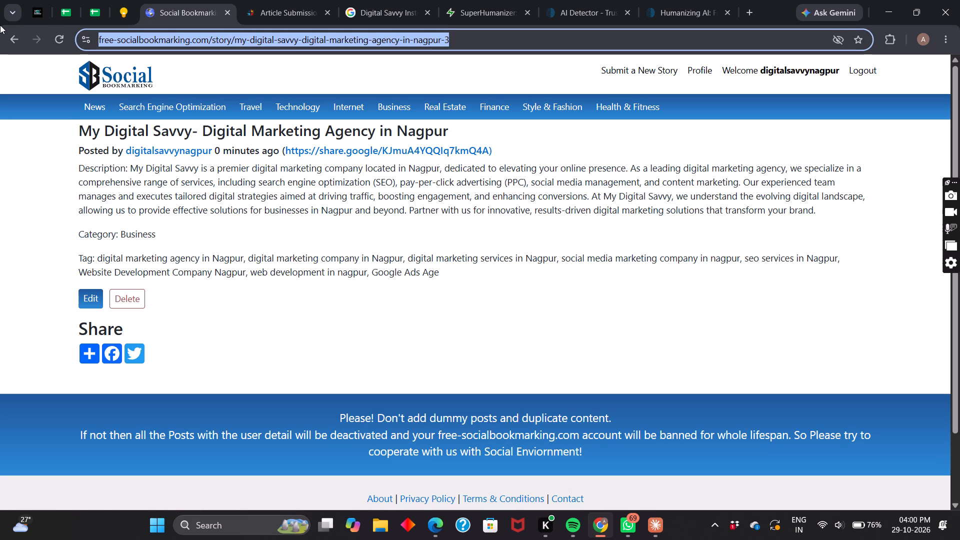
key("ctrl+c")
left_click(0, 25)
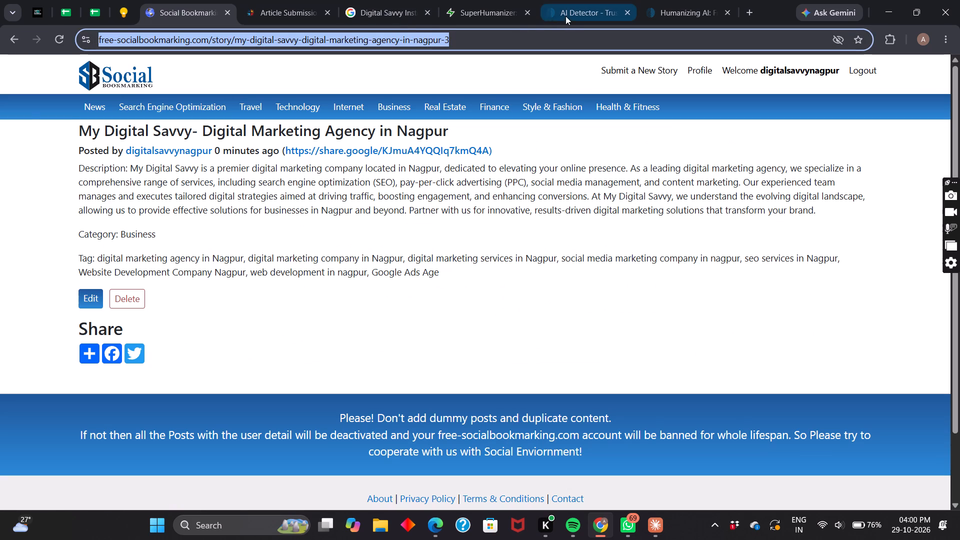
scroll(30, 105, "right", 4)
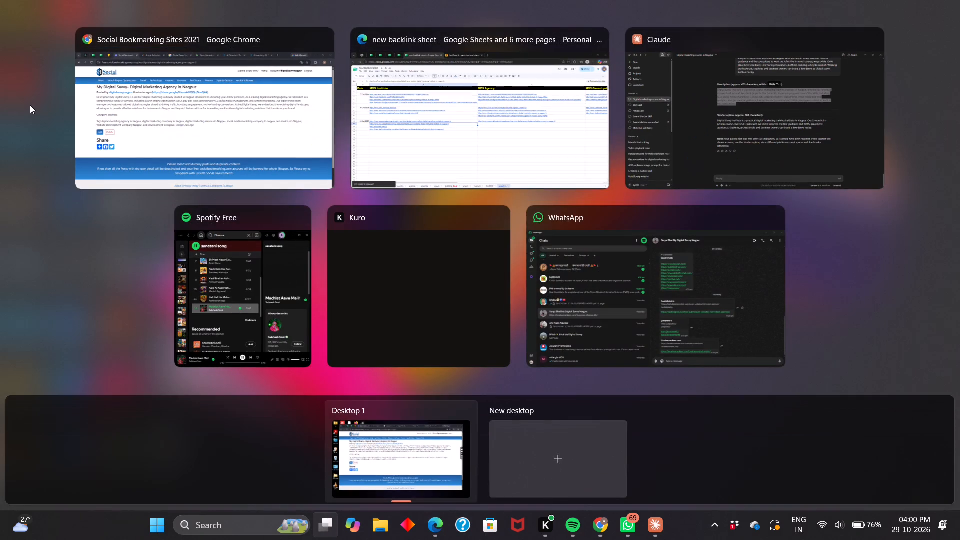
scroll(30, 105, "right", 3)
left_click(461, 131)
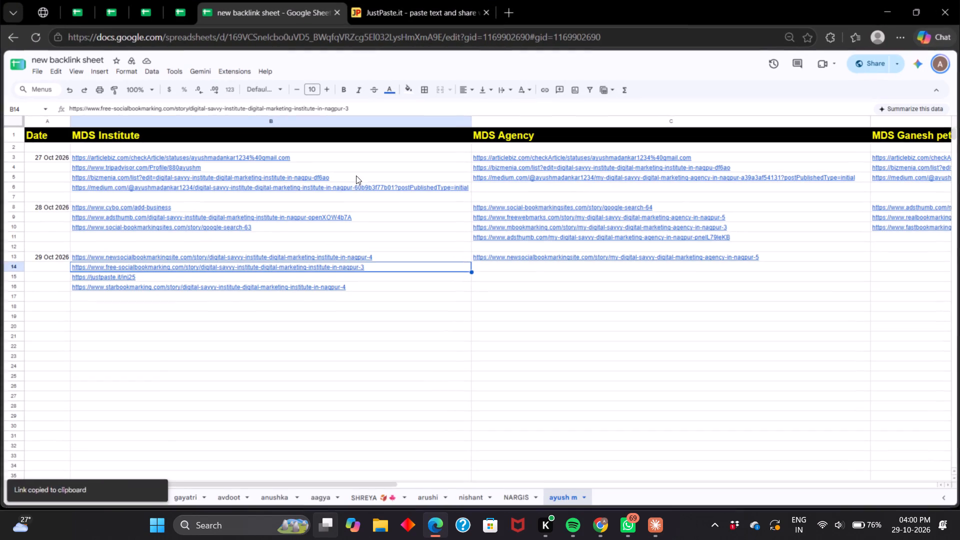
left_click(488, 264)
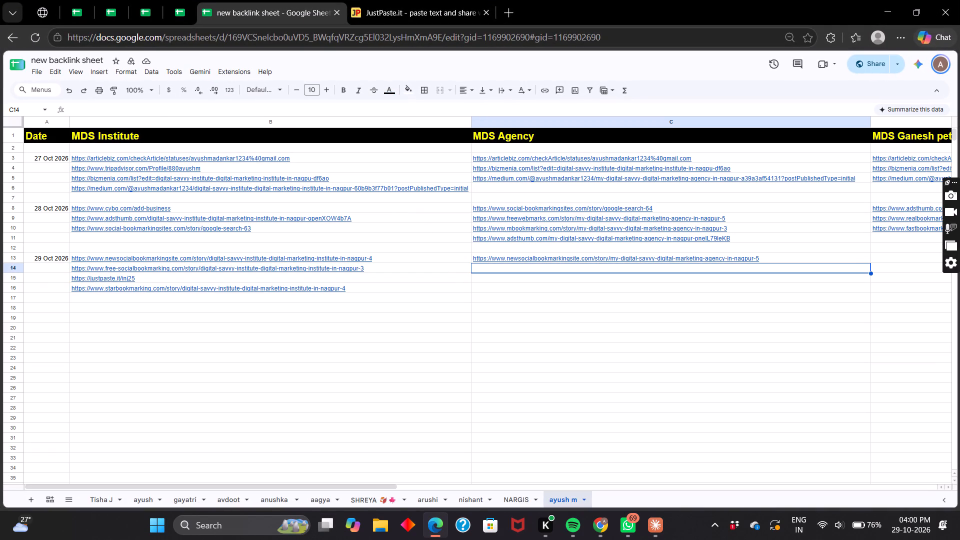
key("ctrl+v")
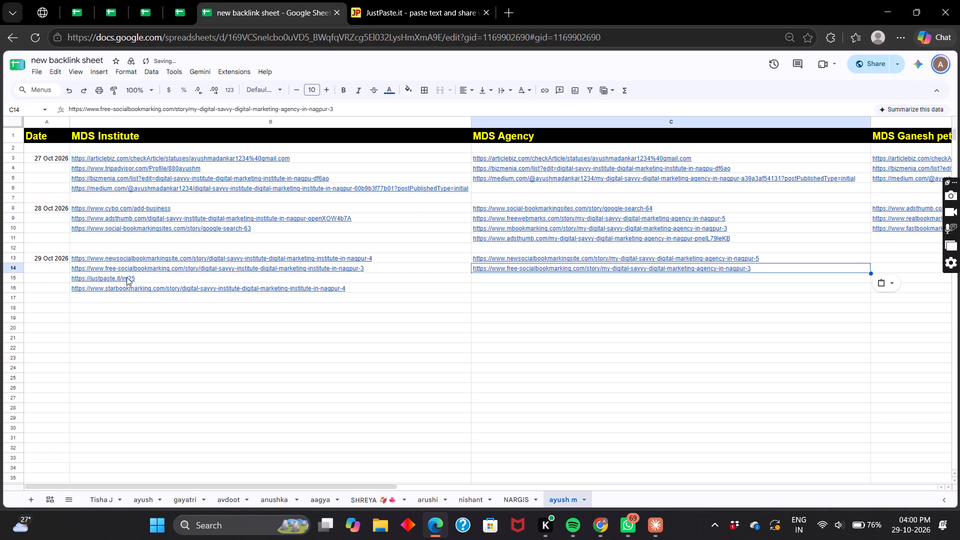
Copy the justpaste.it link from B15 of the backlink sheet and switch back to Chrome.
left_click(126, 277)
left_click(183, 297)
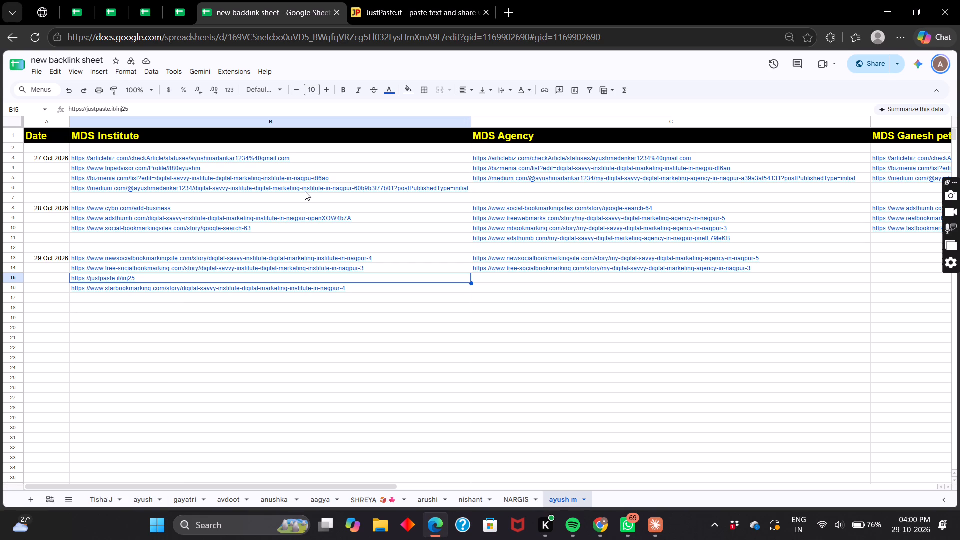
left_click(444, 125)
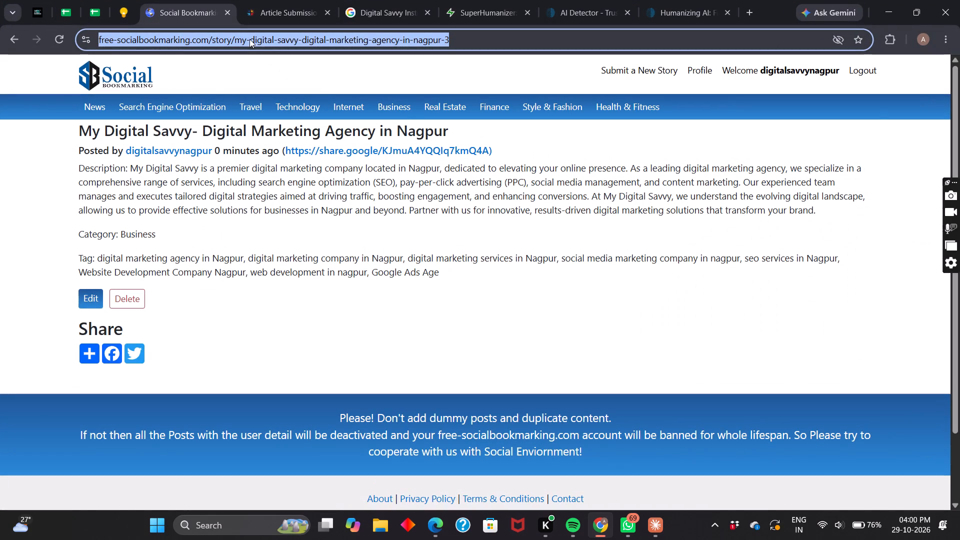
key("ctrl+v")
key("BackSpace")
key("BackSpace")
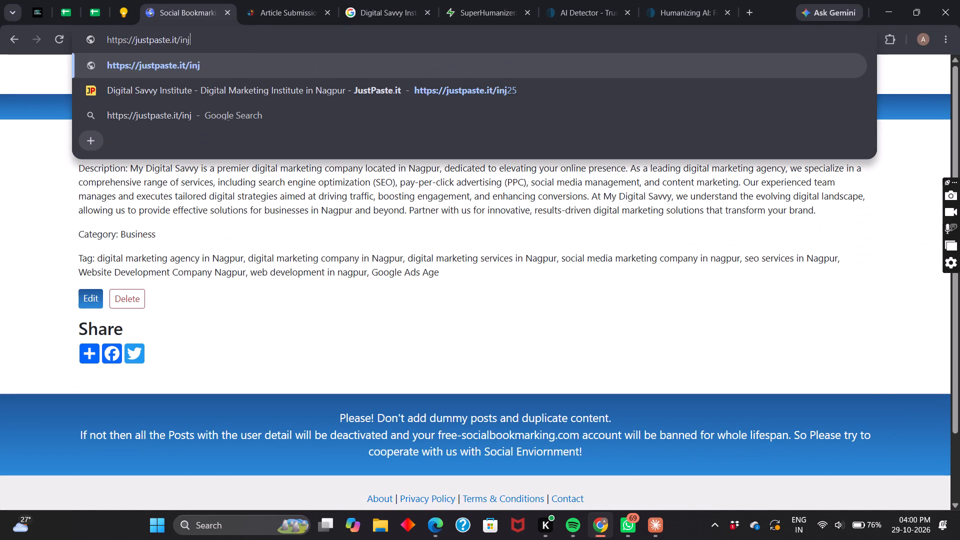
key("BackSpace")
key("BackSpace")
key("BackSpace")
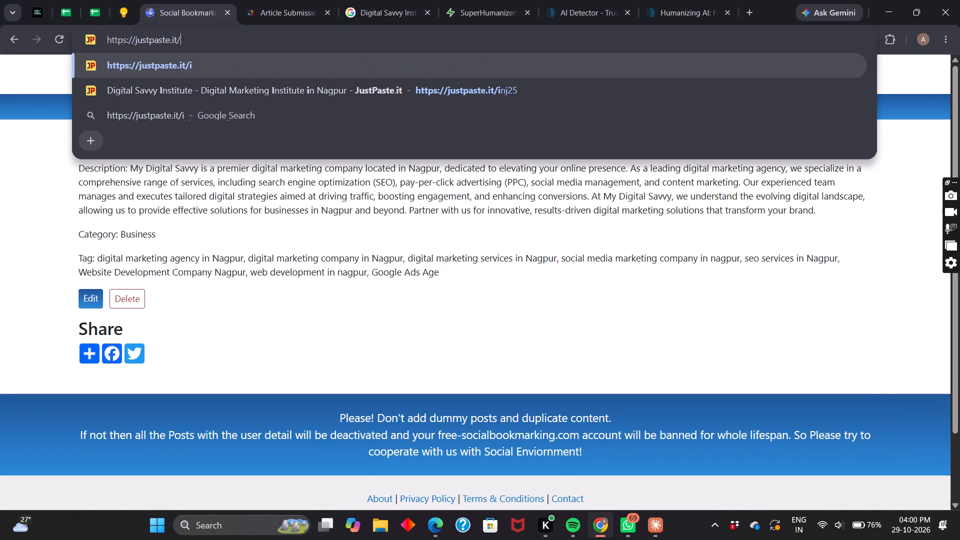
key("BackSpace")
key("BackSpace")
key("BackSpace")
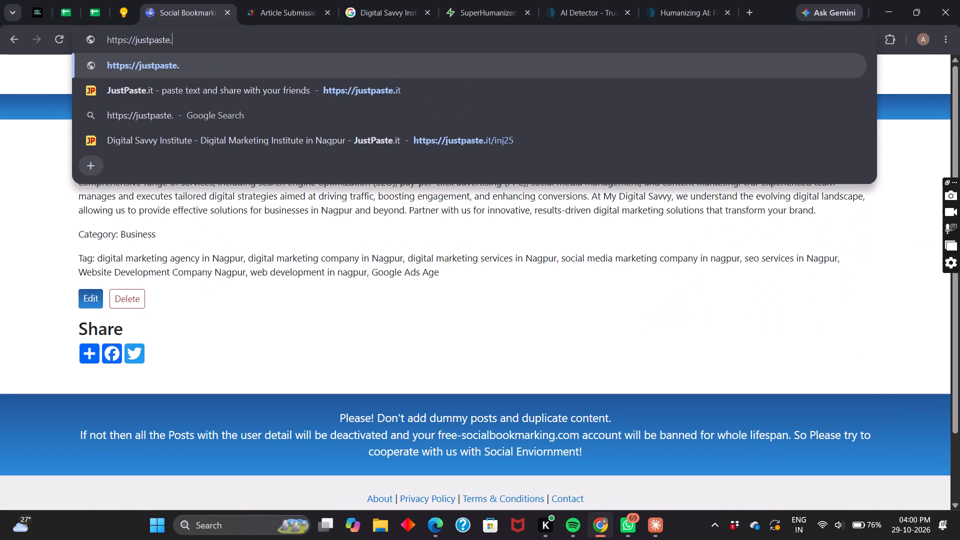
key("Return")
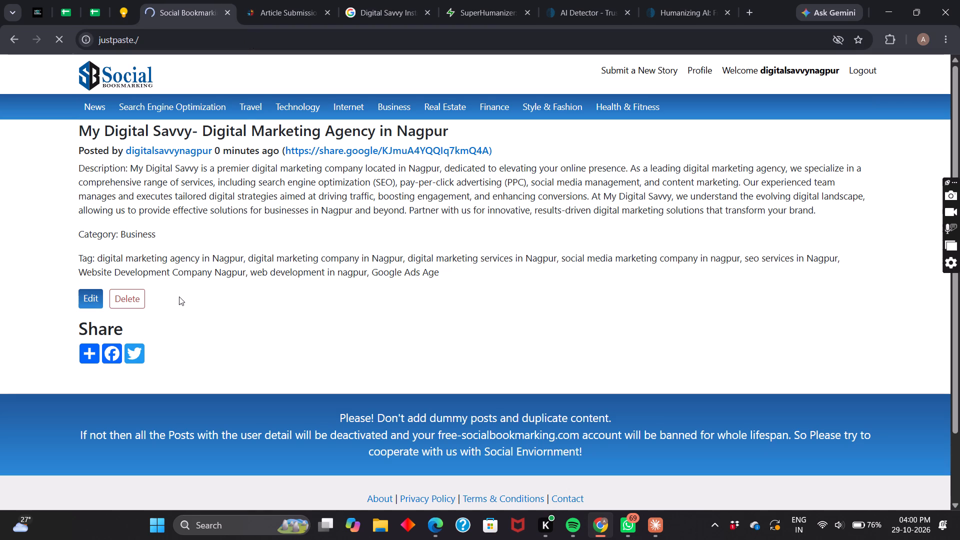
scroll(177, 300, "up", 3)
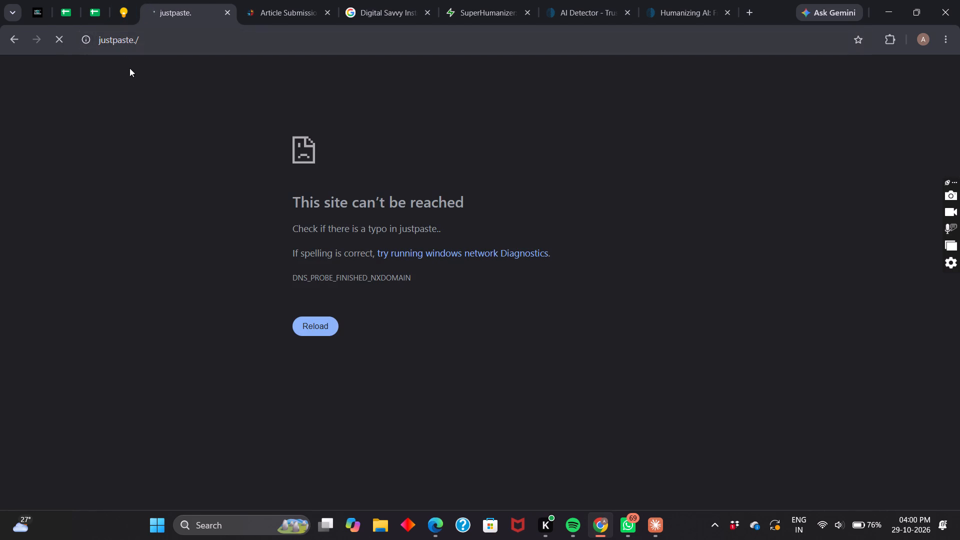
left_click_drag(191, 42, 49, 47)
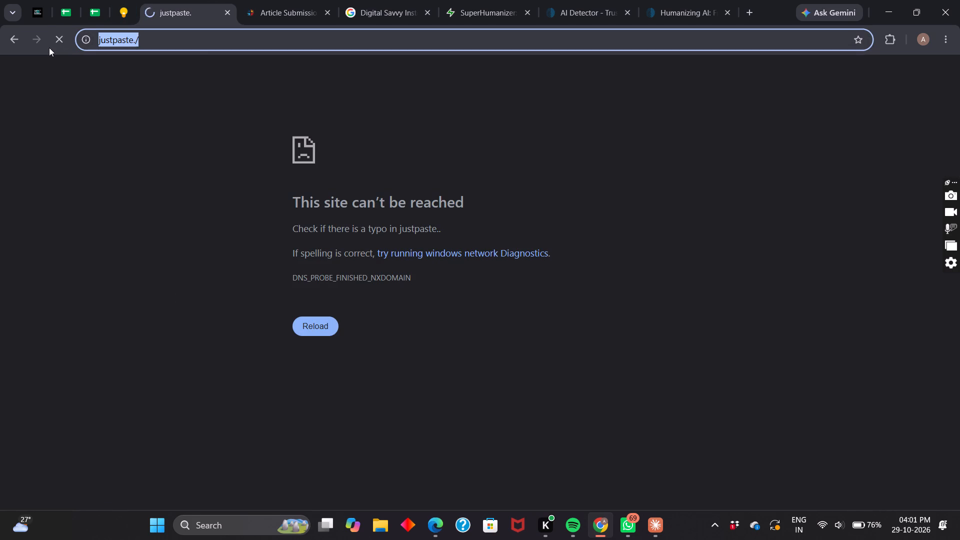
key("BackSpace")
key("ctrl+v")
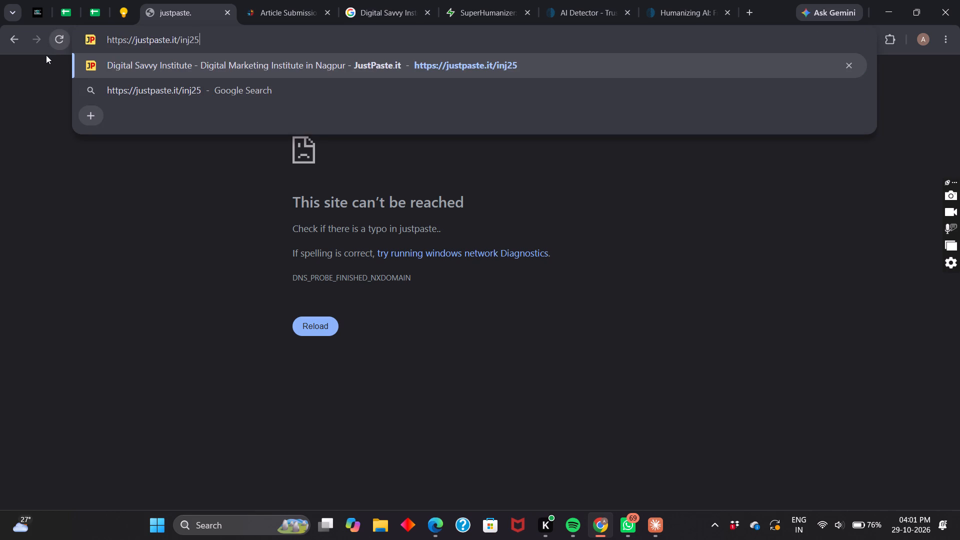
key("Return")
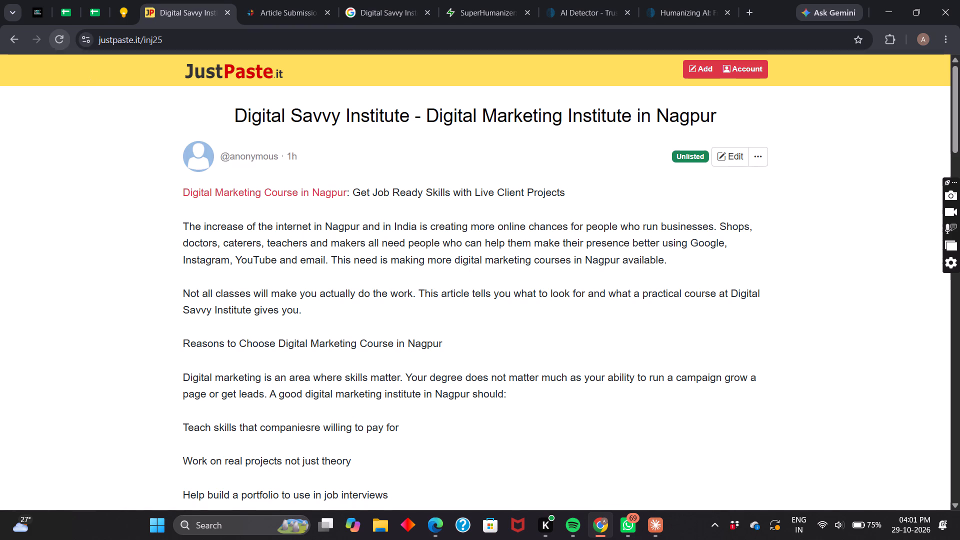
scroll(707, 204, "down", 6)
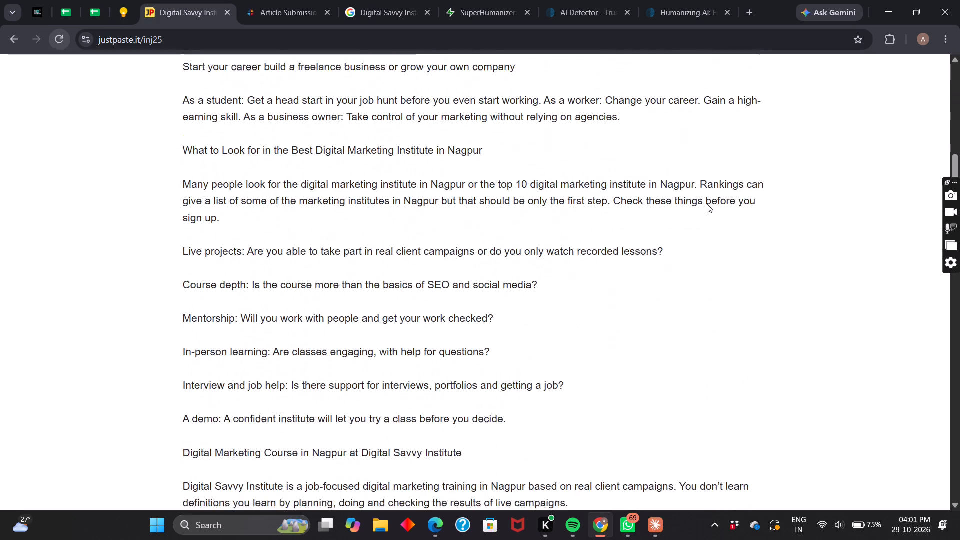
scroll(707, 204, "down", 3)
scroll(707, 204, "up", 14)
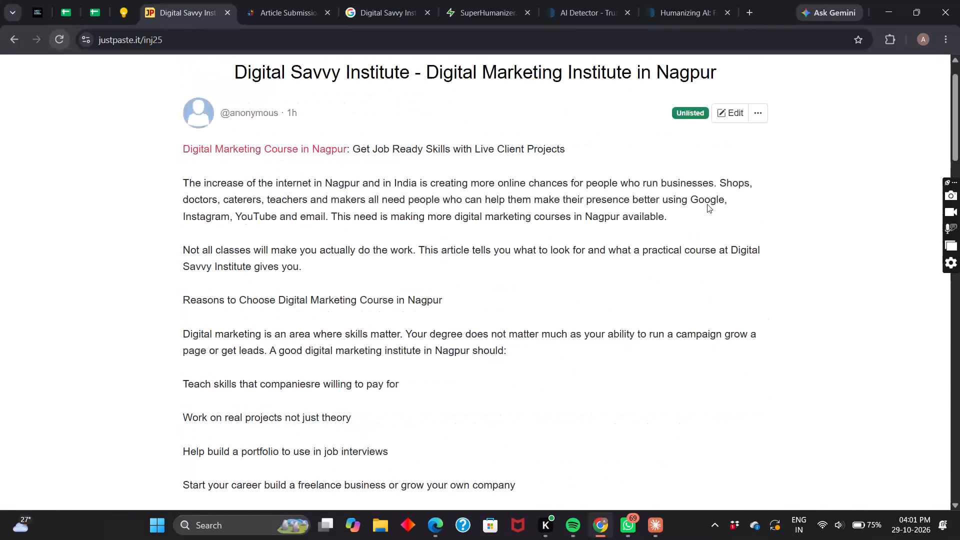
Go from the article to the JustPaste.it home page.
left_click_drag(306, 68, 209, 59)
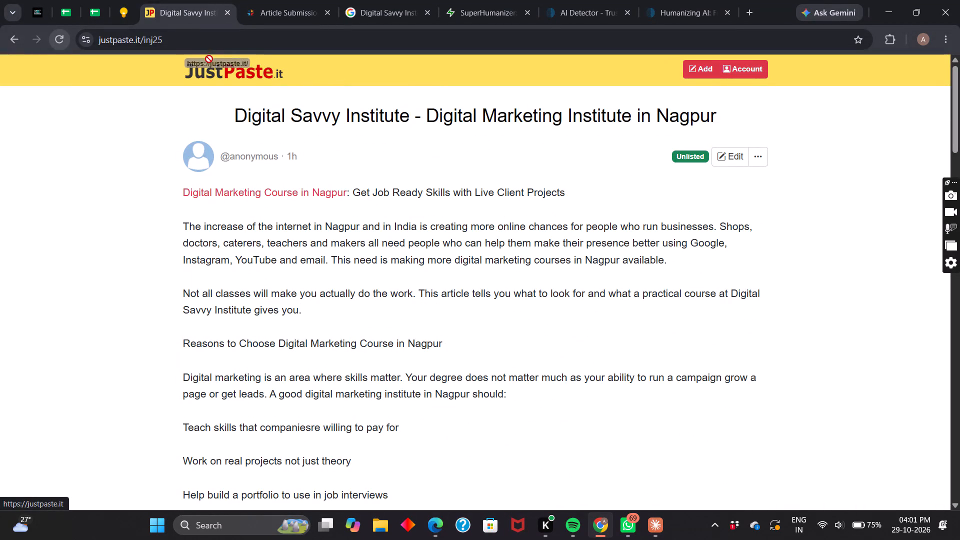
left_click_drag(209, 59, 213, 64)
left_click(213, 64)
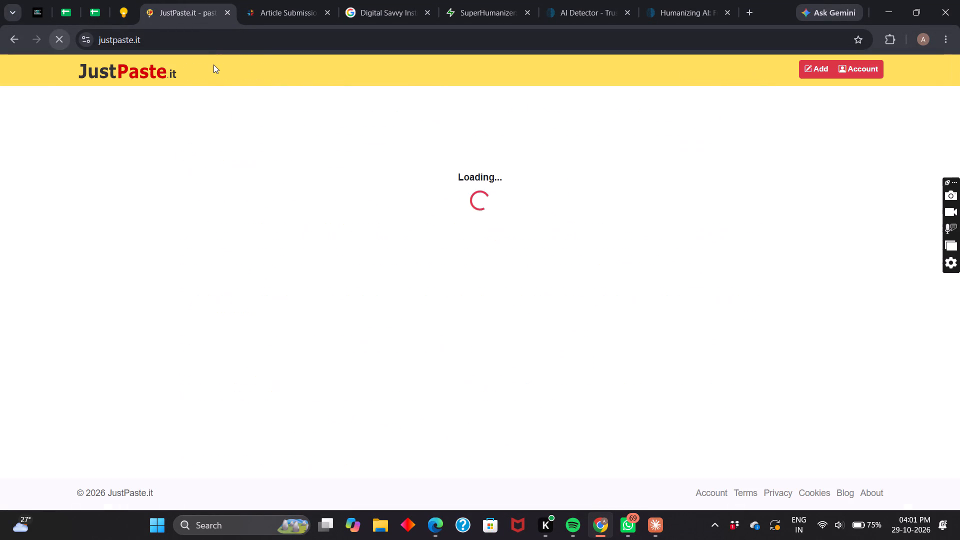
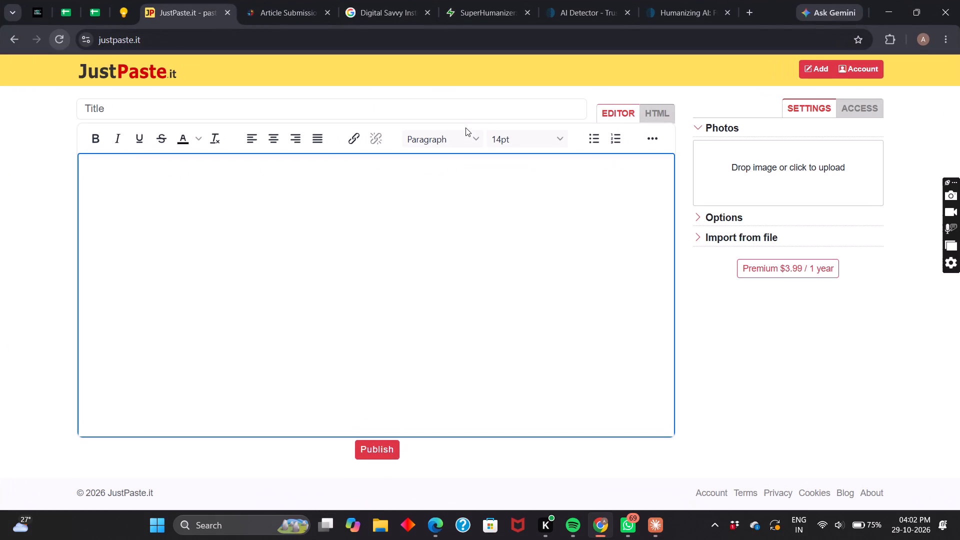
key("ctrl+v")
Link the opening words "My Digital Savvy is a digital marketing agency in Nagpur" to the Google link copied from the agency's Keep note.
scroll(331, 276, "up", 4)
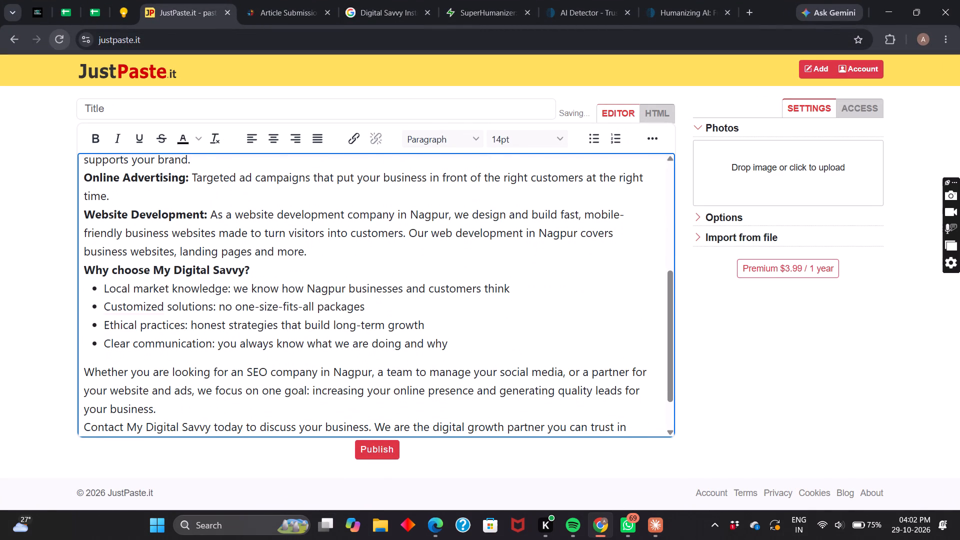
scroll(331, 276, "up", 3)
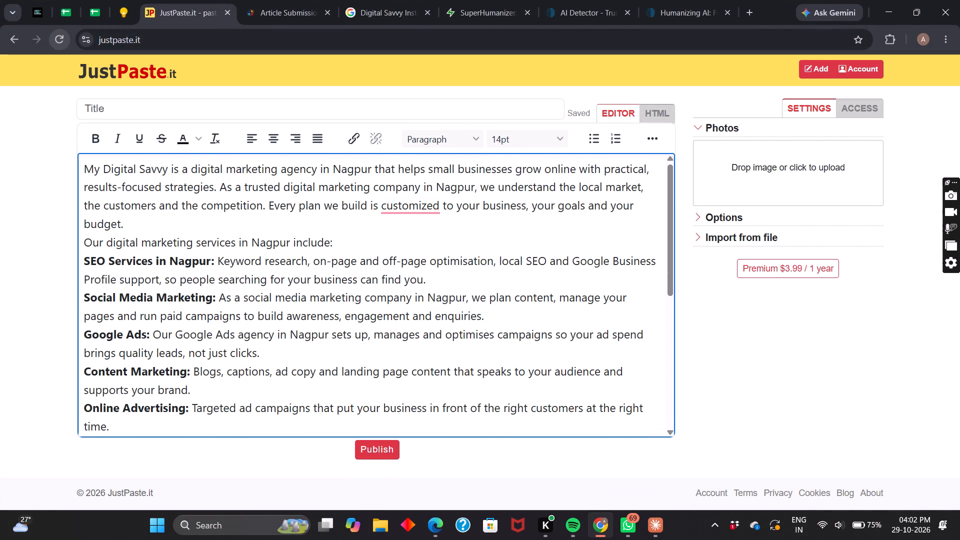
left_click_drag(86, 170, 315, 172)
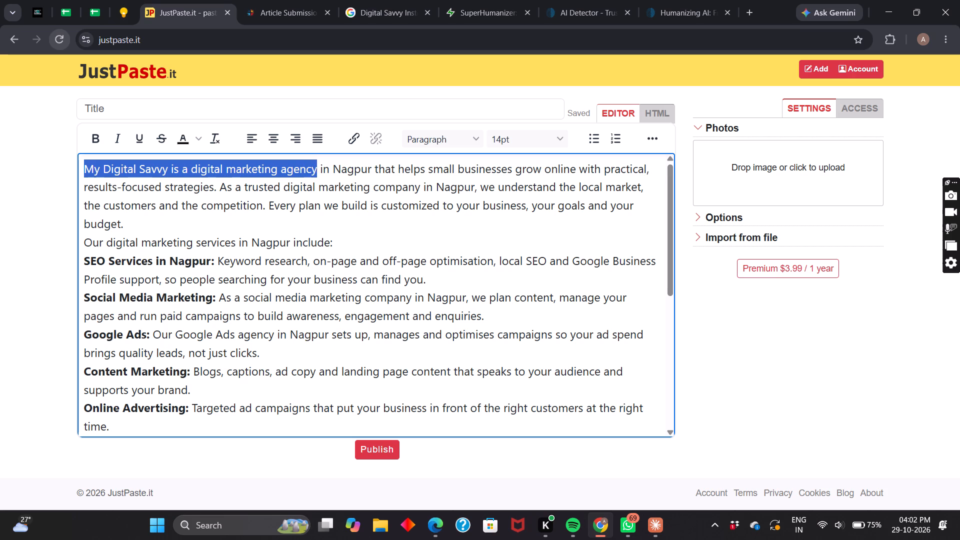
left_click_drag(315, 172, 370, 176)
left_click(355, 143)
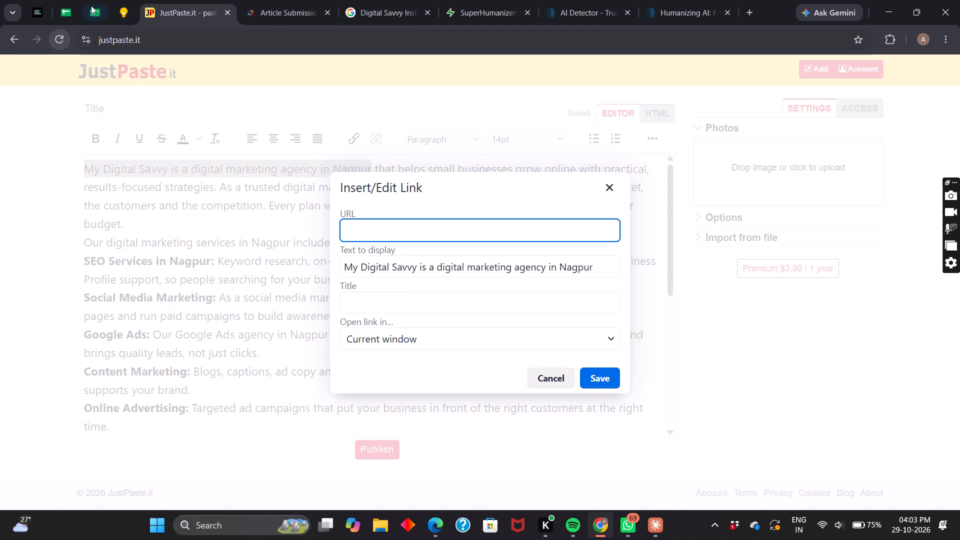
left_click(117, 17)
scroll(318, 190, "up", 7)
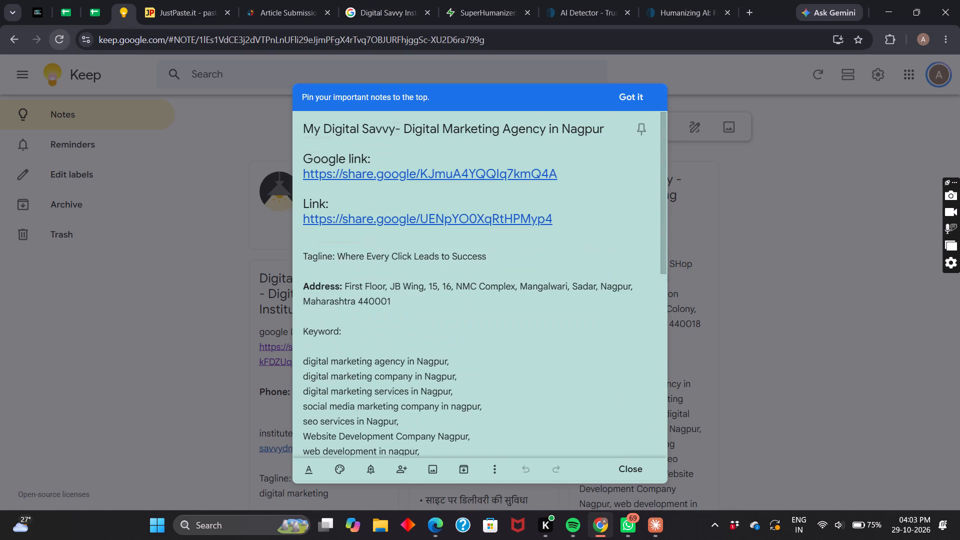
double_click(317, 178)
double_click(317, 178)
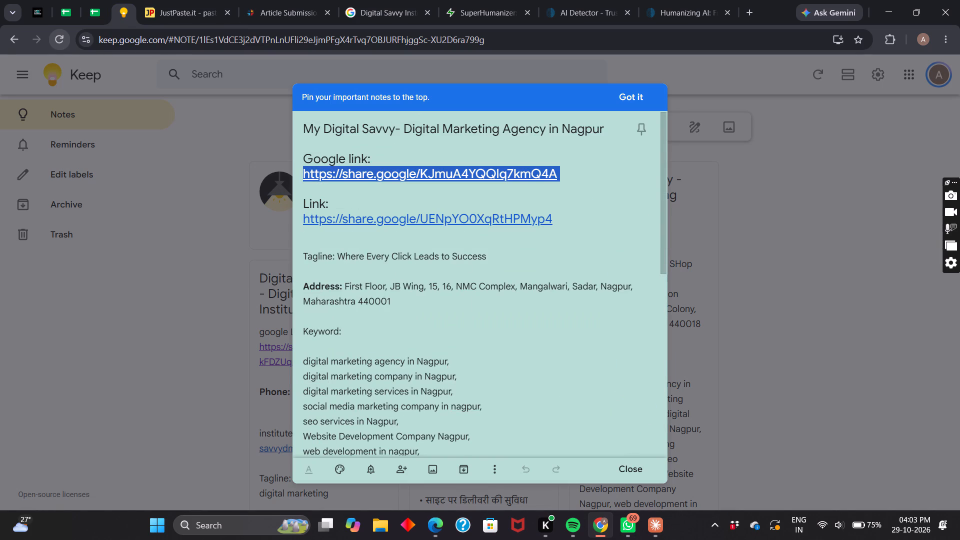
key("ctrl+c")
left_click(192, 0)
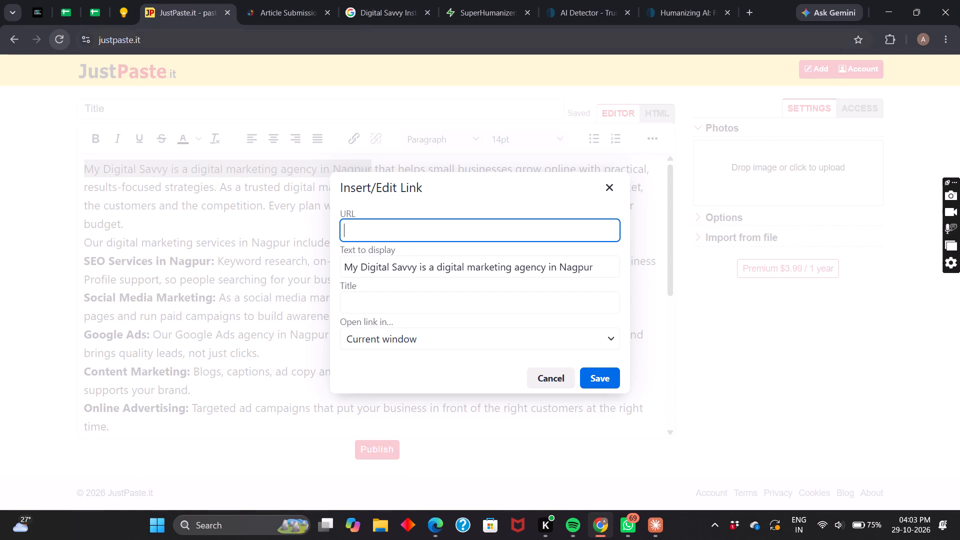
left_click(365, 232)
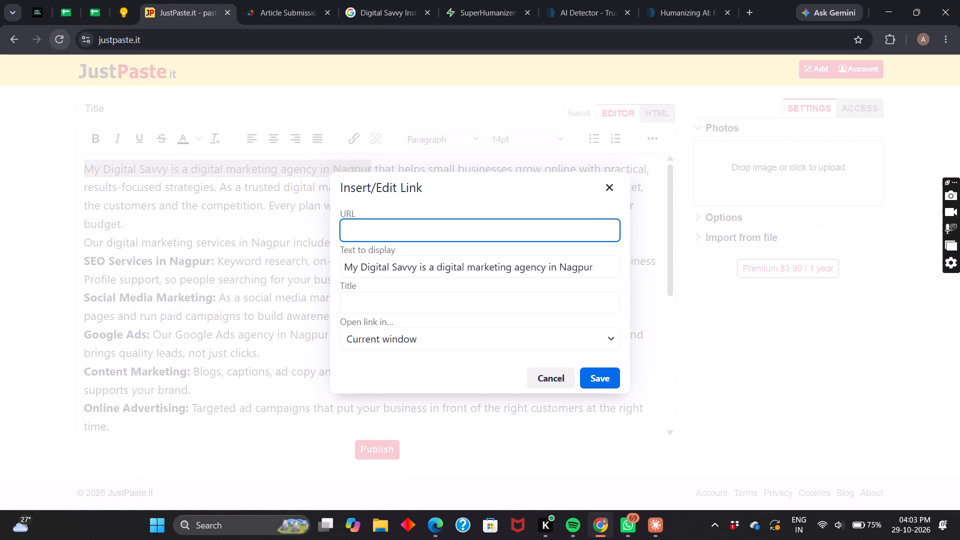
key("ctrl+v")
left_click(584, 369)
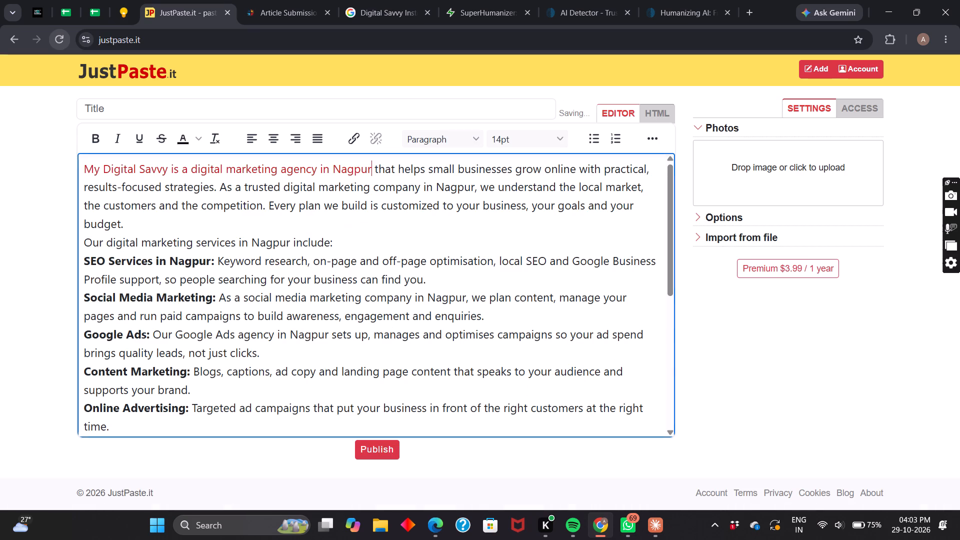
Submit the JustPaste.it article for publishing.
scroll(280, 296, "down", 1)
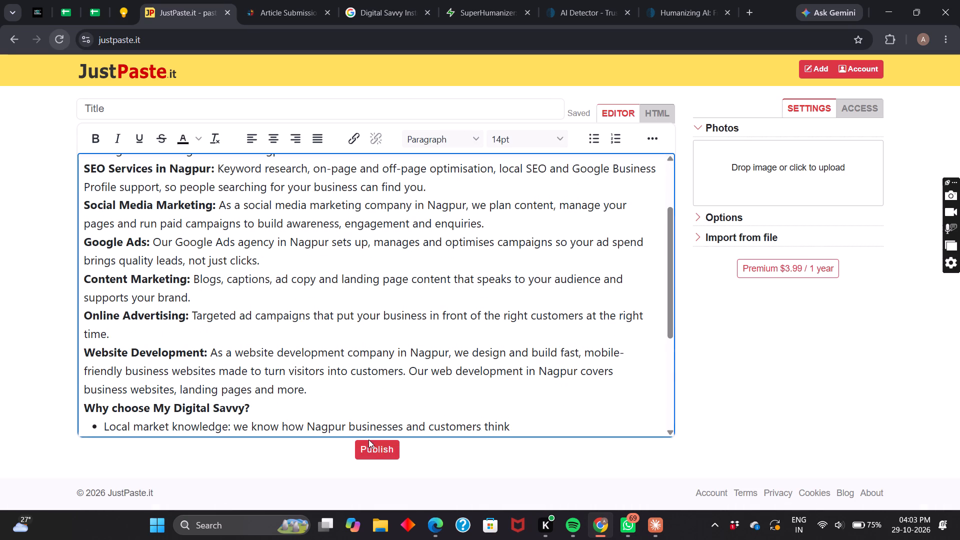
left_click(374, 450)
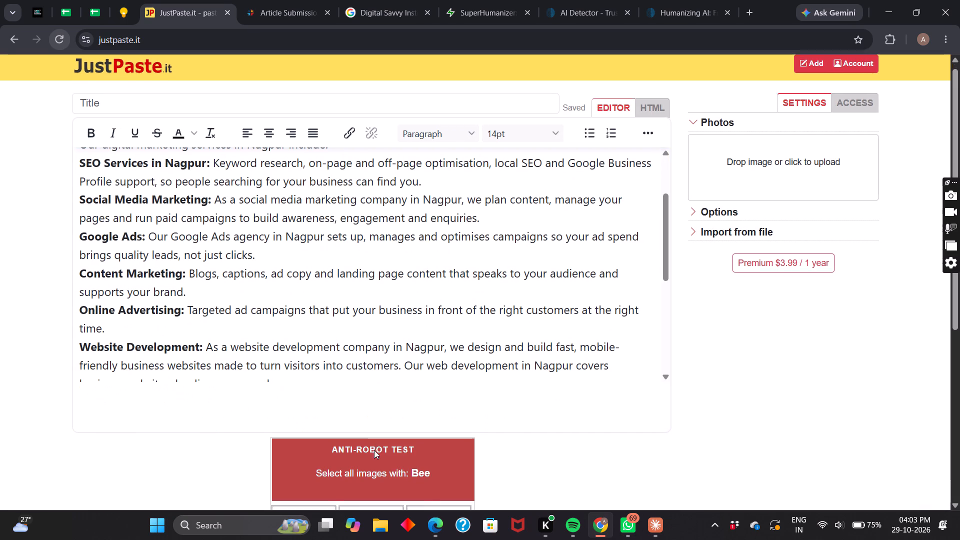
Search the files for "savvy logo", upload the savvy Agency logo image to the article, and check its placement in the text.
scroll(374, 450, "up", 5)
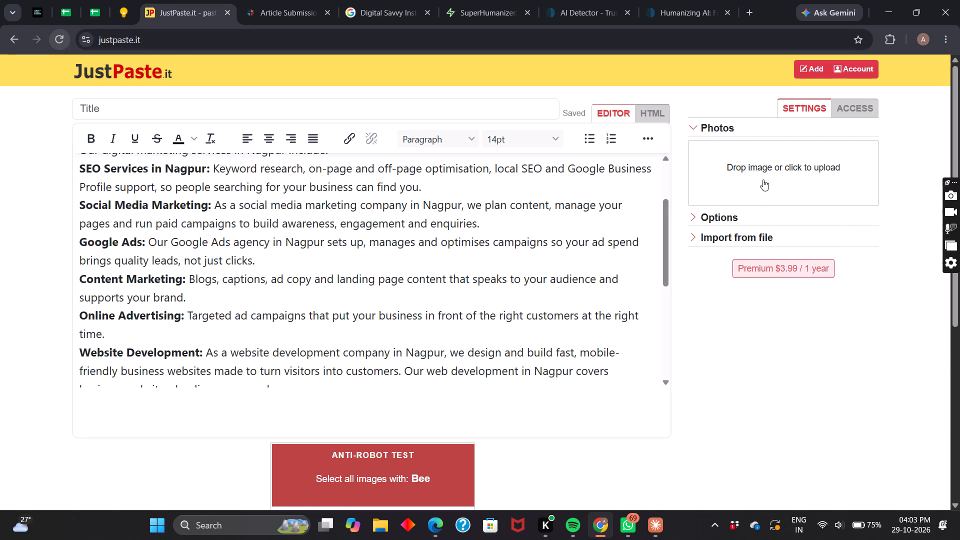
left_click(763, 179)
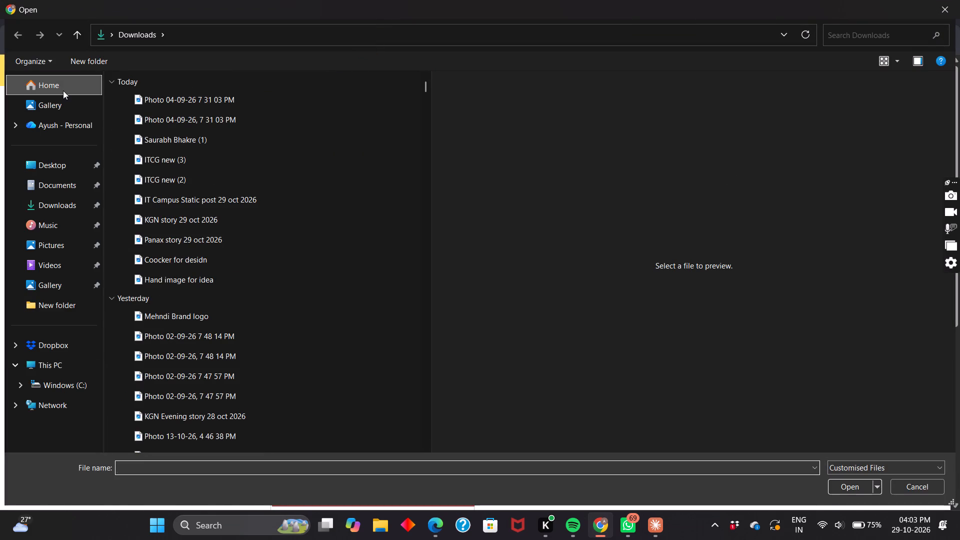
double_click(62, 90)
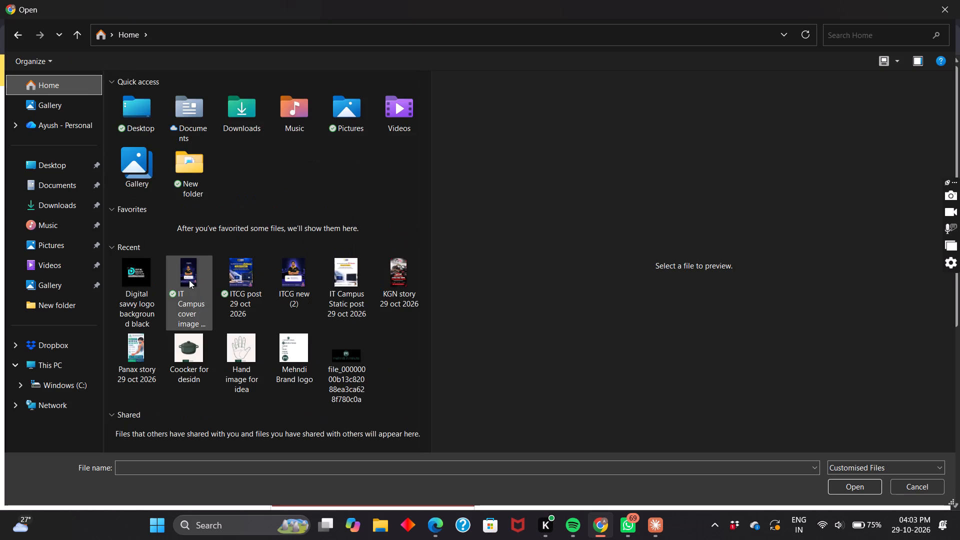
left_click(146, 266)
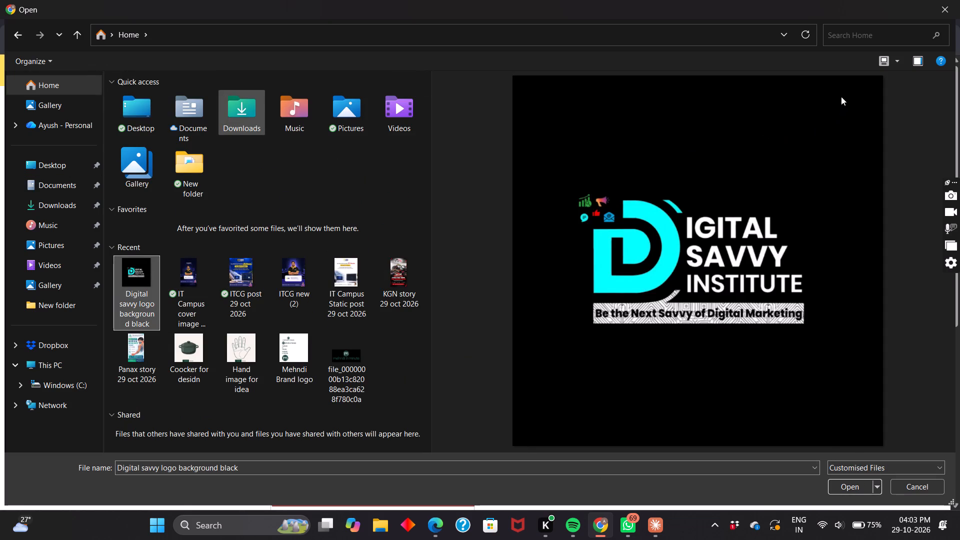
left_click(851, 34)
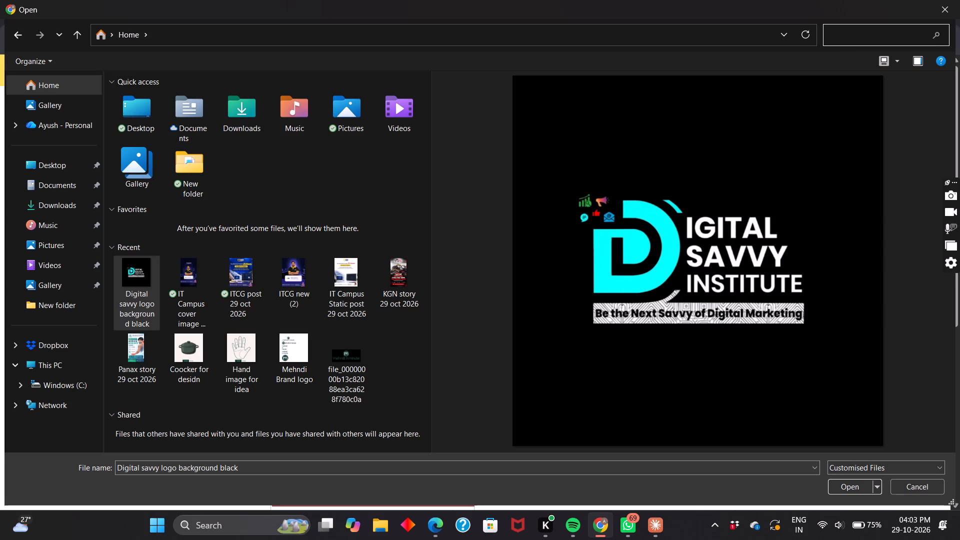
type("savvy logo")
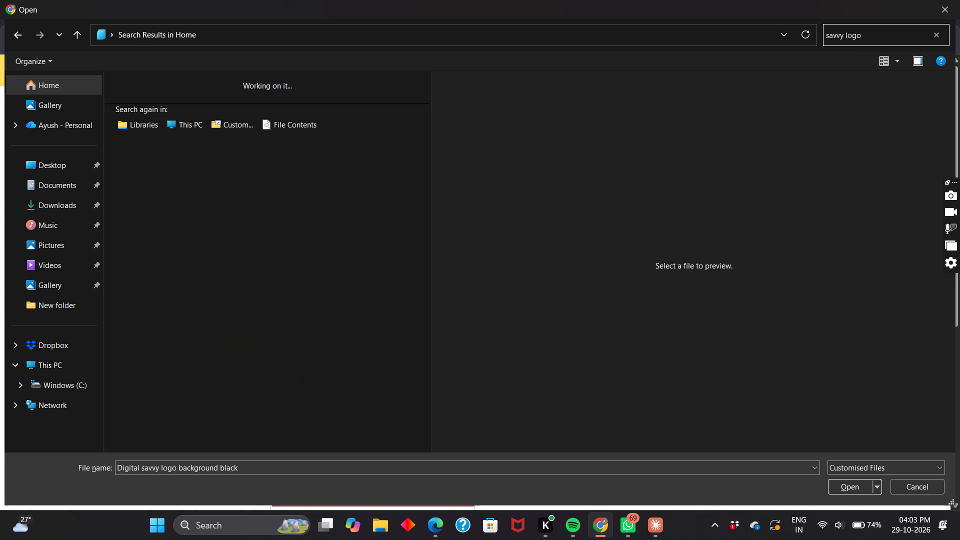
left_click(279, 117)
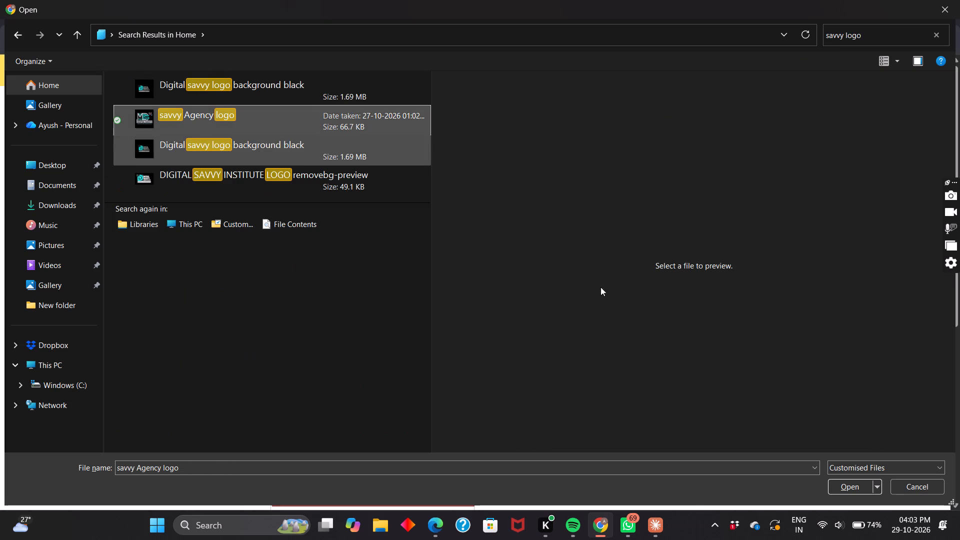
left_click(842, 490)
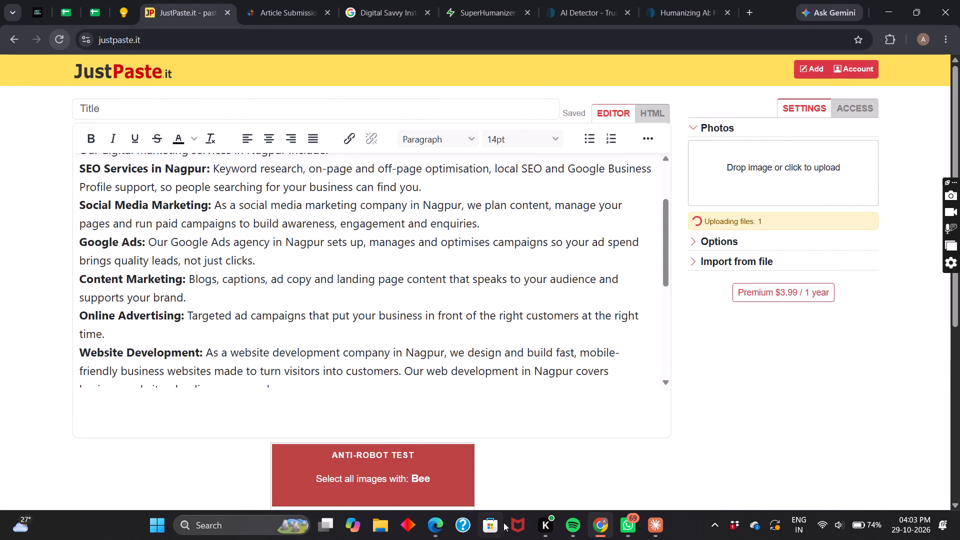
scroll(494, 333, "up", 2)
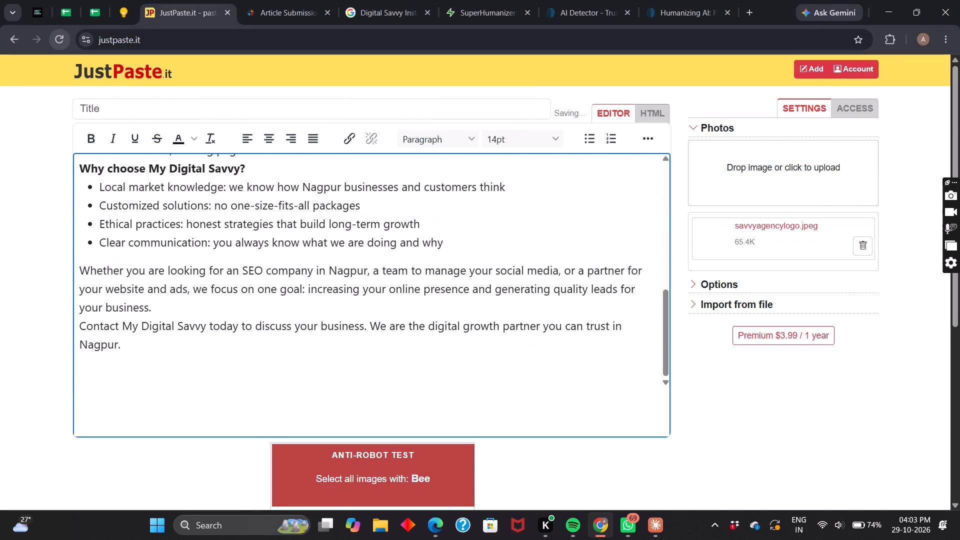
scroll(494, 333, "up", 1)
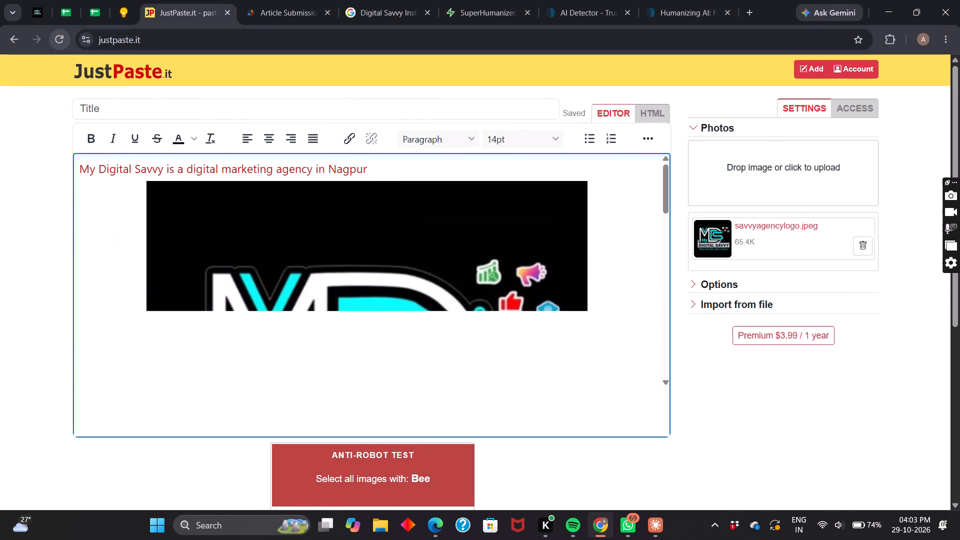
scroll(347, 277, "up", 2)
scroll(263, 202, "up", 1)
Check the article text through to its end and pass the anti-robot test by selecting all bee images, publishing the article.
scroll(263, 202, "down", 2)
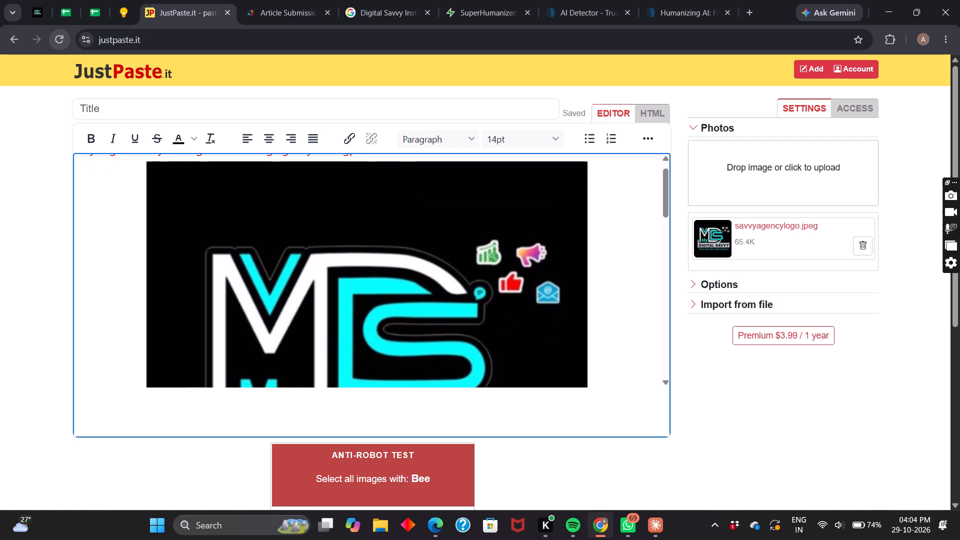
scroll(263, 202, "down", 1)
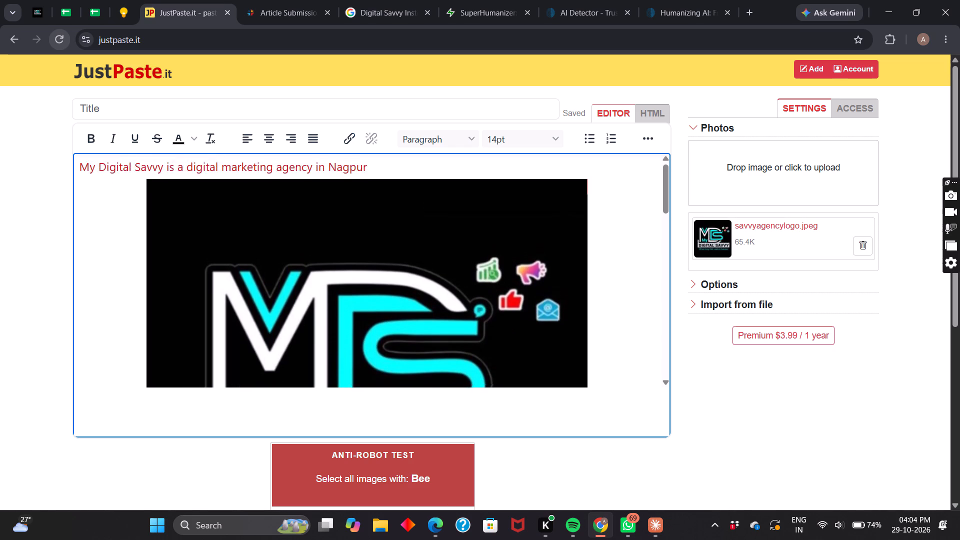
scroll(263, 202, "down", 2)
scroll(263, 202, "up", 7)
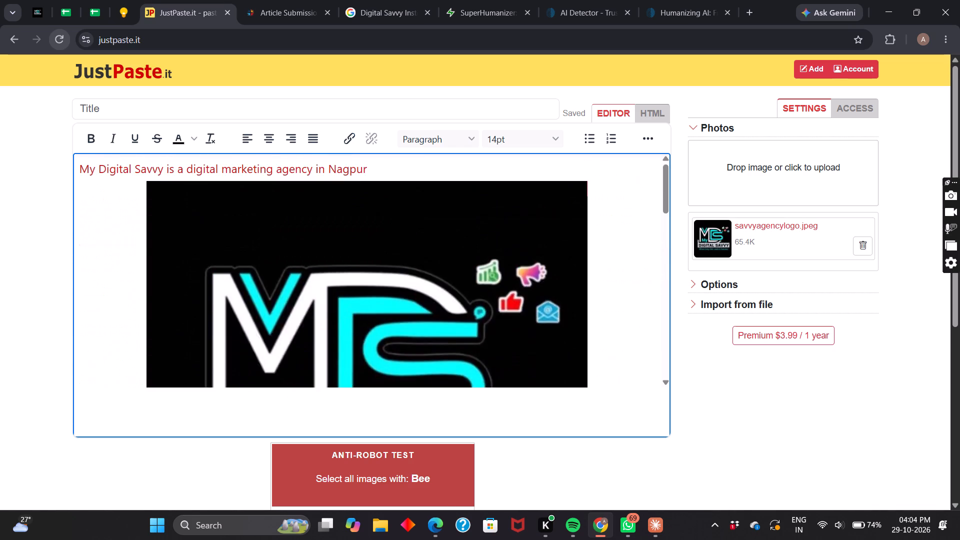
scroll(263, 202, "down", 8)
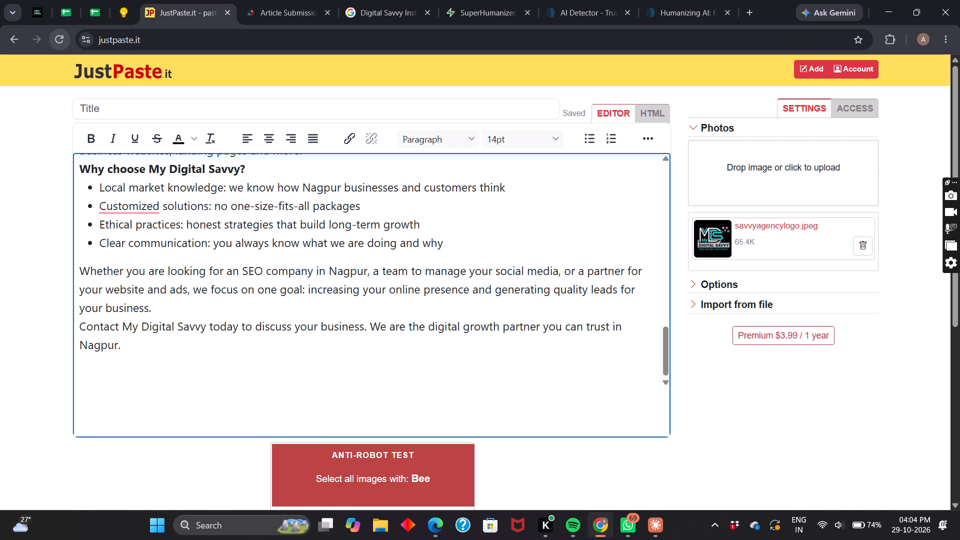
scroll(345, 476, "down", 1)
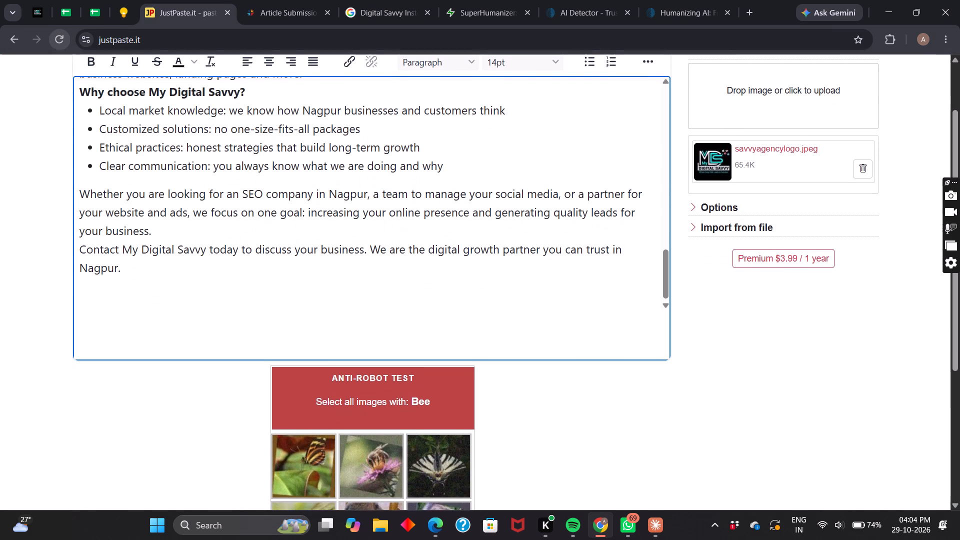
scroll(345, 476, "down", 1)
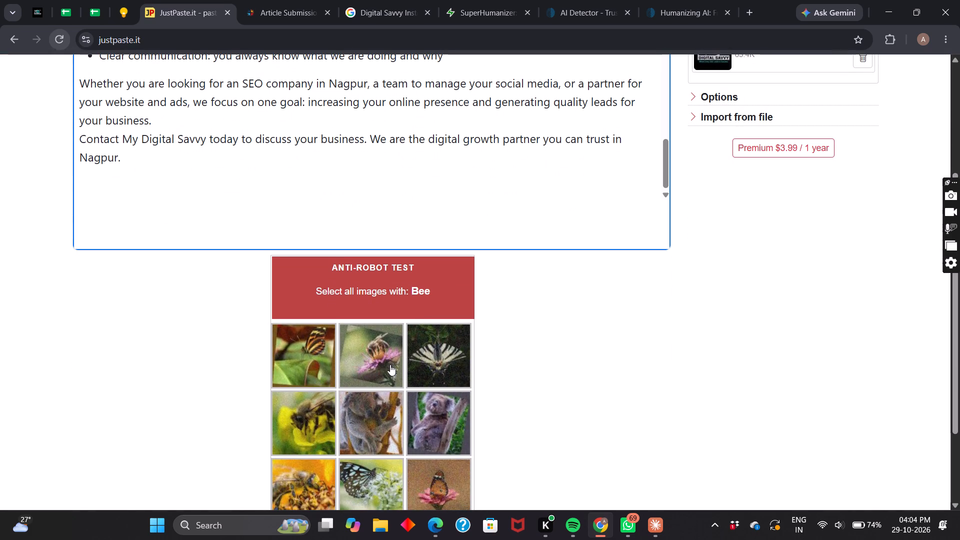
left_click(390, 364)
scroll(382, 443, "down", 1)
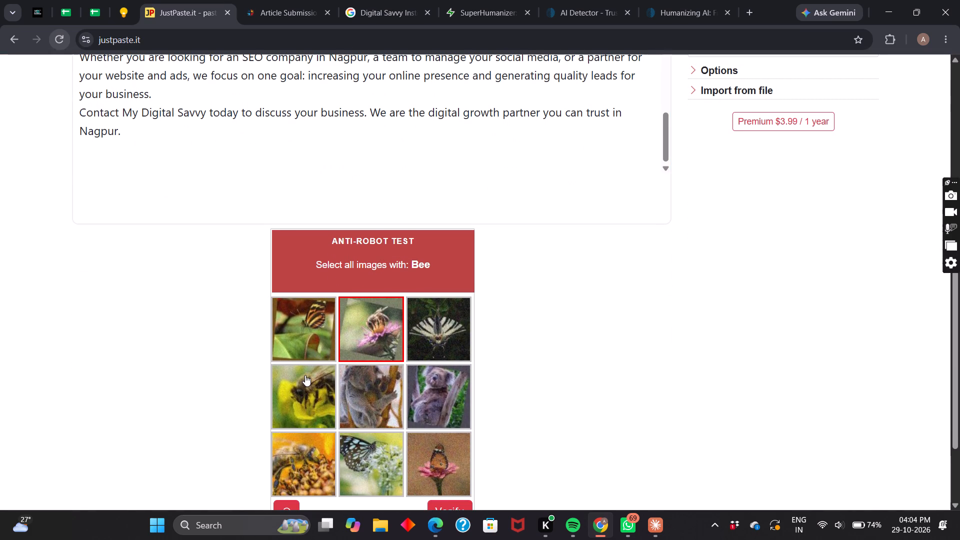
left_click(305, 375)
left_click(305, 446)
scroll(305, 446, "down", 1)
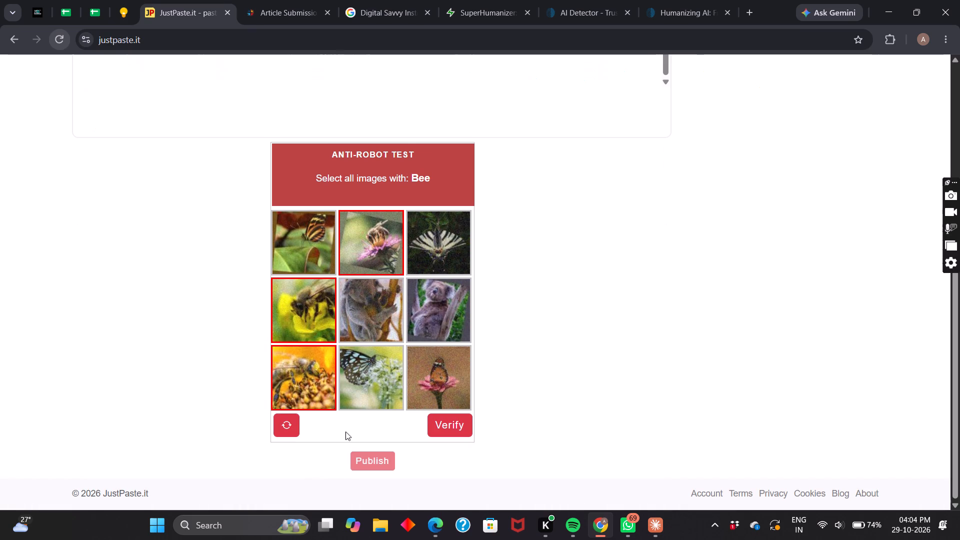
left_click(452, 421)
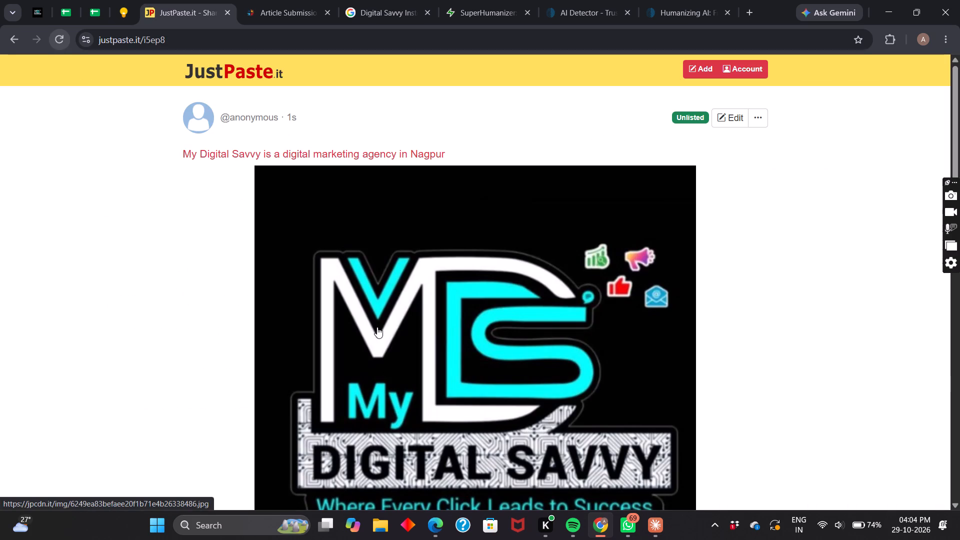
Review the published JustPaste.it agency article, checking the linked opening line, the logo image and the text below it.
scroll(377, 327, "down", 2)
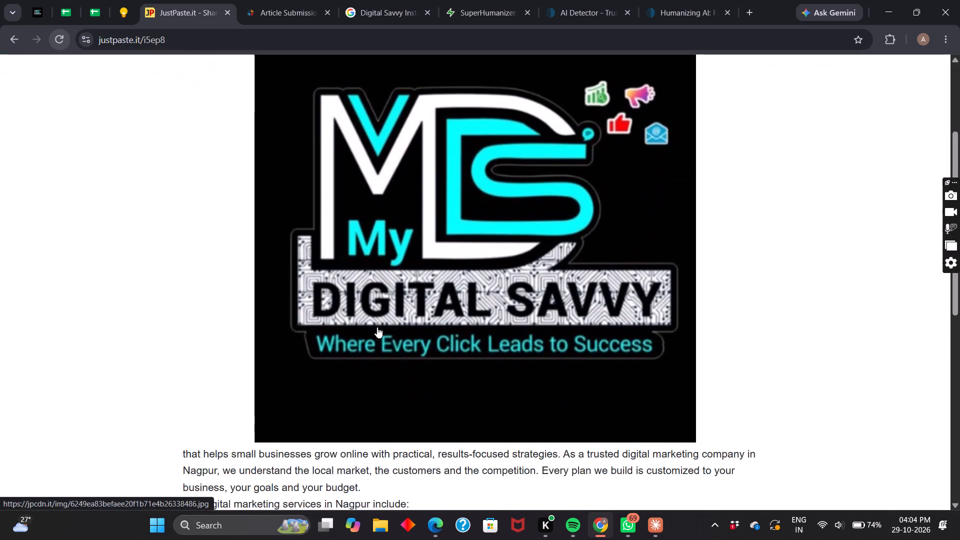
scroll(377, 327, "down", 5)
scroll(377, 327, "up", 5)
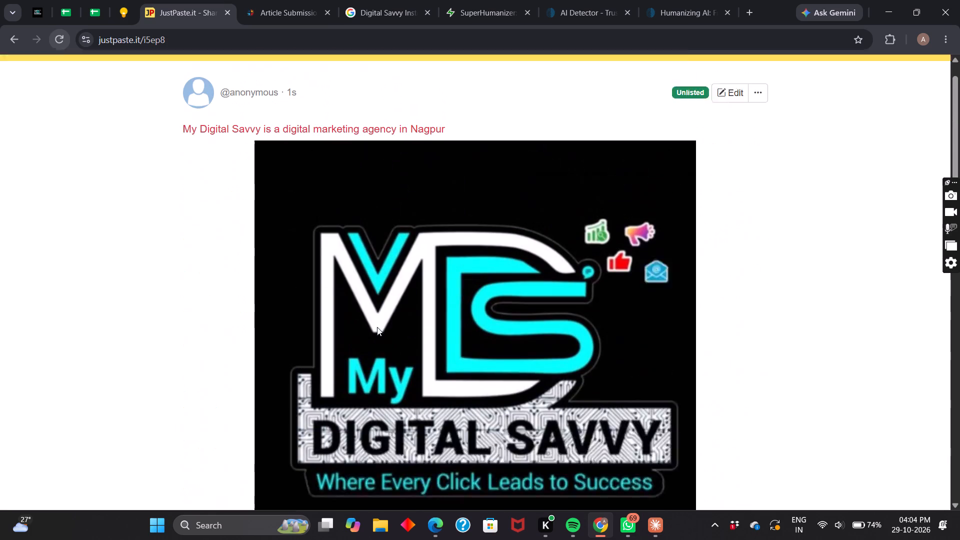
scroll(377, 327, "up", 2)
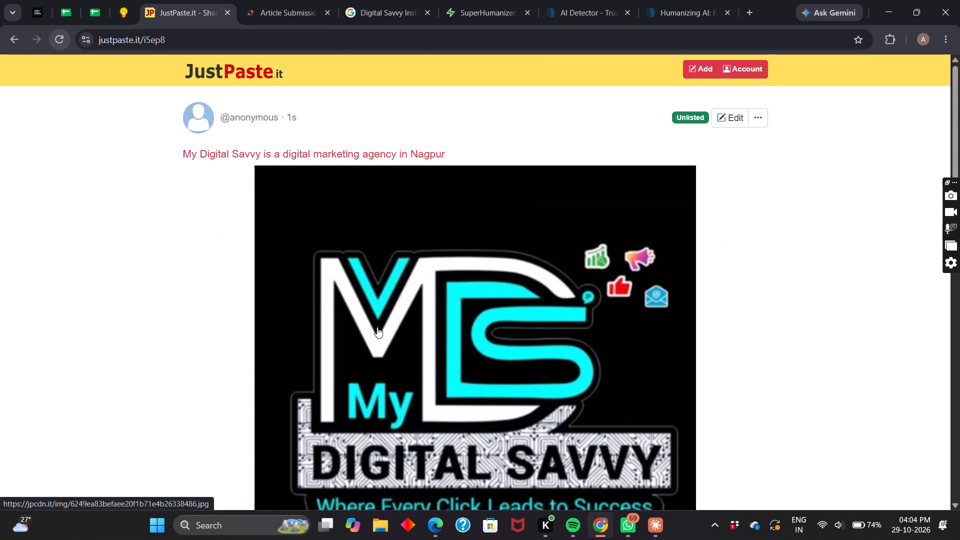
scroll(377, 327, "down", 3)
scroll(377, 327, "up", 5)
scroll(296, 76, "down", 4)
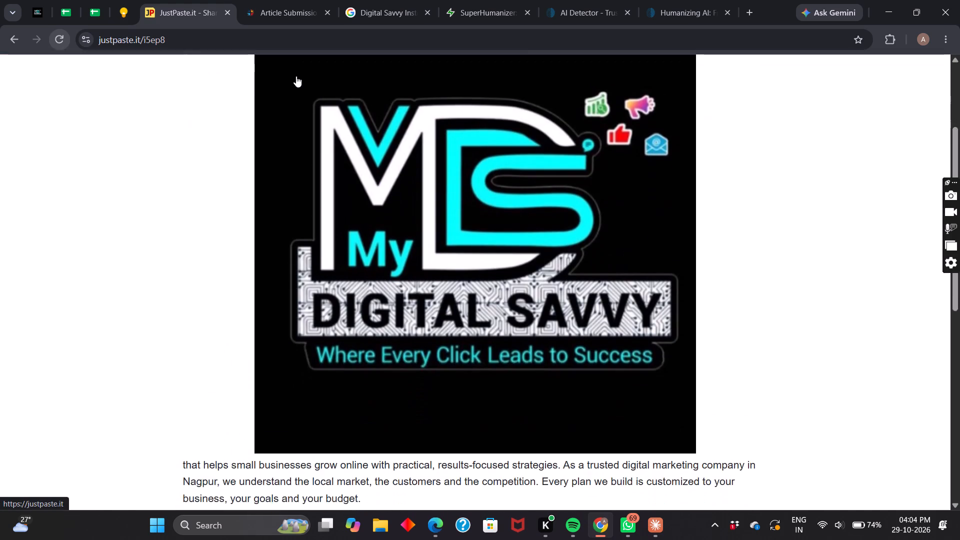
scroll(296, 76, "down", 4)
scroll(296, 76, "up", 9)
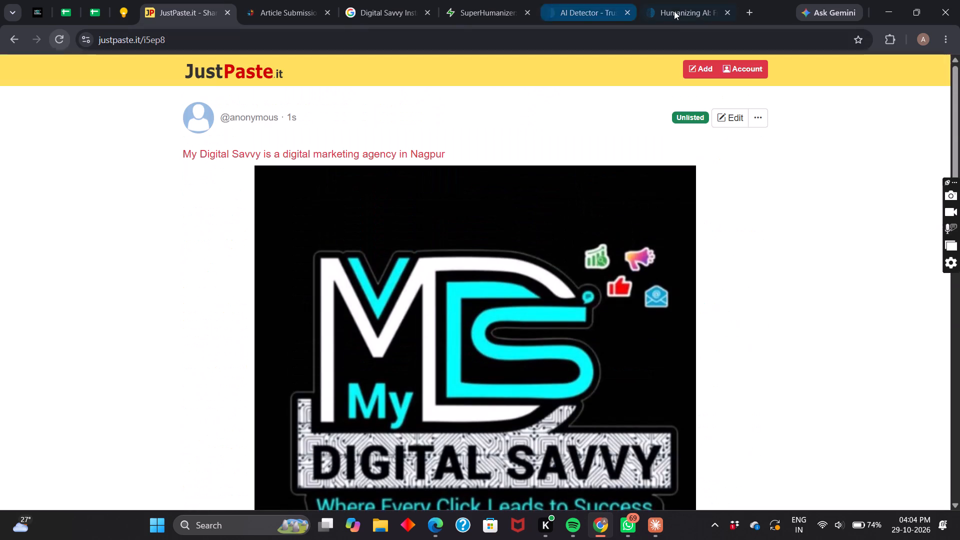
triple_click(235, 39)
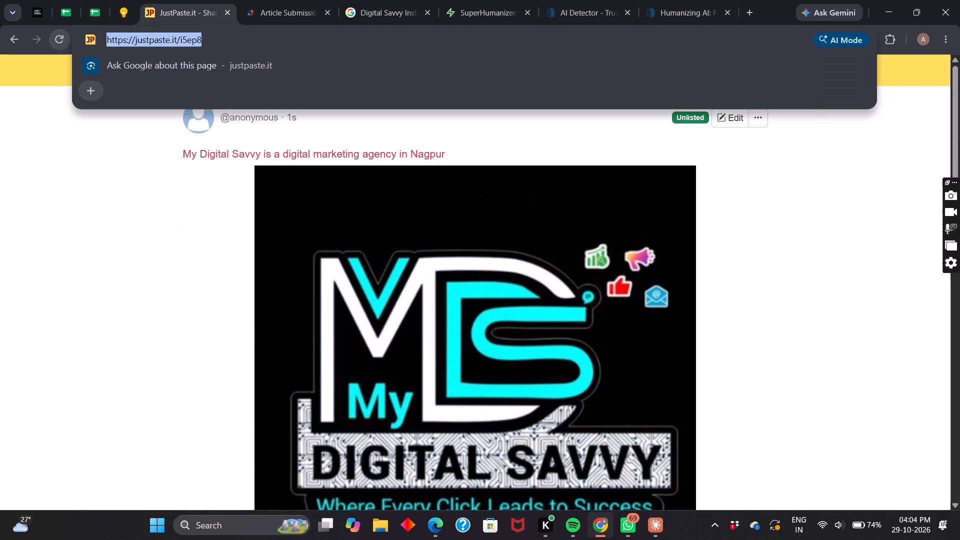
key("ctrl+c")
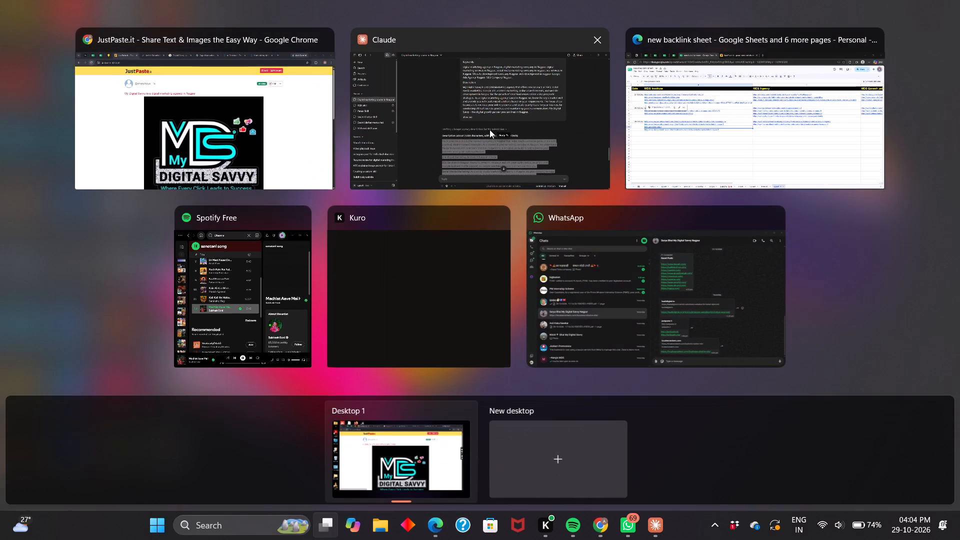
left_click(691, 143)
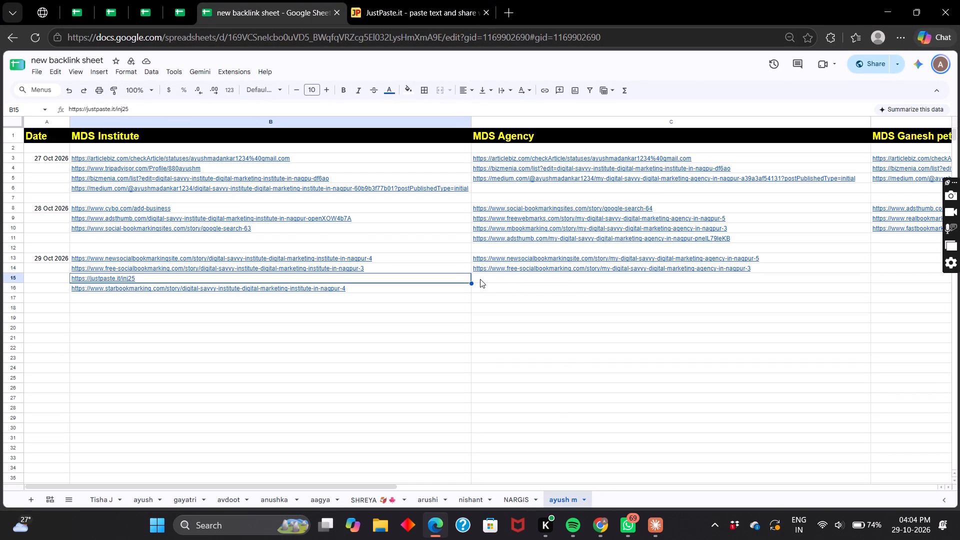
left_click(480, 279)
key("ctrl+v")
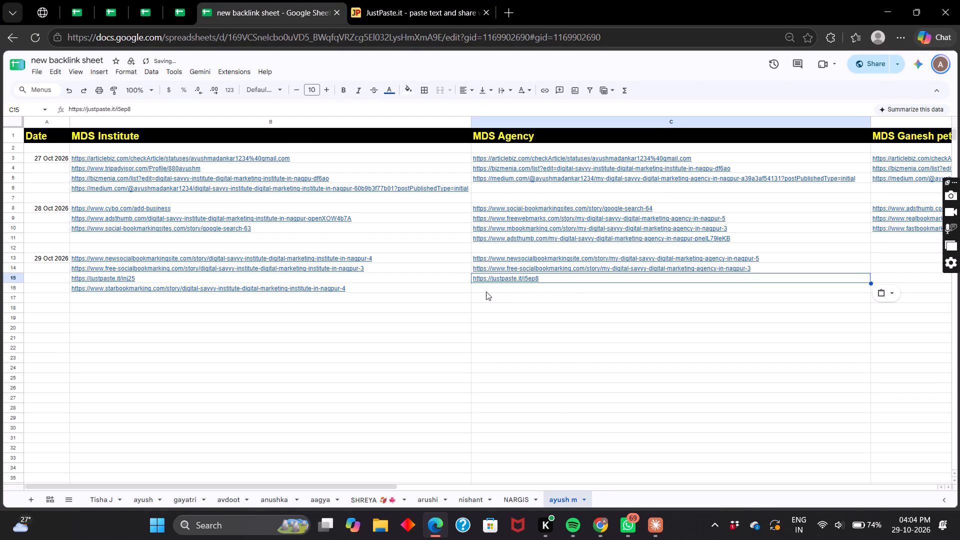
left_click(485, 289)
Copy the starbookmarking.com institute story link from cell B16, open it in Chrome and look over the posted story.
left_click(325, 288)
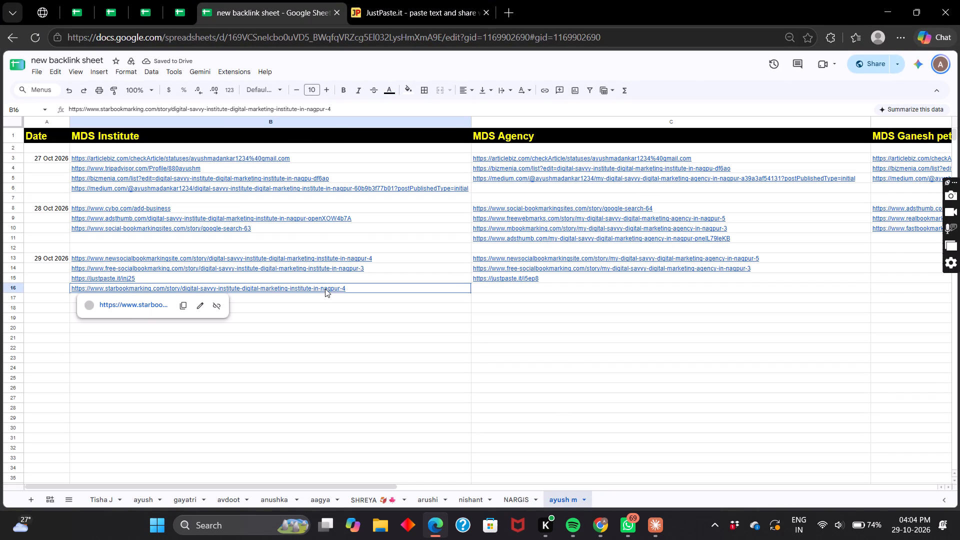
left_click(183, 304)
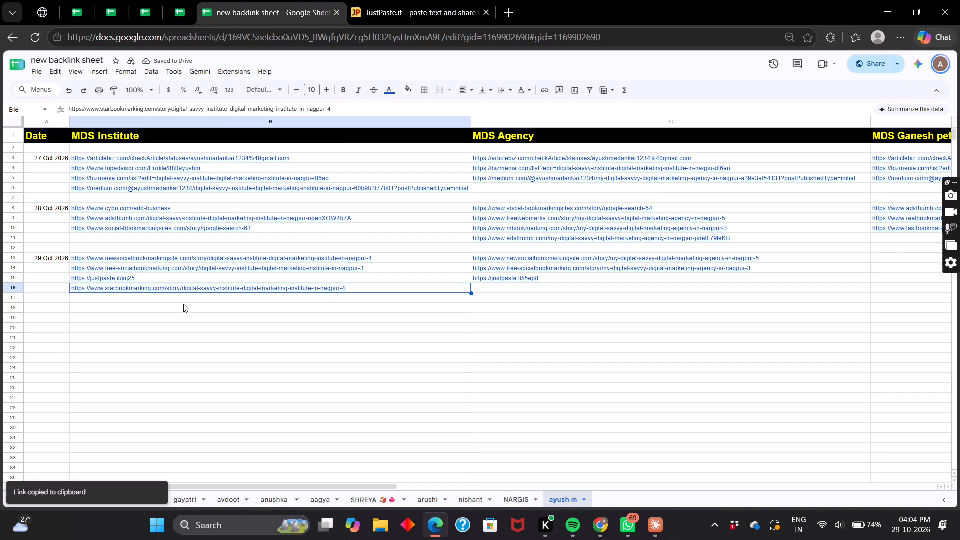
left_click(455, 107)
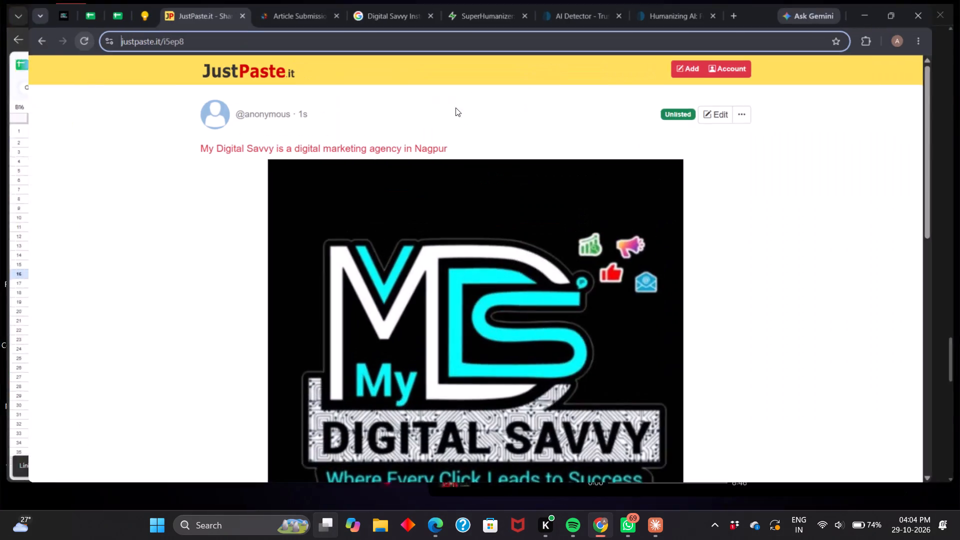
double_click(169, 33)
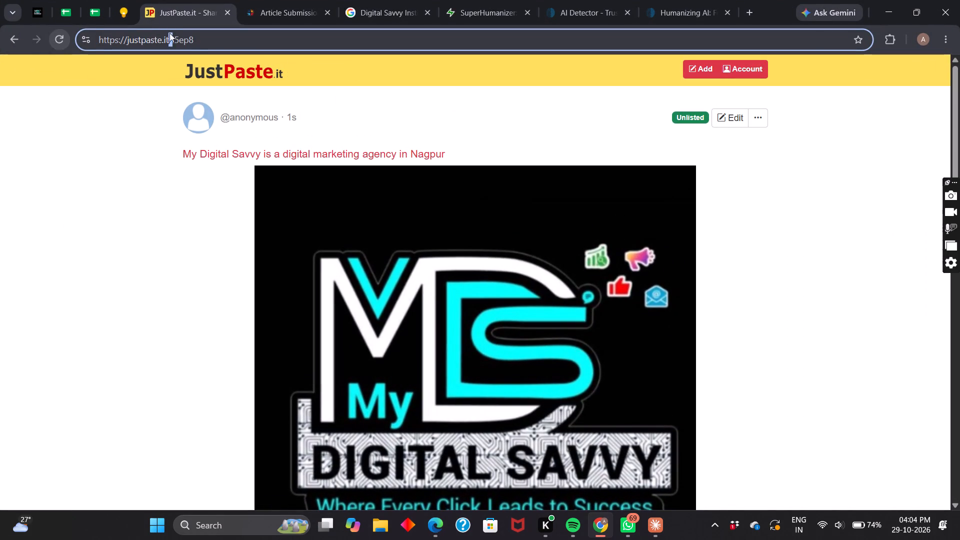
triple_click(169, 33)
key("ctrl+v")
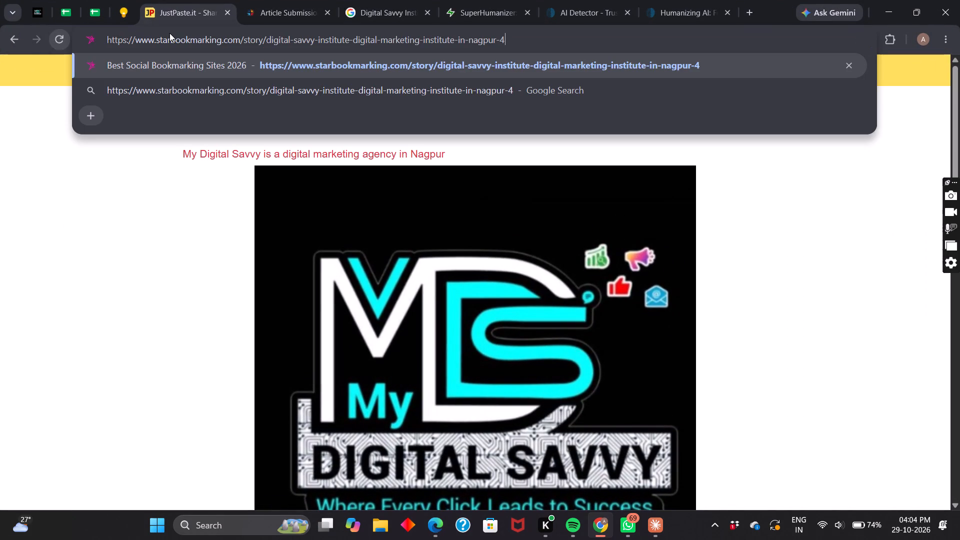
key("Return")
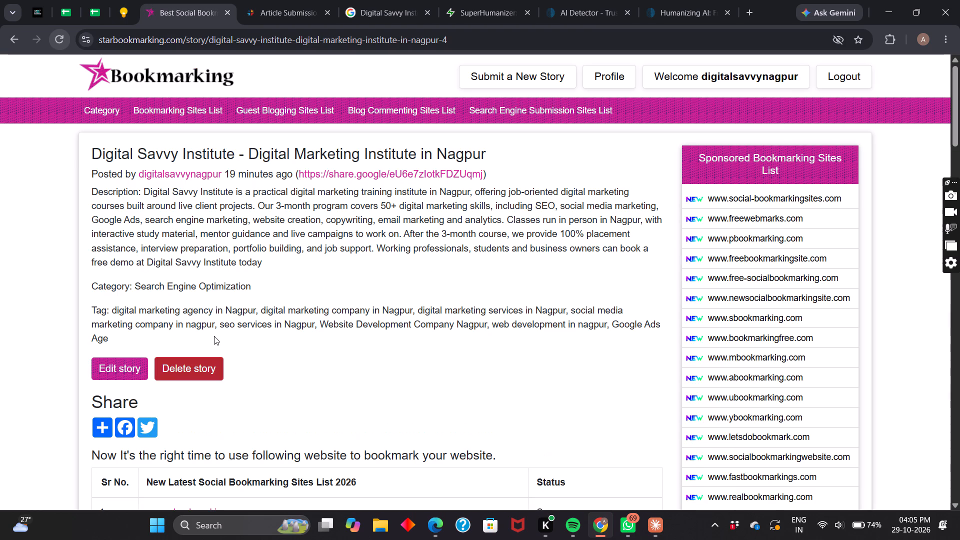
scroll(214, 336, "up", 1)
scroll(214, 336, "down", 2)
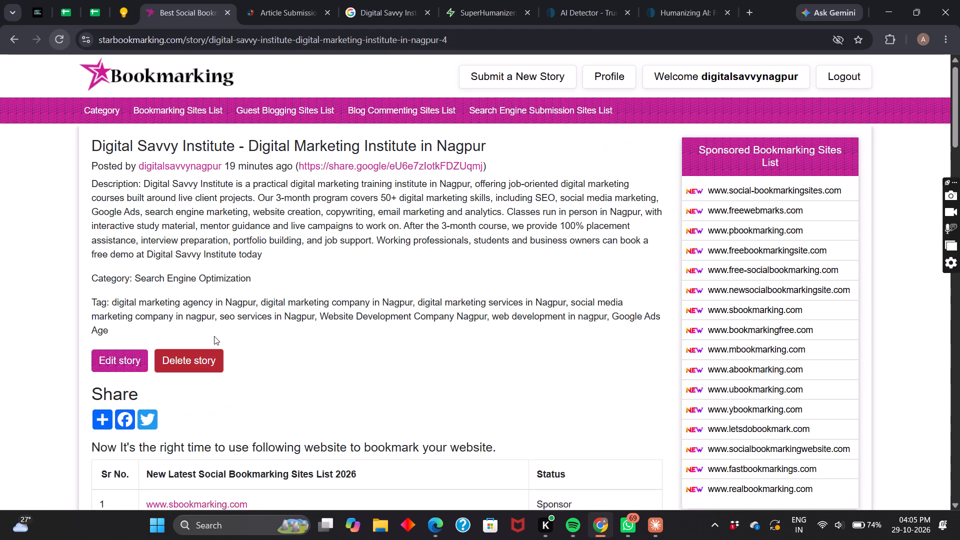
scroll(214, 336, "down", 7)
scroll(214, 336, "up", 9)
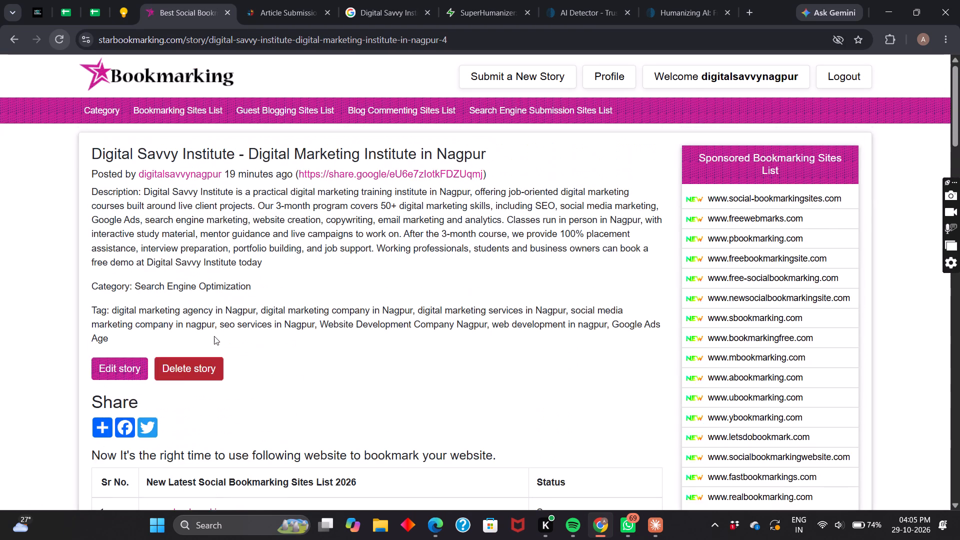
scroll(214, 336, "up", 2)
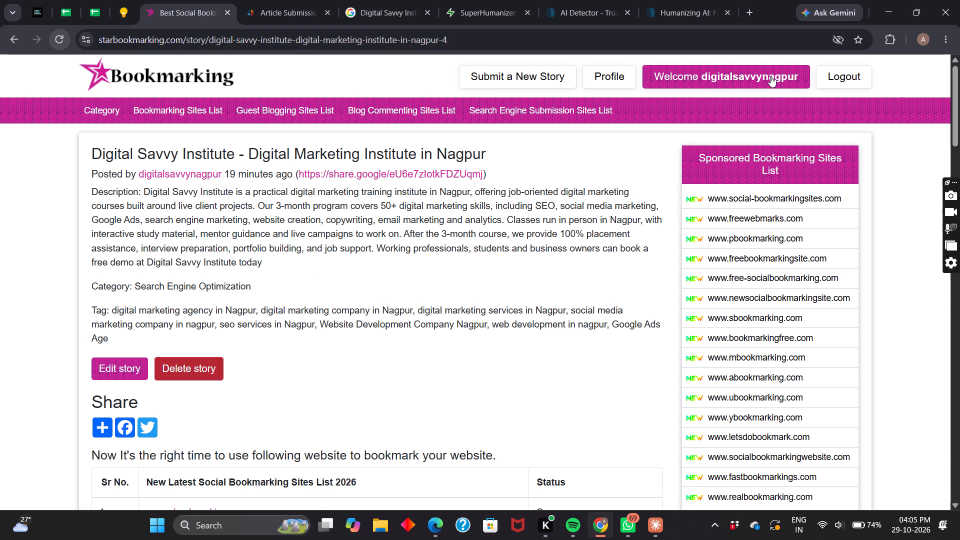
Start a new starbookmarking.com story using the Google link from the agency's Keep note as the news URL and continue to the article details.
left_click(687, 76)
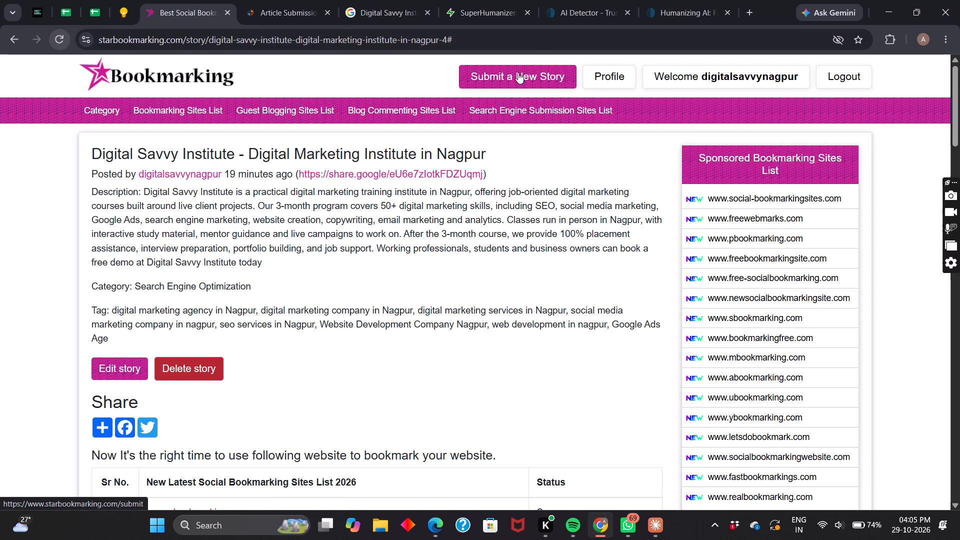
left_click(518, 72)
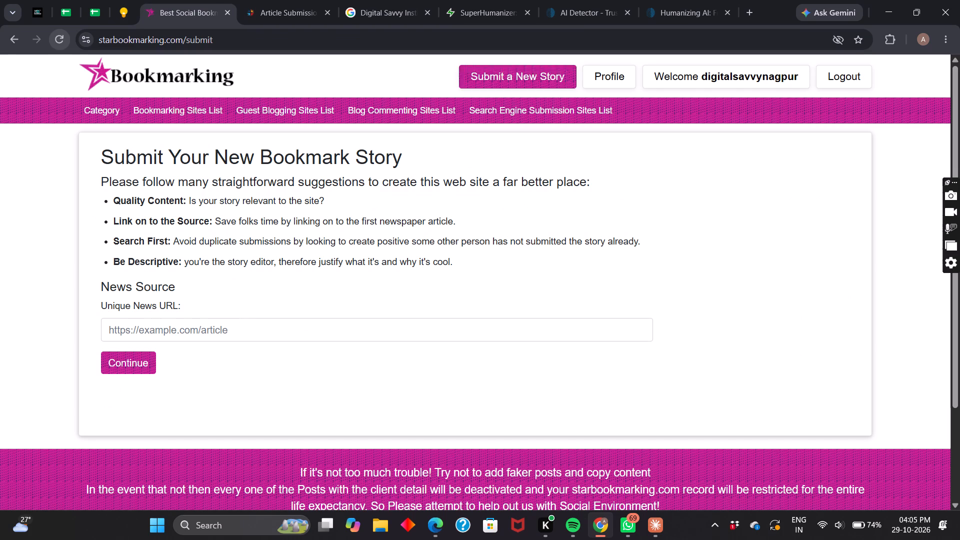
double_click(213, 329)
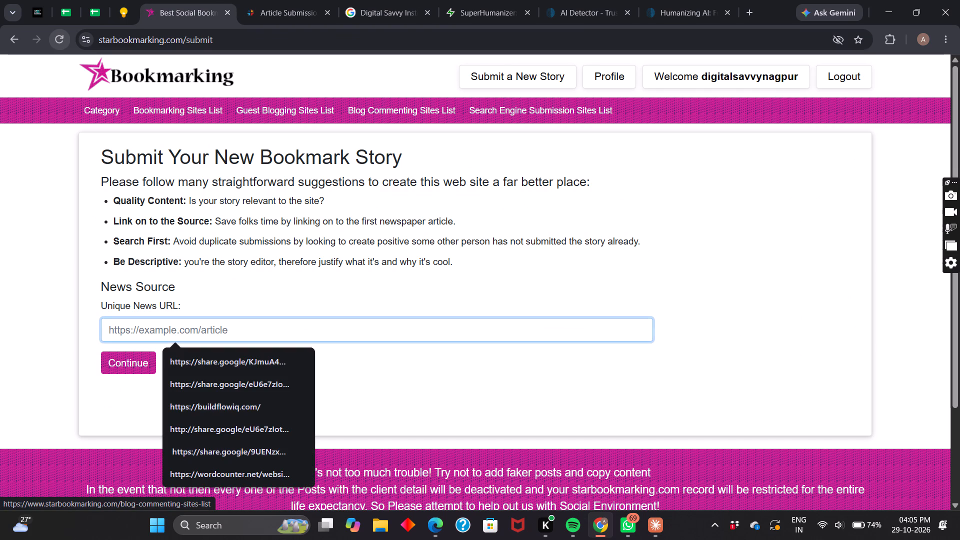
left_click(130, 22)
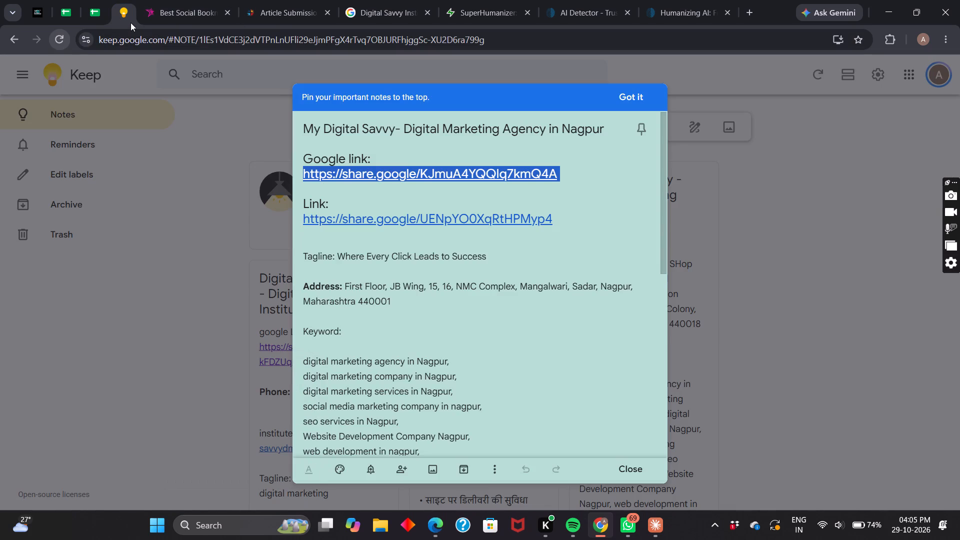
key("ctrl+c")
left_click(139, 18)
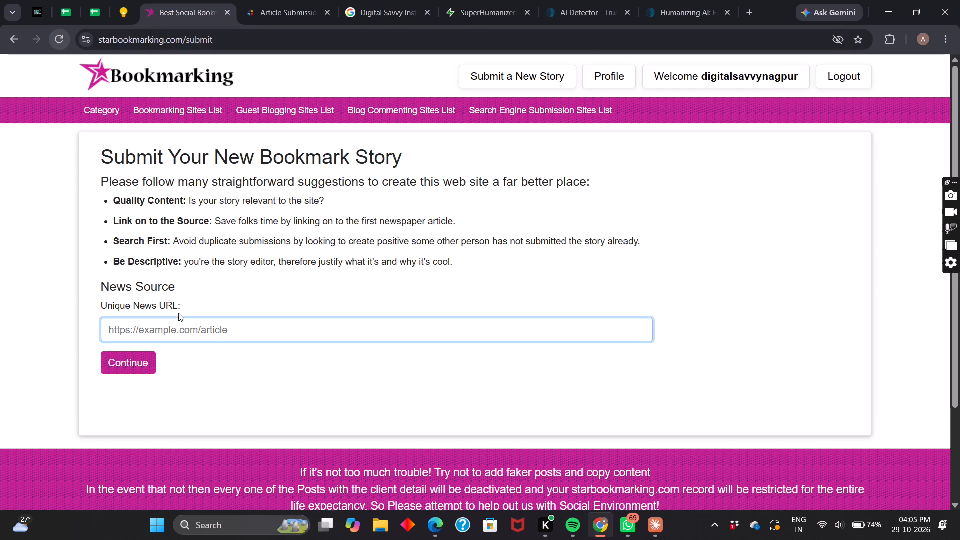
left_click(180, 325, "ctrl")
key("ctrl+v")
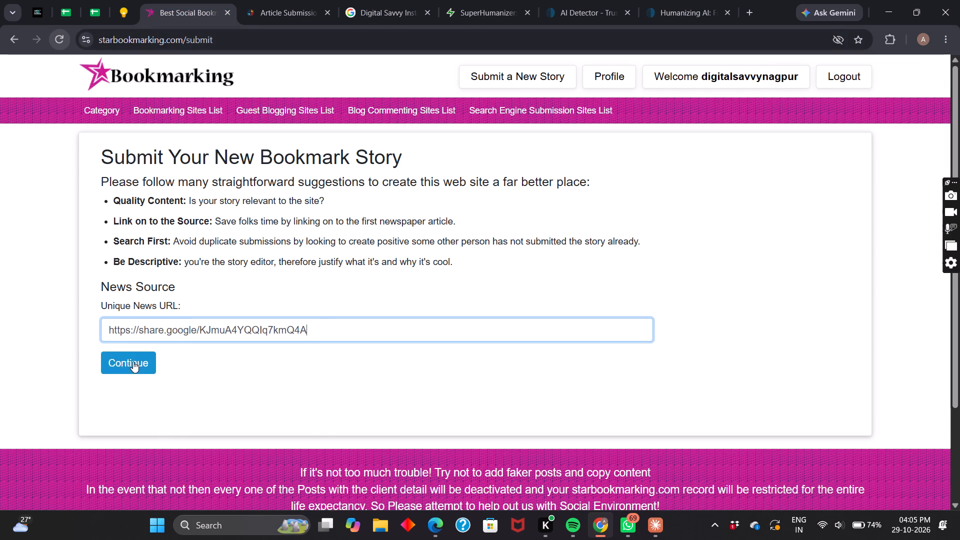
left_click(133, 361)
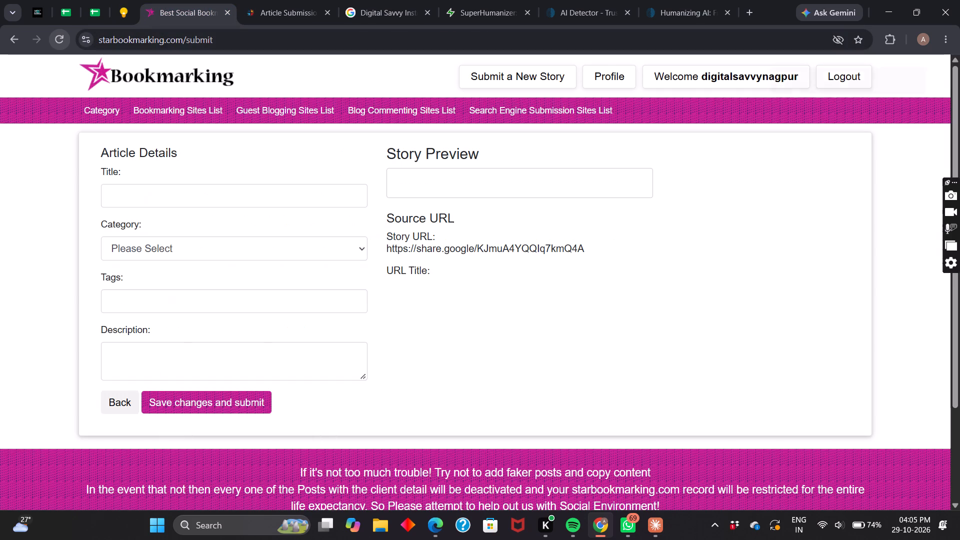
Title the story "My Digital Savvy- Digital Marketing Agency in Nagpur", copying the heading of the agency's Keep note.
left_click(155, 199)
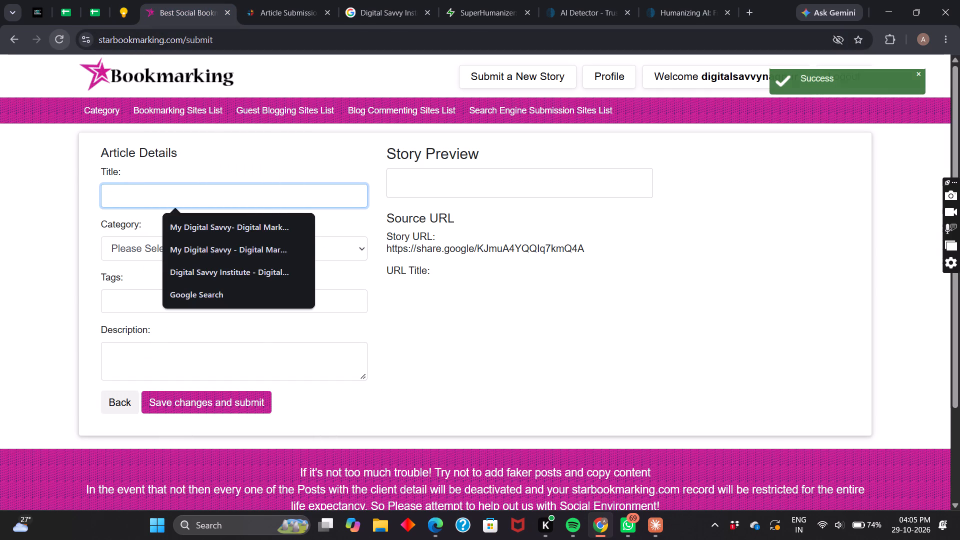
left_click(125, 19)
triple_click(361, 131)
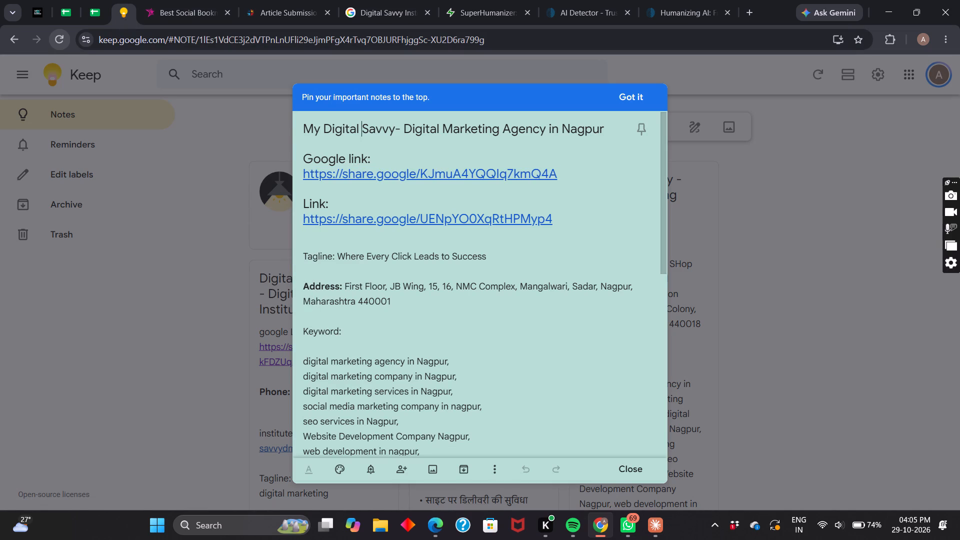
key("ctrl+c")
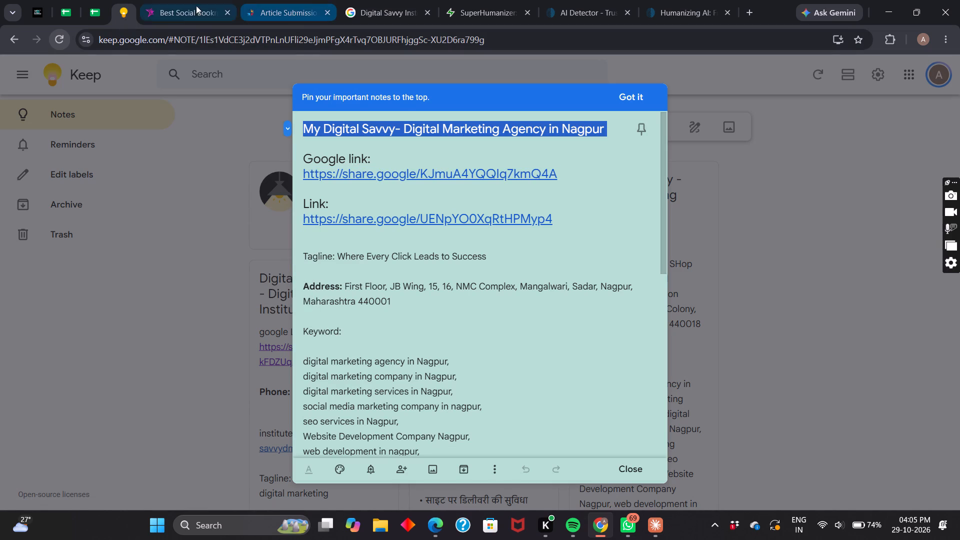
left_click(189, 12)
left_click(321, 188)
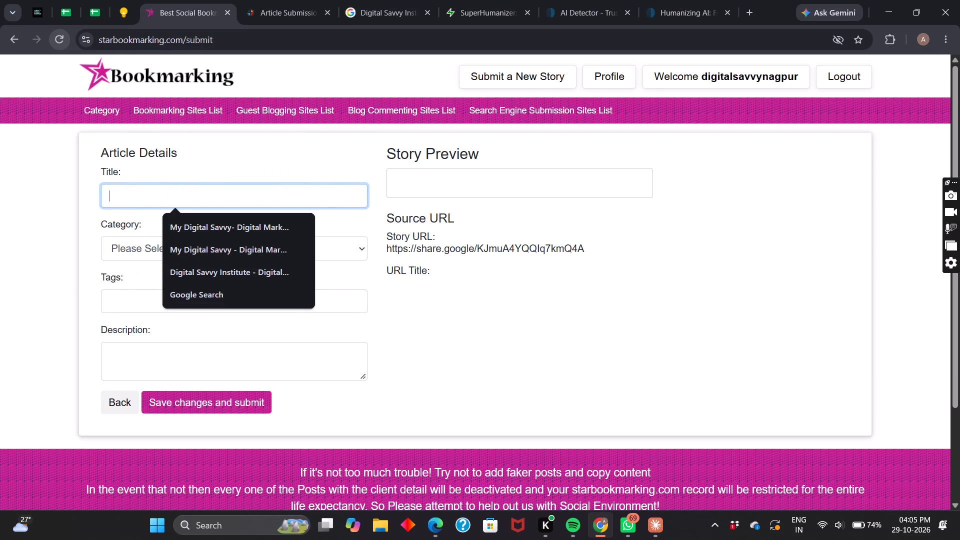
key("ctrl+v")
Set the story's category to Business and fill the tags with the saved agency keyword list starting "digital marketing agency in Nagpur".
left_click(211, 252)
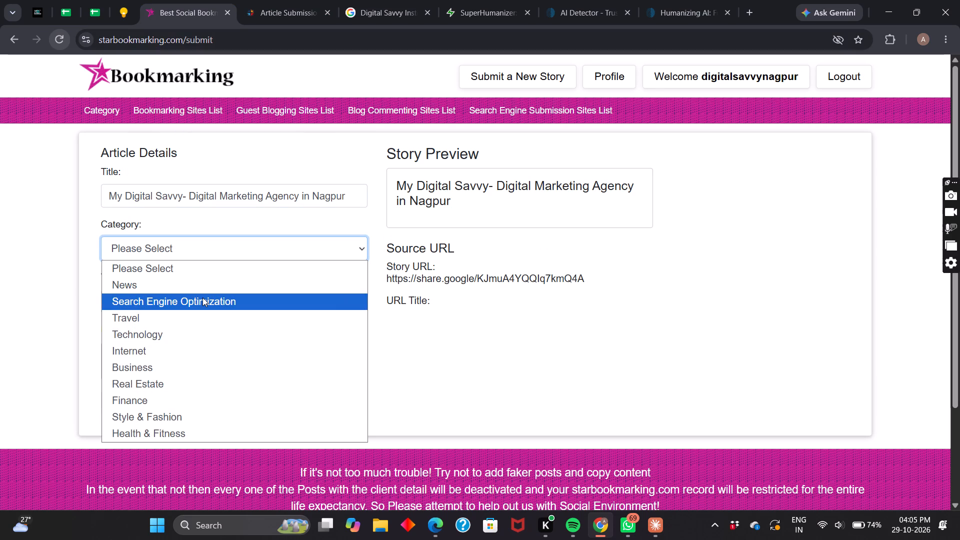
left_click(155, 368)
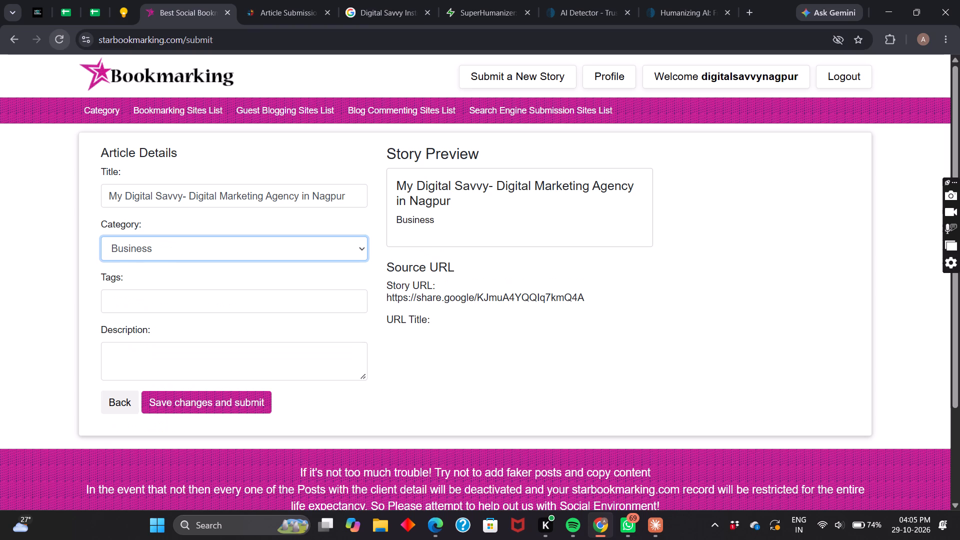
left_click(150, 304)
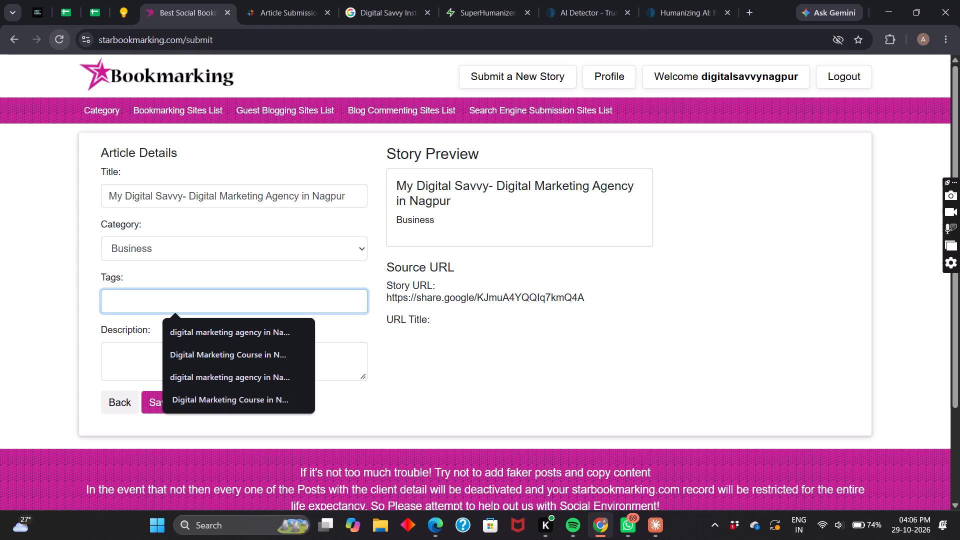
left_click(195, 324)
left_click_drag(195, 324, 114, 369)
Copy the full description paragraph about My Digital Savvy from the agency's Keep note into the story's description.
left_click(114, 369)
left_click_drag(114, 369, 80, 147)
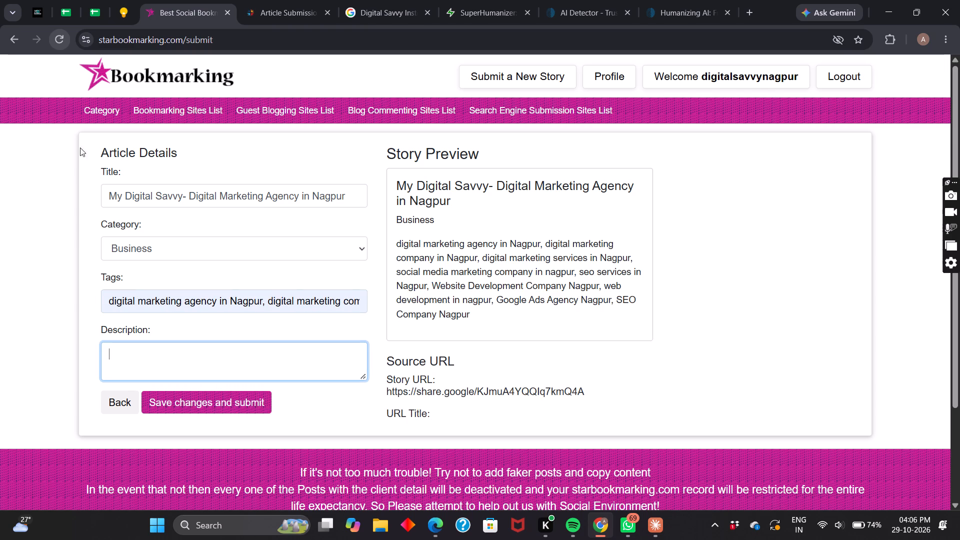
left_click_drag(80, 147, 80, 134)
left_click_drag(80, 134, 123, 9)
left_click(123, 9)
left_click_drag(123, 9, 252, 143)
left_click_drag(252, 143, 359, 229)
left_click(359, 229)
left_click_drag(359, 229, 266, 157)
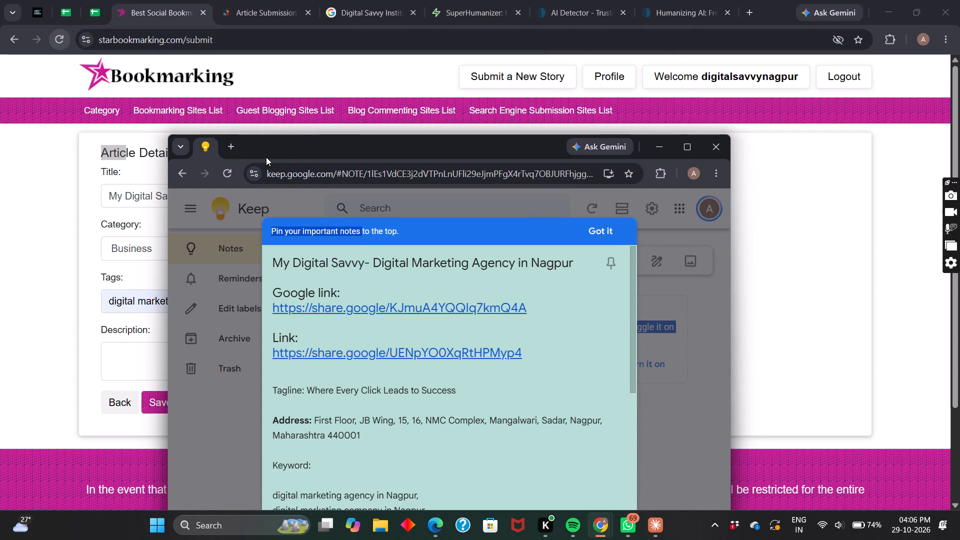
left_click_drag(266, 157, 211, 144)
left_click_drag(211, 144, 123, 0)
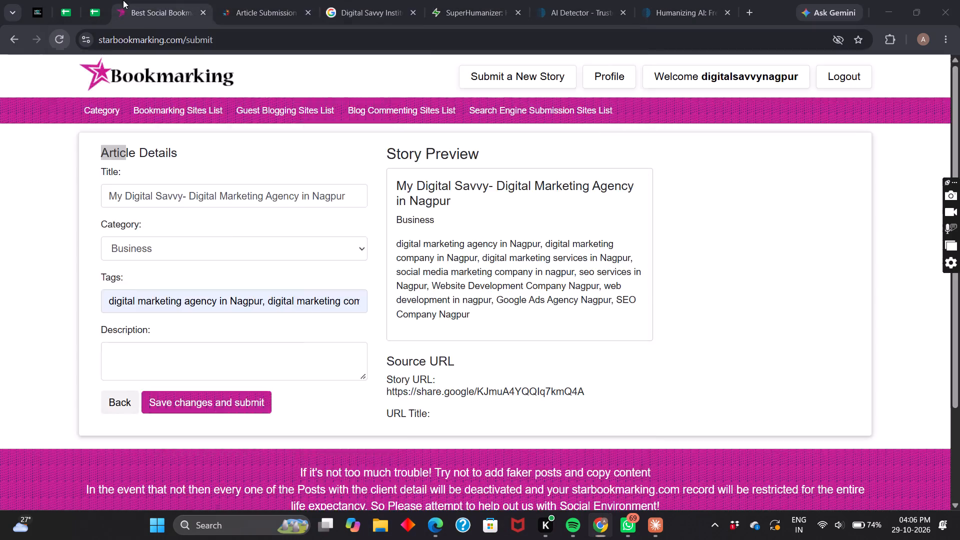
scroll(430, 335, "down", 2)
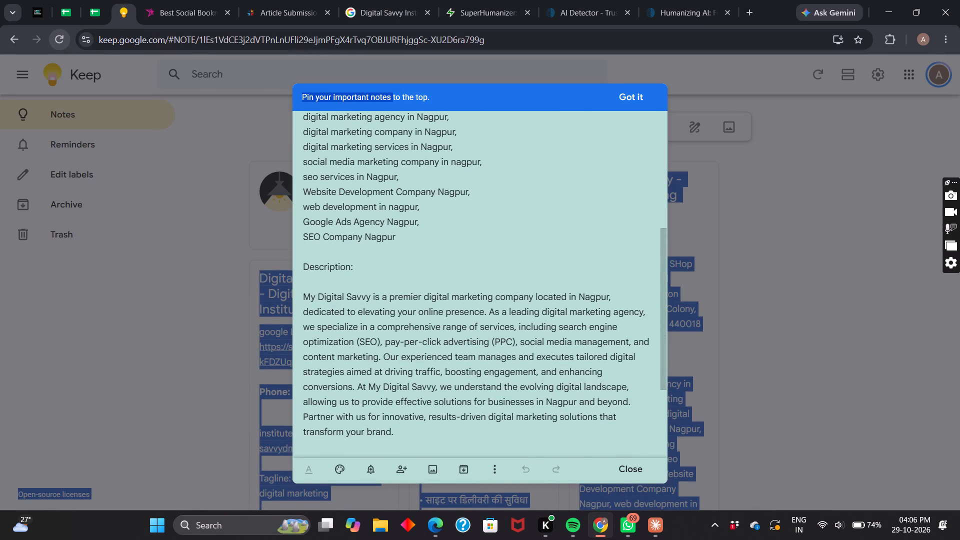
scroll(430, 335, "down", 2)
left_click_drag(297, 234, 386, 382)
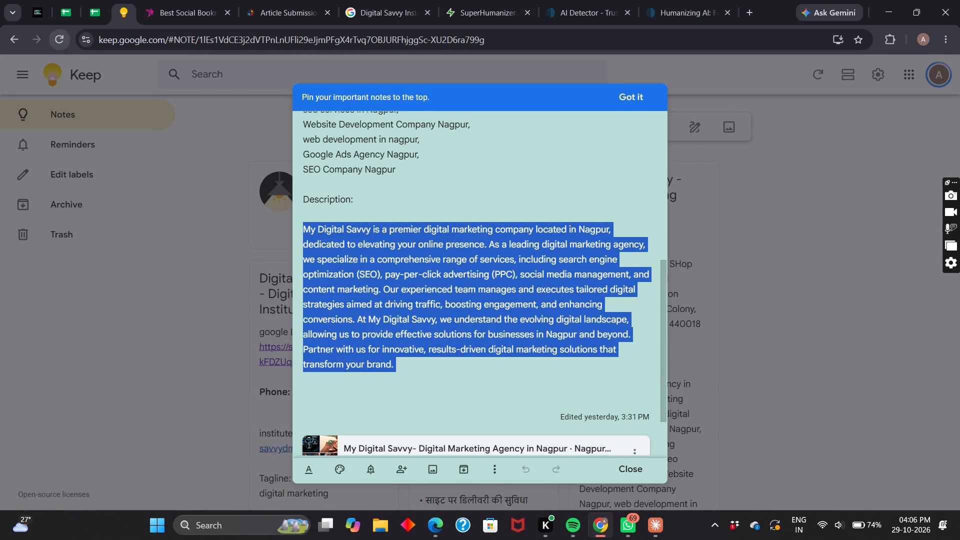
left_click_drag(386, 382, 397, 377)
key("ctrl+c")
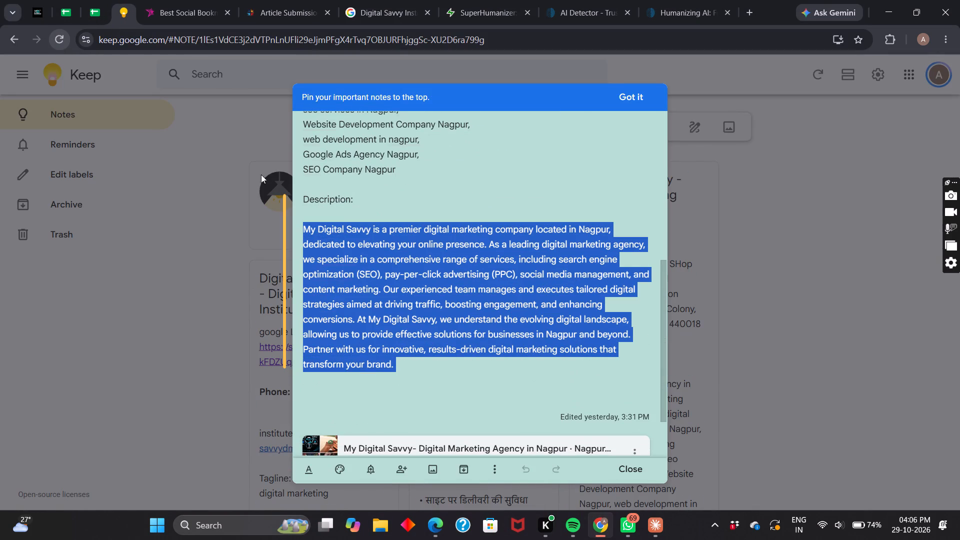
left_click(169, 0)
left_click(244, 346)
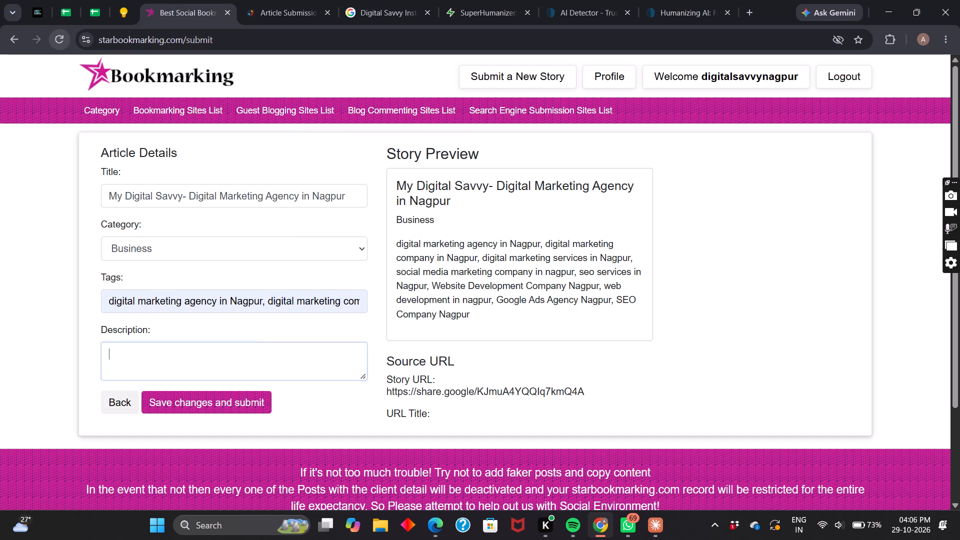
key("ctrl+v")
Save the article details and publish the agency story from the final review page.
left_click(207, 407)
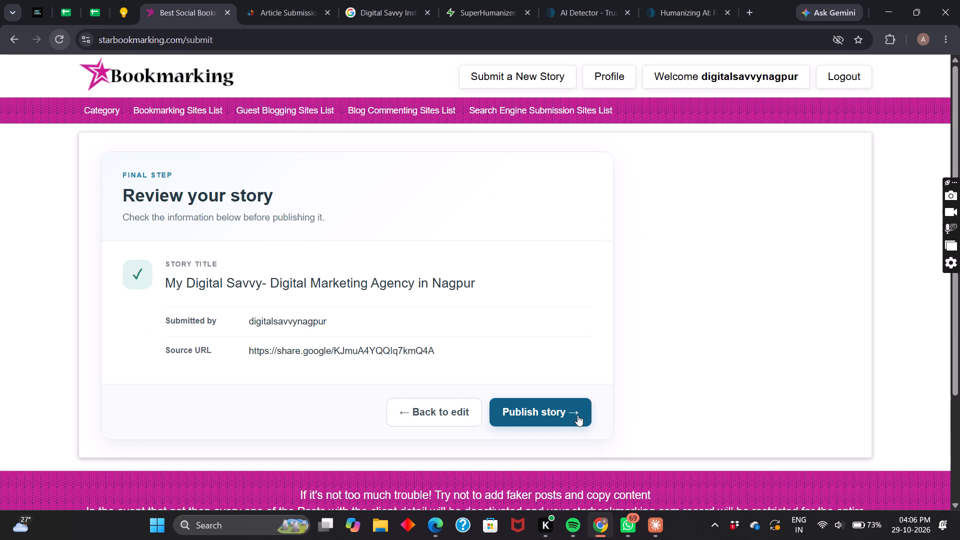
left_click(577, 415)
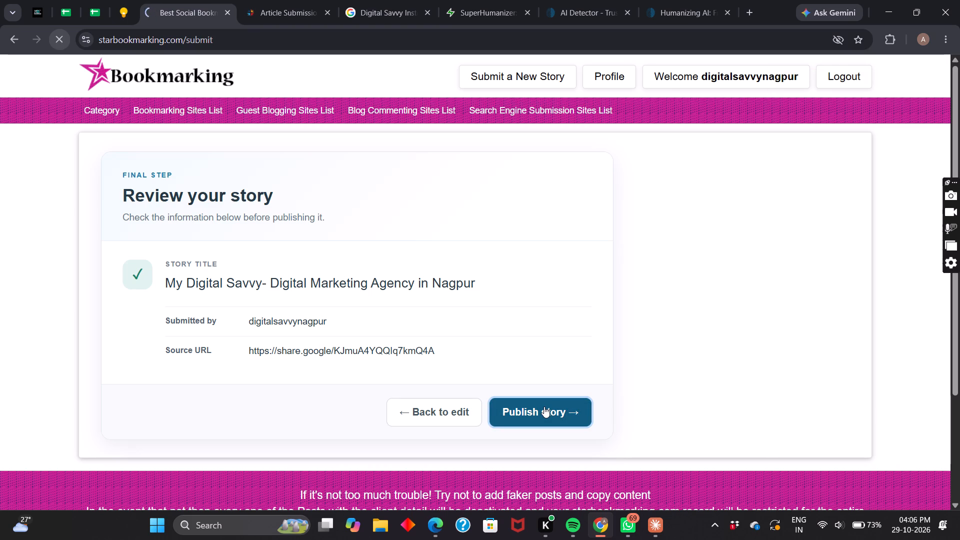
left_click(544, 406)
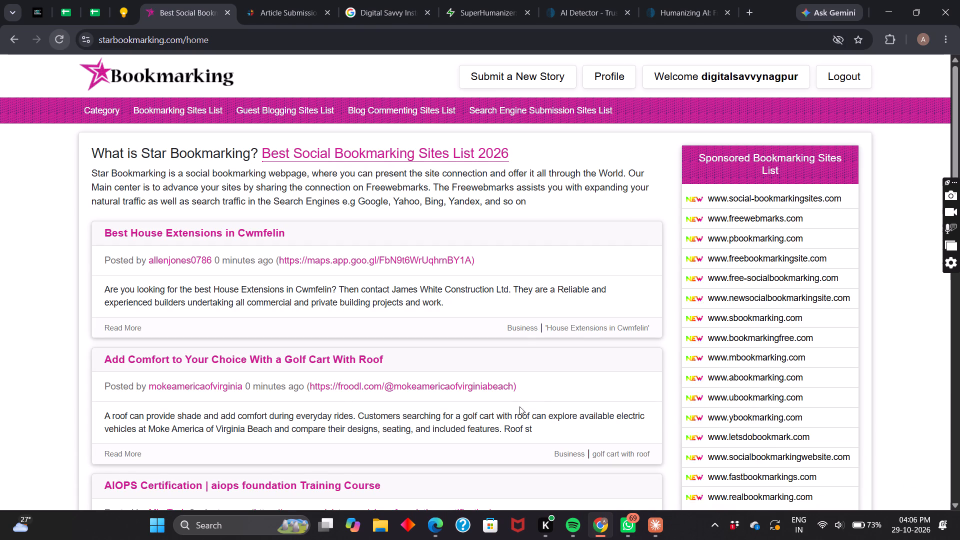
Open the published agency story and copy its URL into cell C16 of the MDS Agency column in the Edge backlink sheet.
scroll(368, 414, "down", 4)
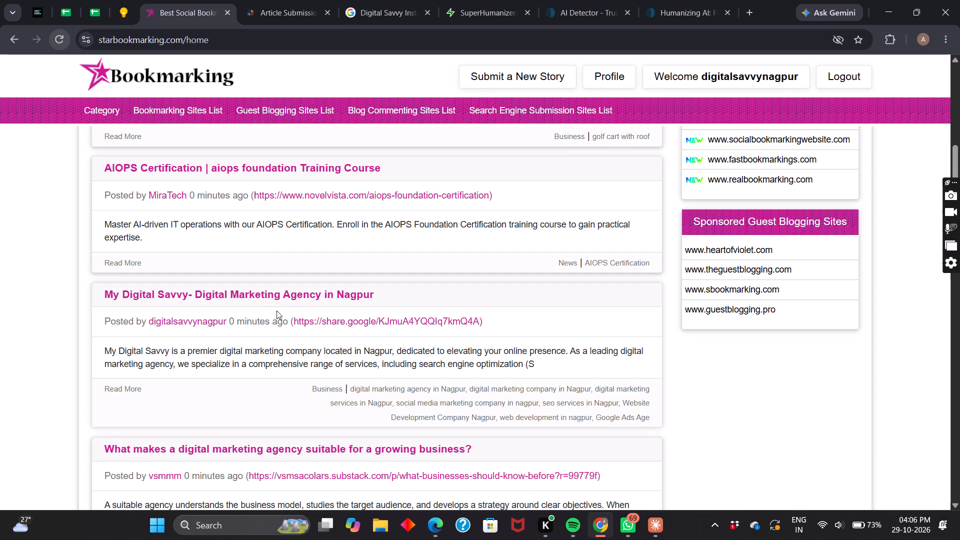
left_click(287, 301)
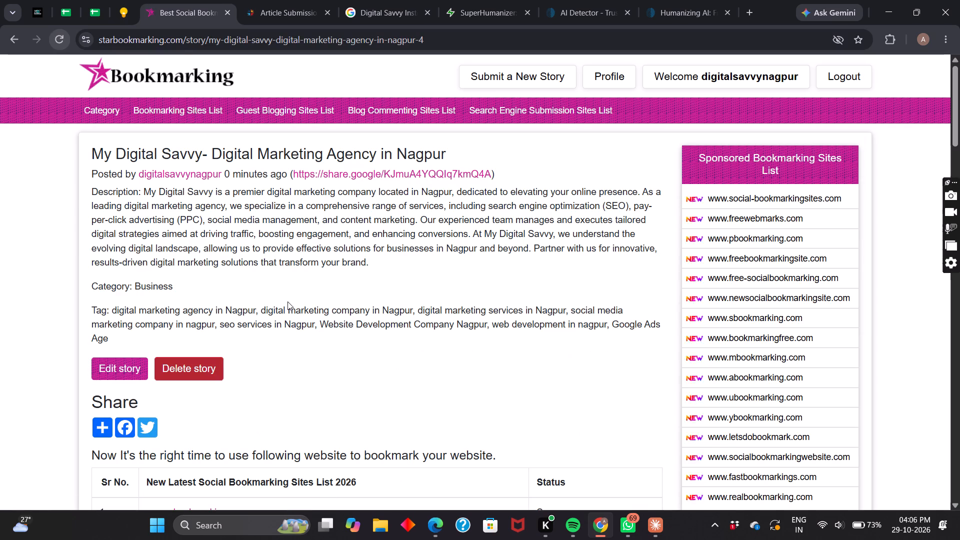
triple_click(347, 40)
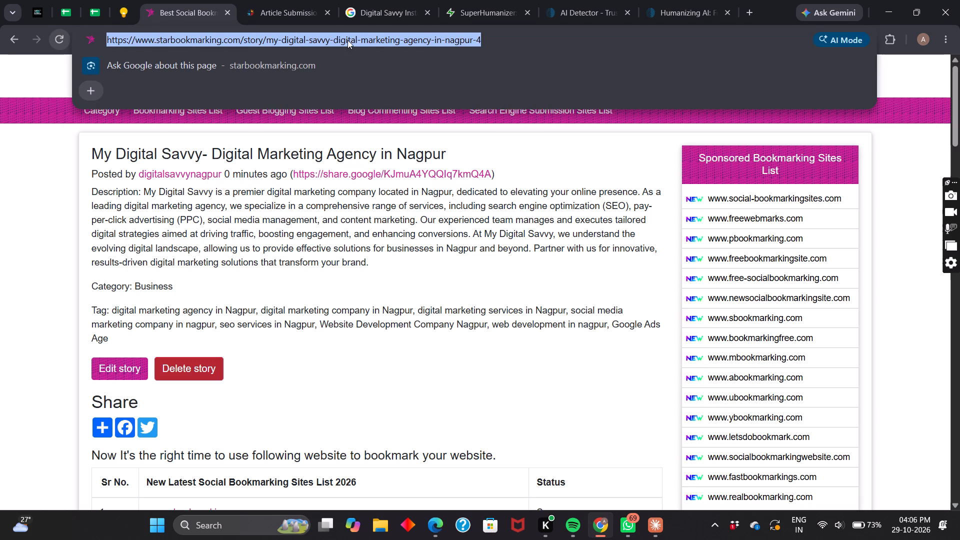
key("ctrl+c")
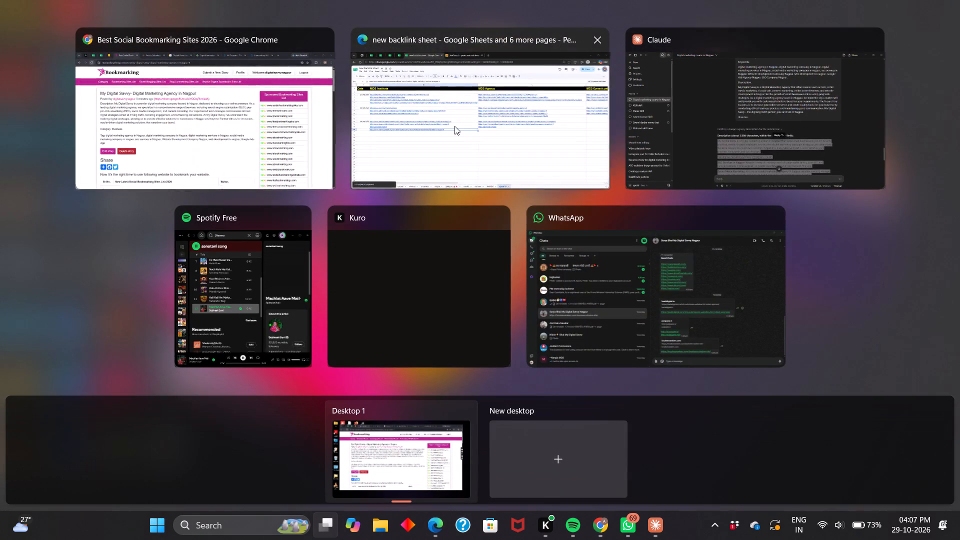
left_click(454, 128)
left_click(519, 285)
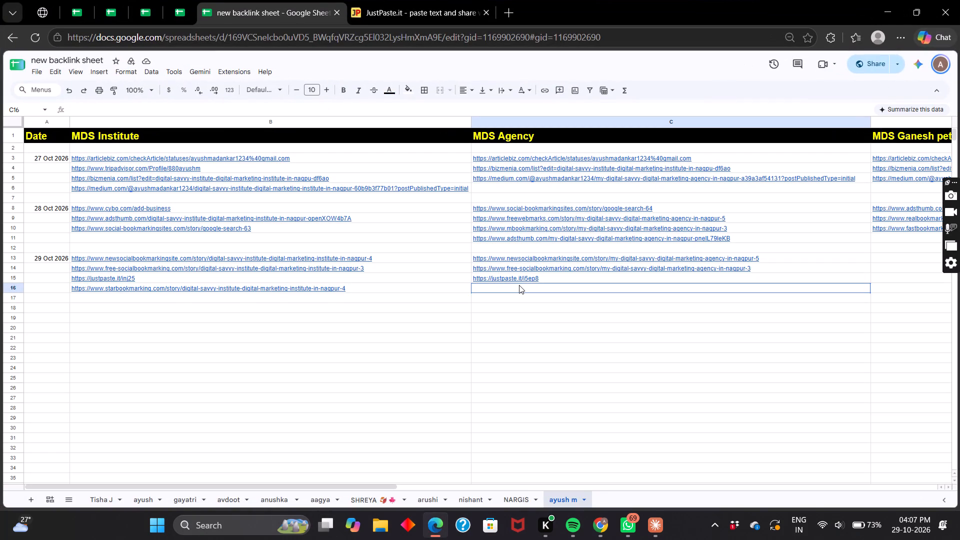
key("ctrl+v")
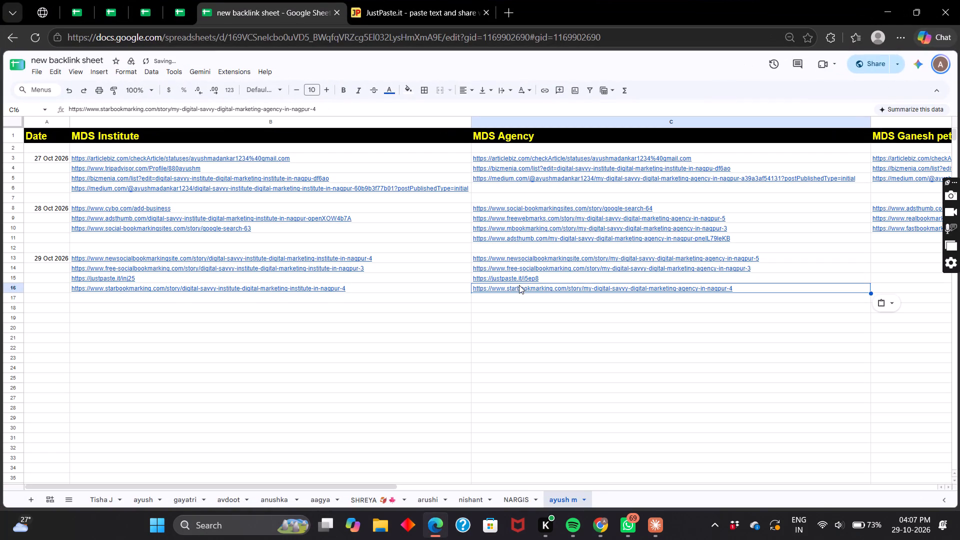
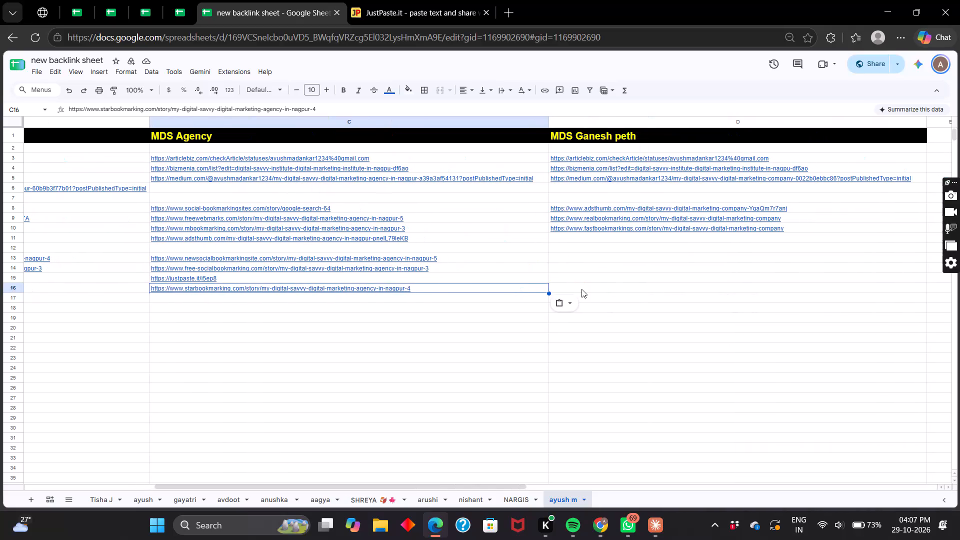
Start a new Star Bookmarking story in Chrome and copy the share link from the Digital Marketing Company Keep note into its news URL.
left_click(582, 289)
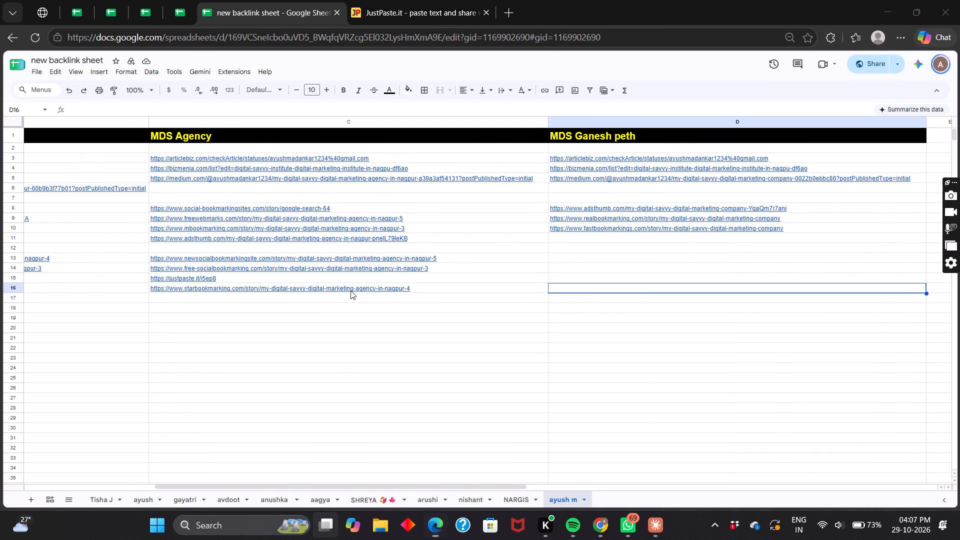
left_click(496, 117)
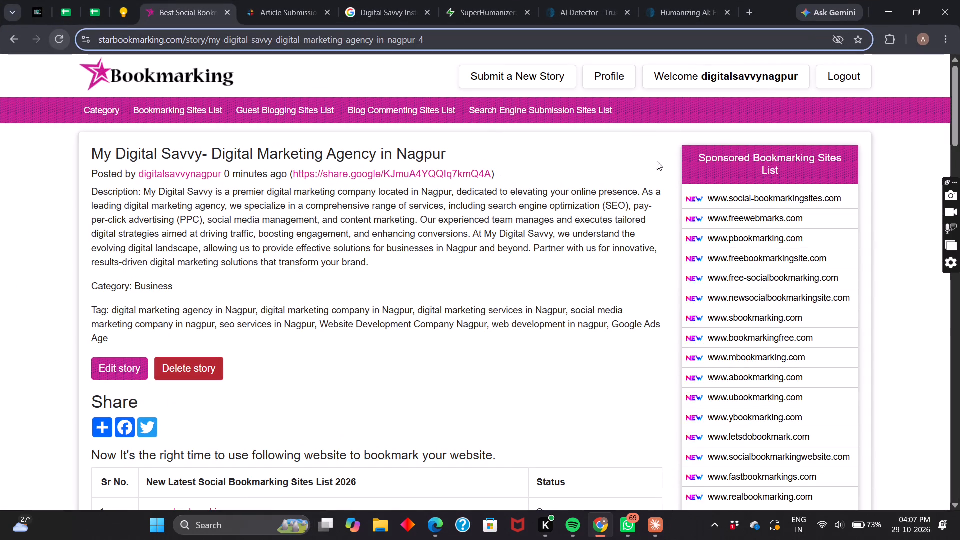
left_click(546, 76)
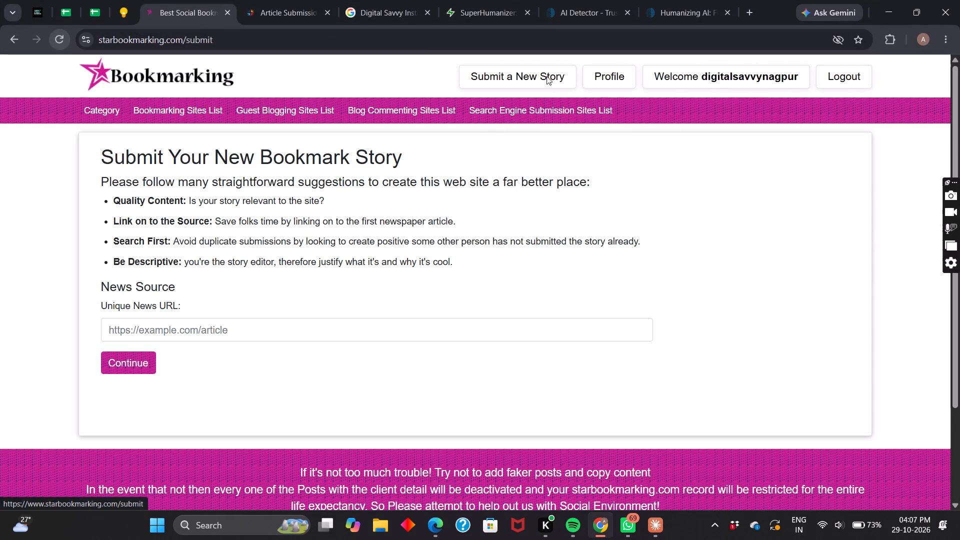
left_click(205, 326)
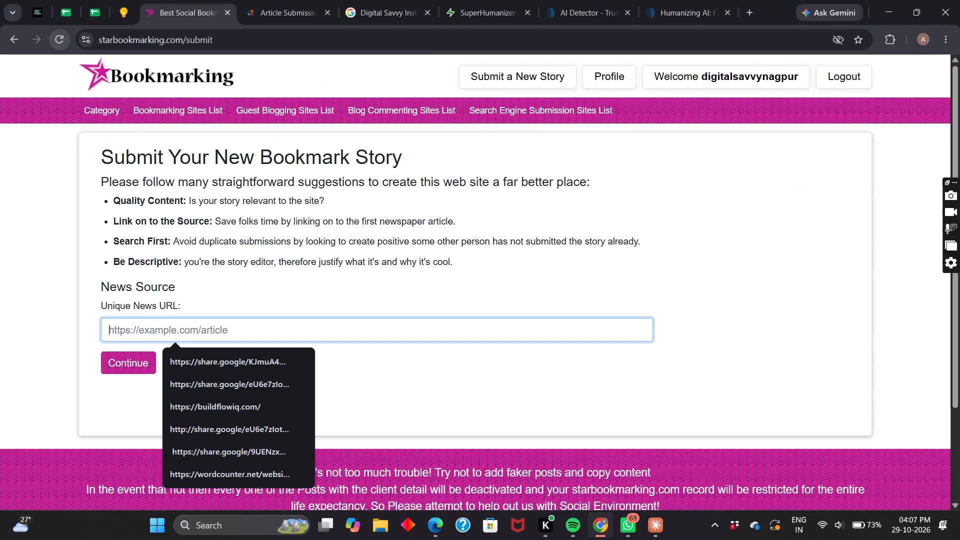
left_click(124, 15)
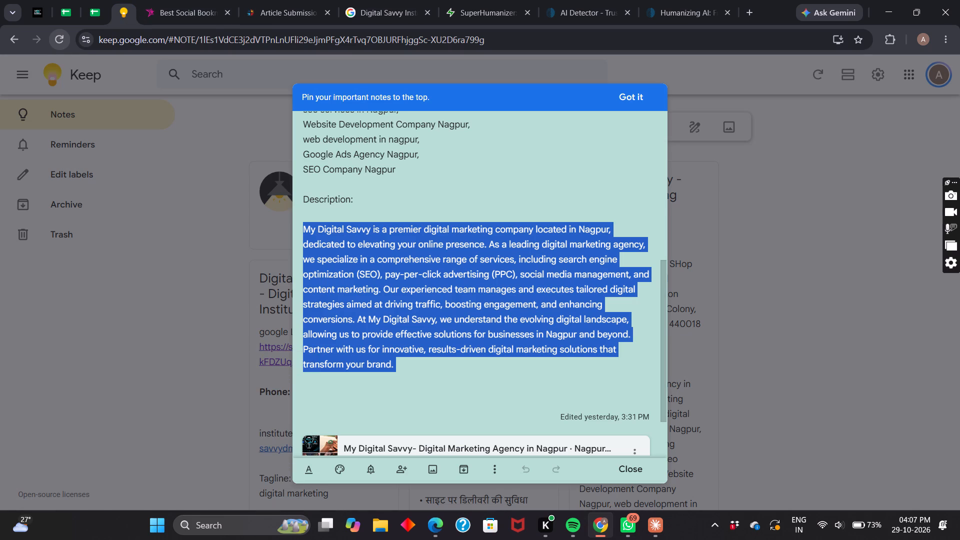
left_click(266, 183)
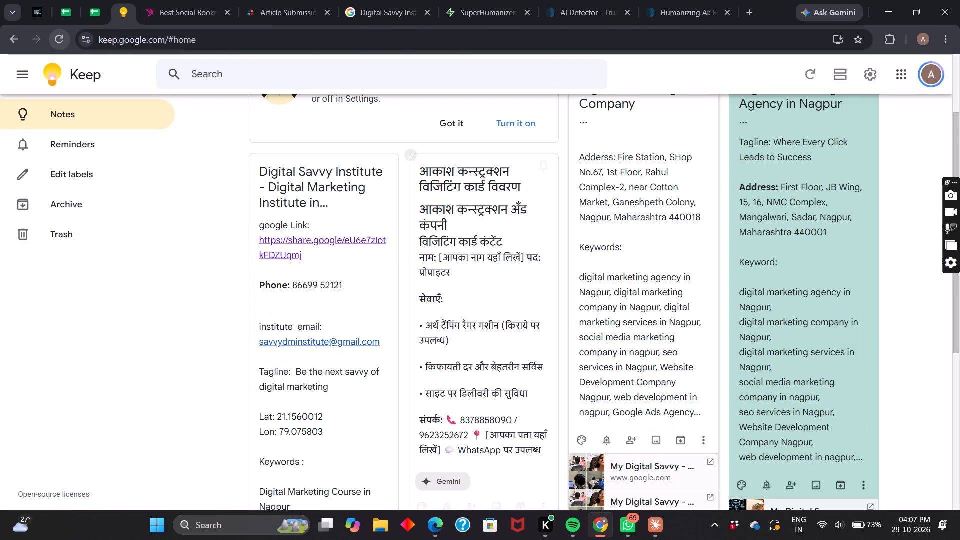
left_click(620, 216)
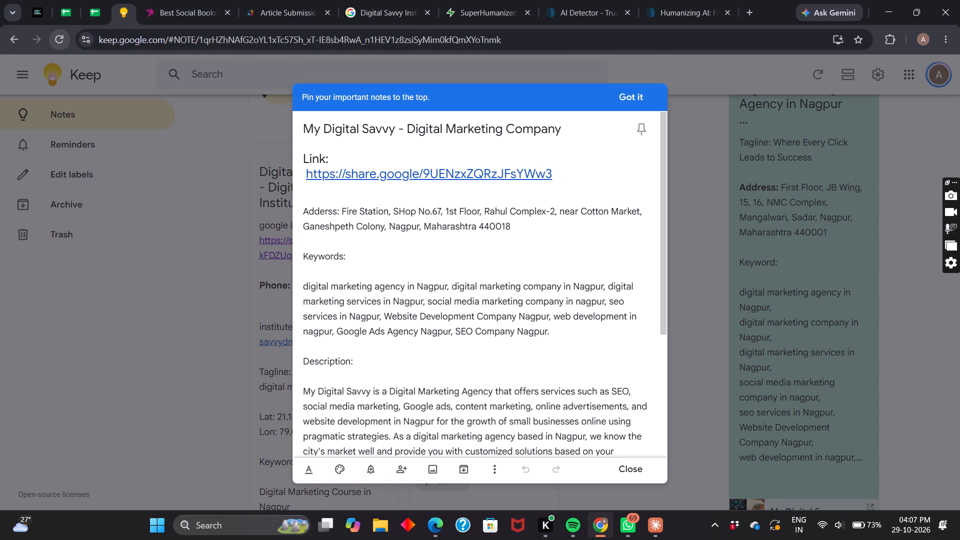
double_click(374, 174)
double_click(374, 174)
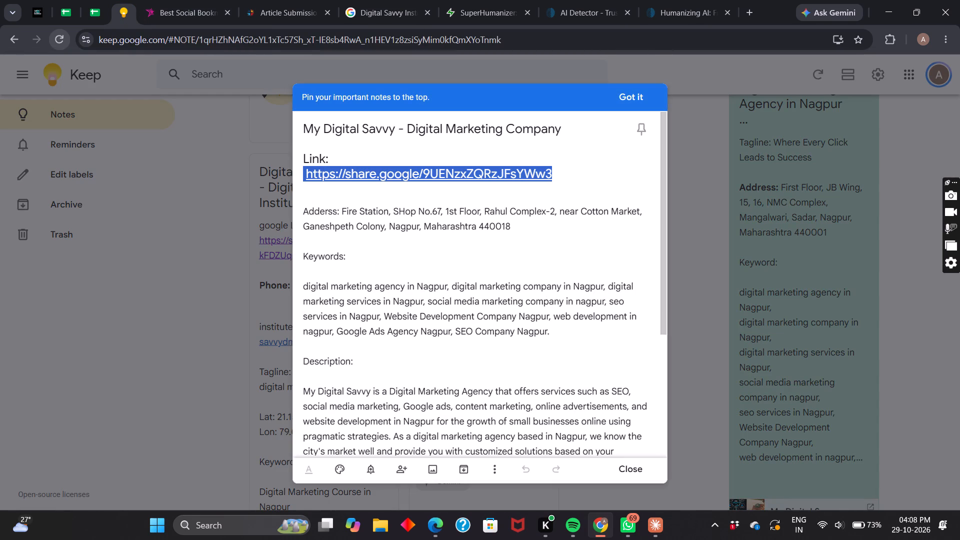
key("ctrl+c")
left_click(156, 12)
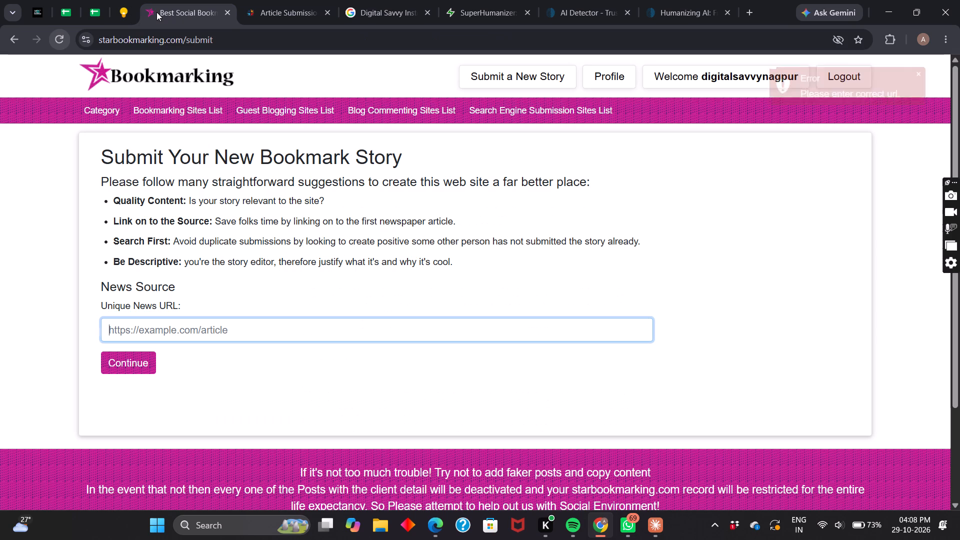
left_click(211, 333)
key("ctrl+v")
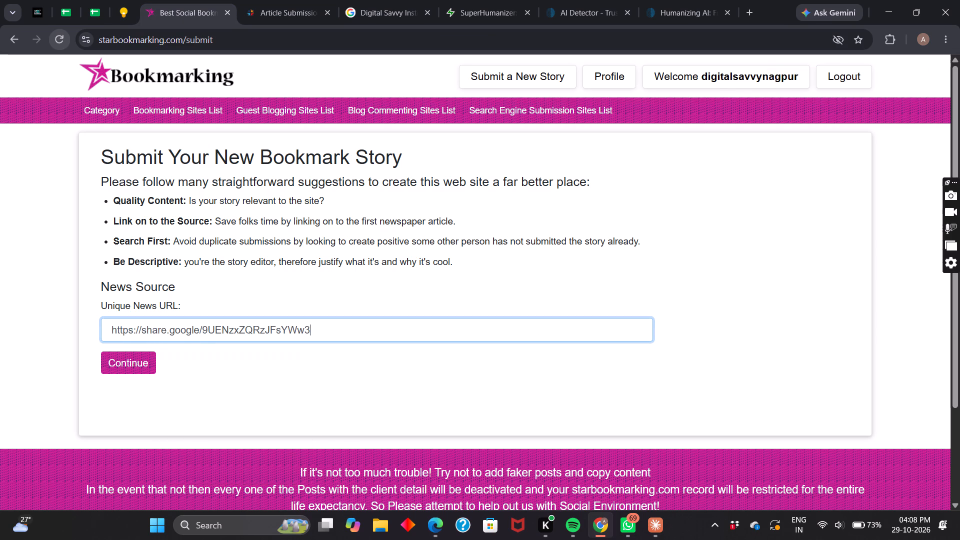
Submit the news URL, removing the leading space before the link, and continue to the article details.
left_click(122, 360)
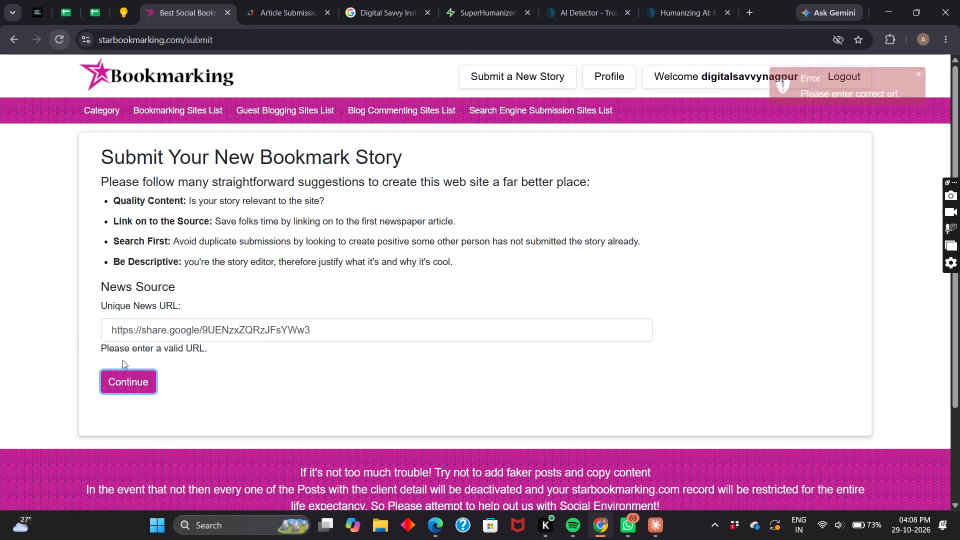
scroll(122, 360, "down", 1)
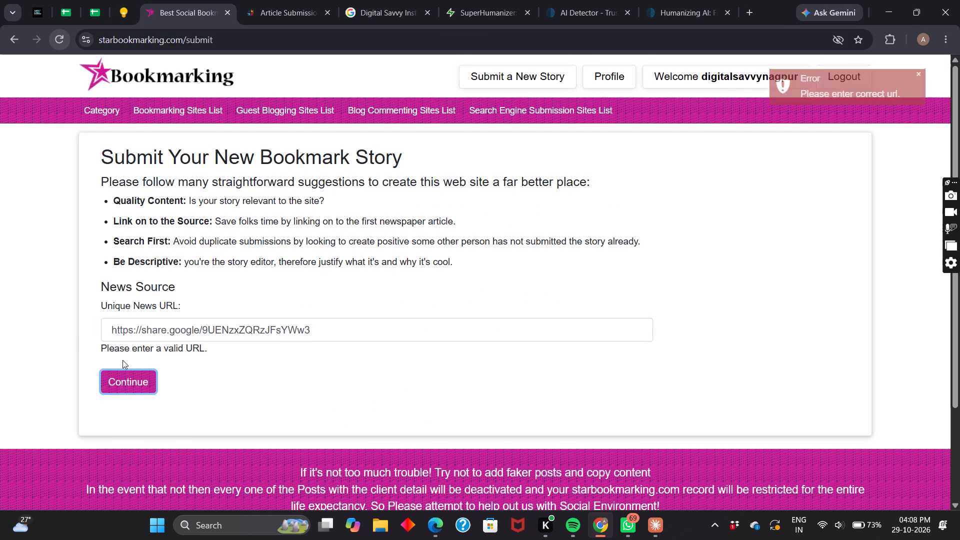
scroll(122, 360, "down", 1)
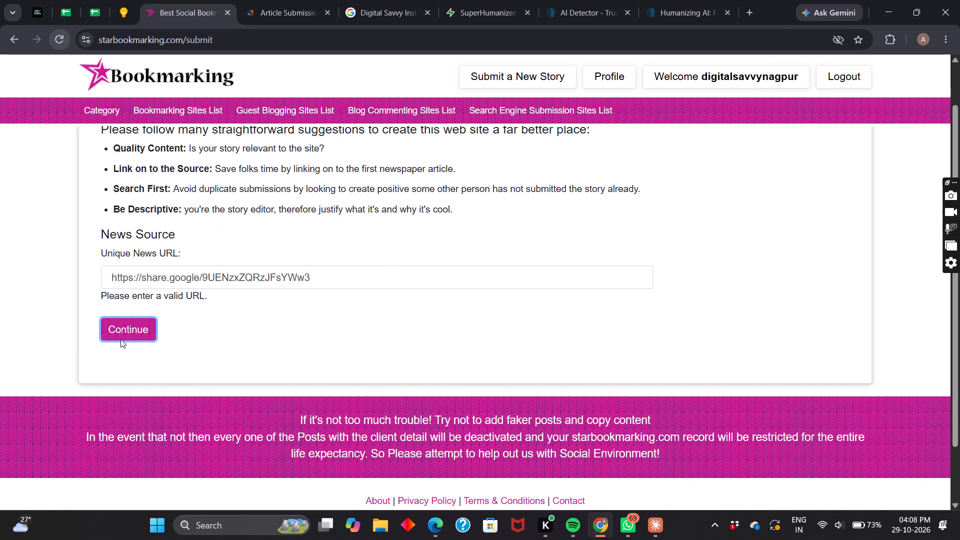
left_click(120, 331)
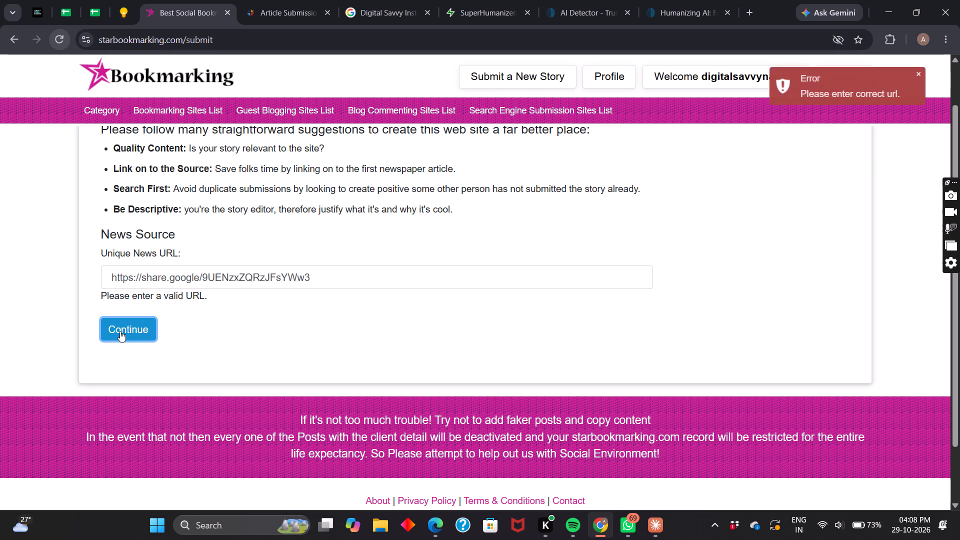
scroll(120, 331, "up", 3)
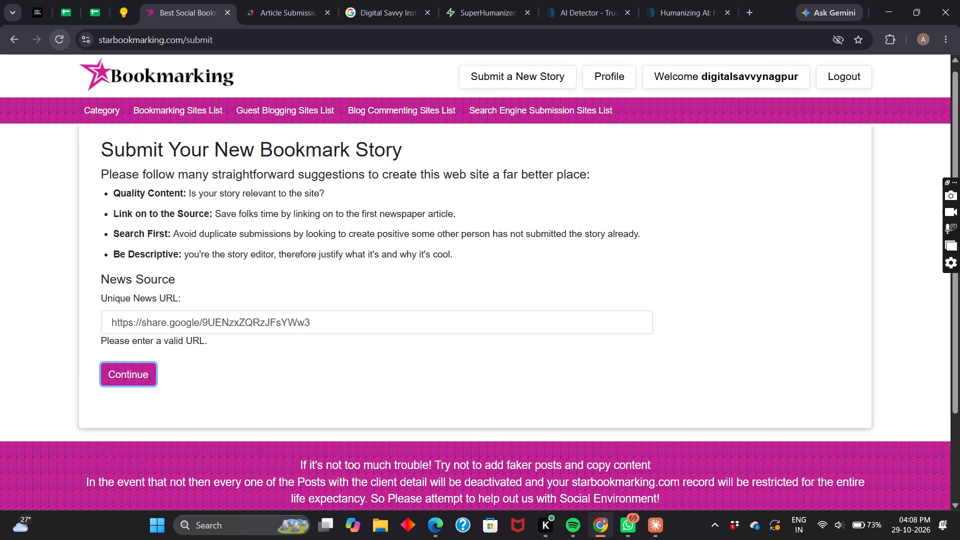
left_click(123, 382)
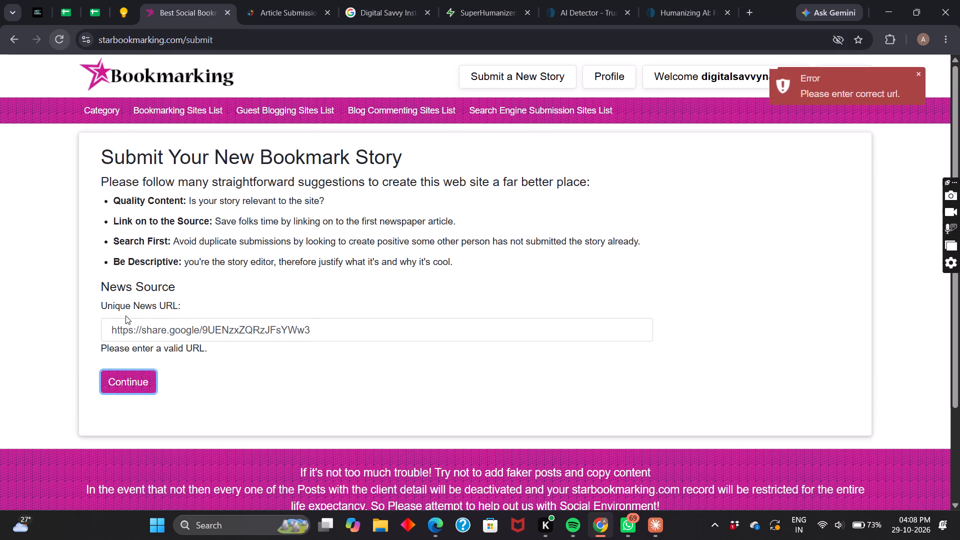
left_click(111, 326)
key("BackSpace")
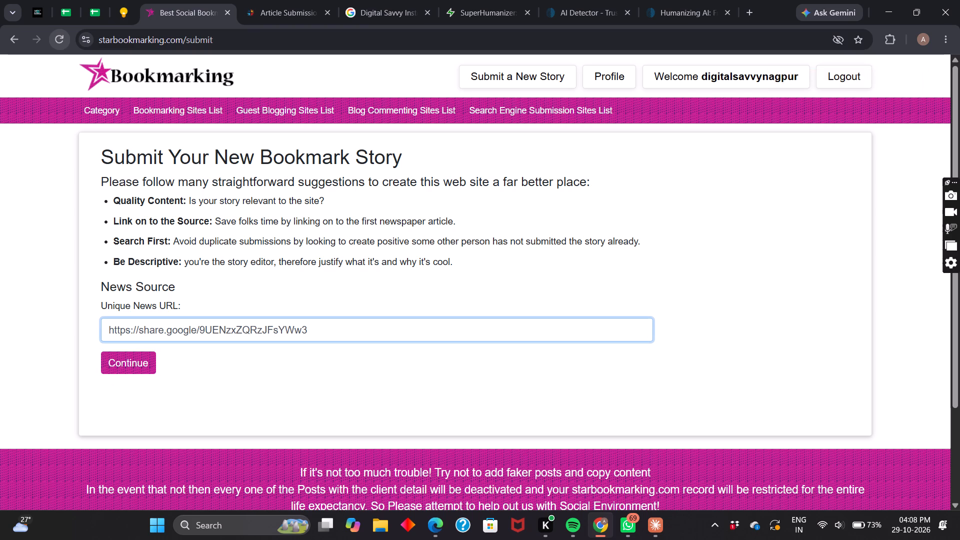
key("BackSpace")
key("BackSpace")
left_click(116, 365)
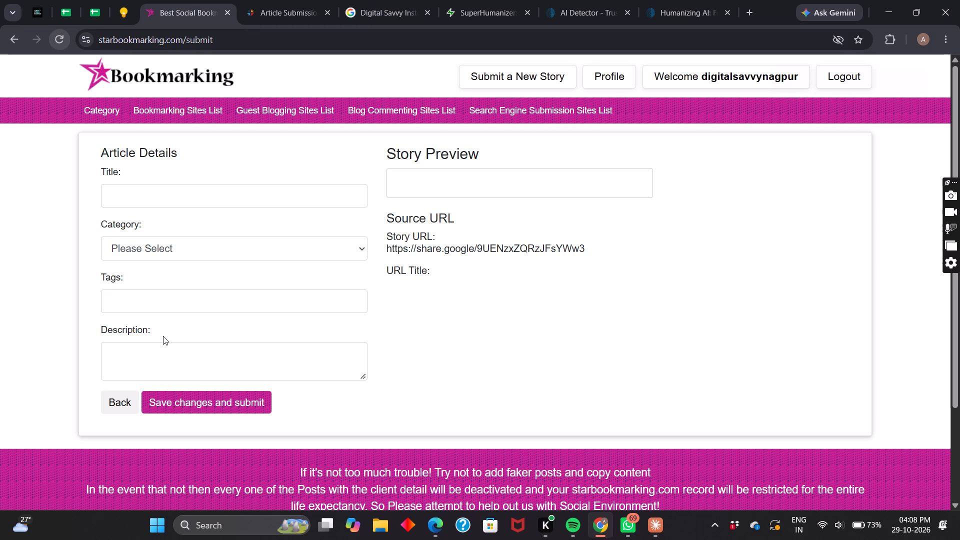
Fill the story's title with the saved entry "My Digital Savvy - Digital Marketing Company".
left_click(156, 199)
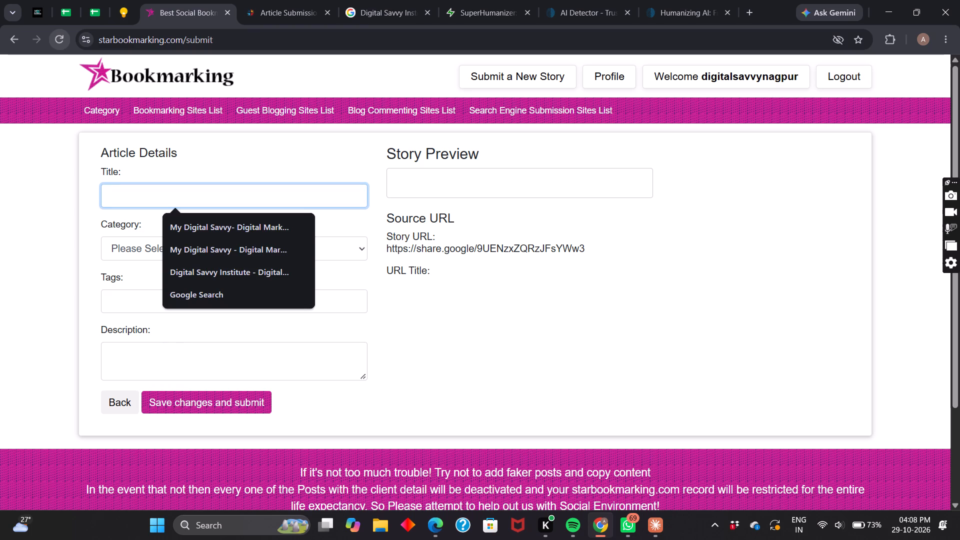
left_click(219, 250)
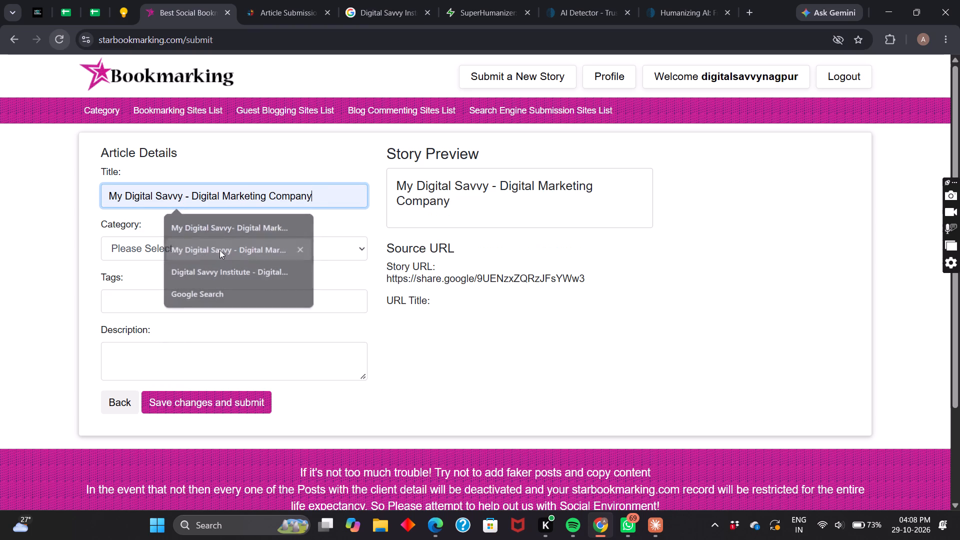
Set the story's category to Business and fill the tags with the saved keyword list starting "digital marketing agency in Nagpur".
left_click(198, 250)
left_click(166, 361)
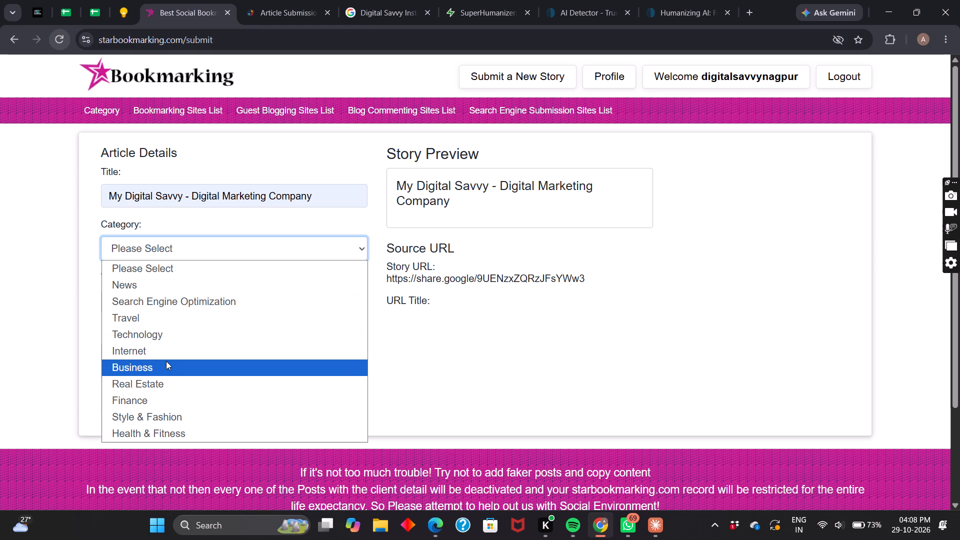
left_click(160, 302)
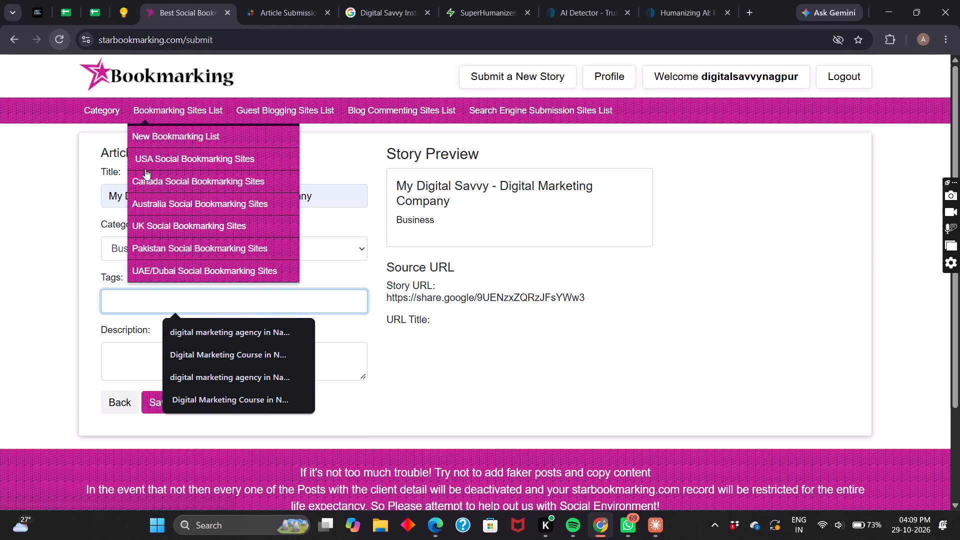
left_click(233, 330)
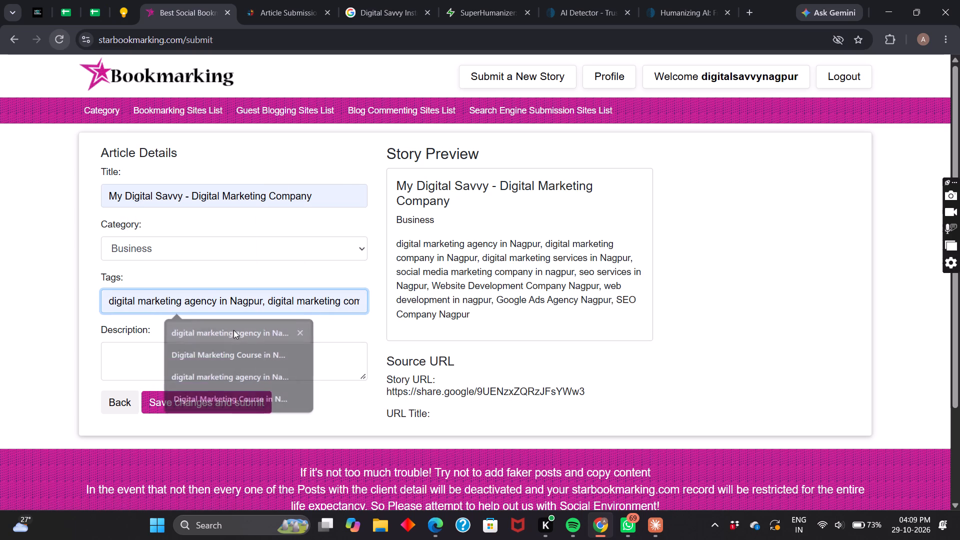
Copy the full description paragraph from the Digital Marketing Company Keep note into the story's description.
left_click(181, 357)
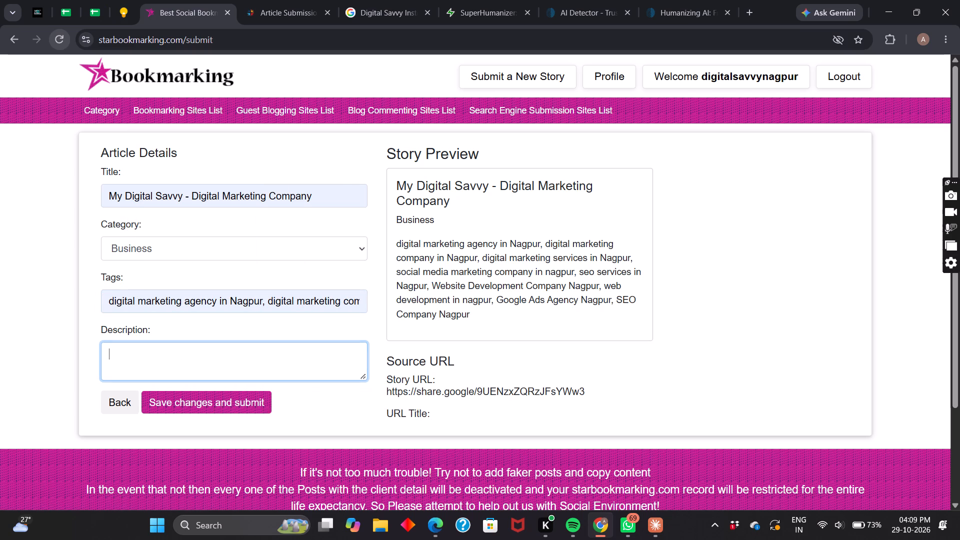
left_click(123, 5)
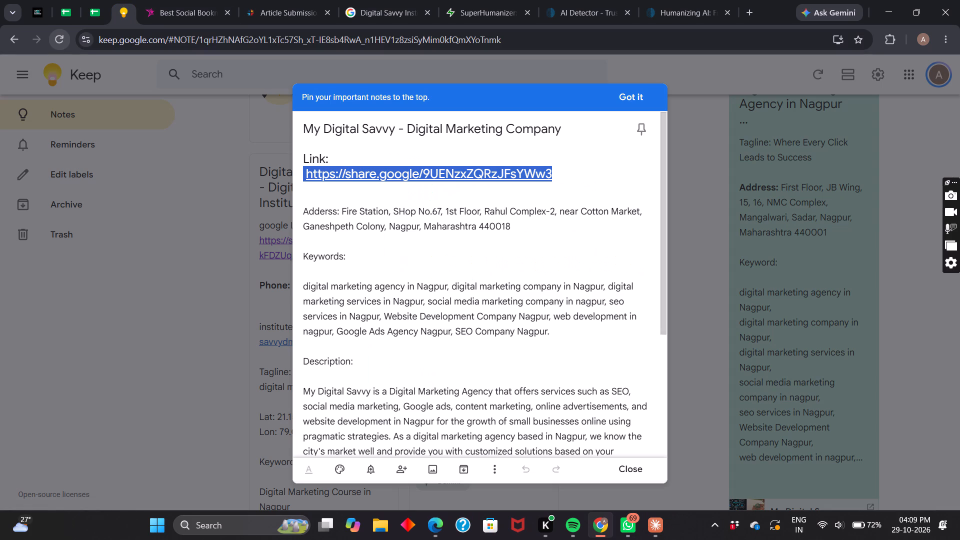
scroll(394, 343, "down", 3)
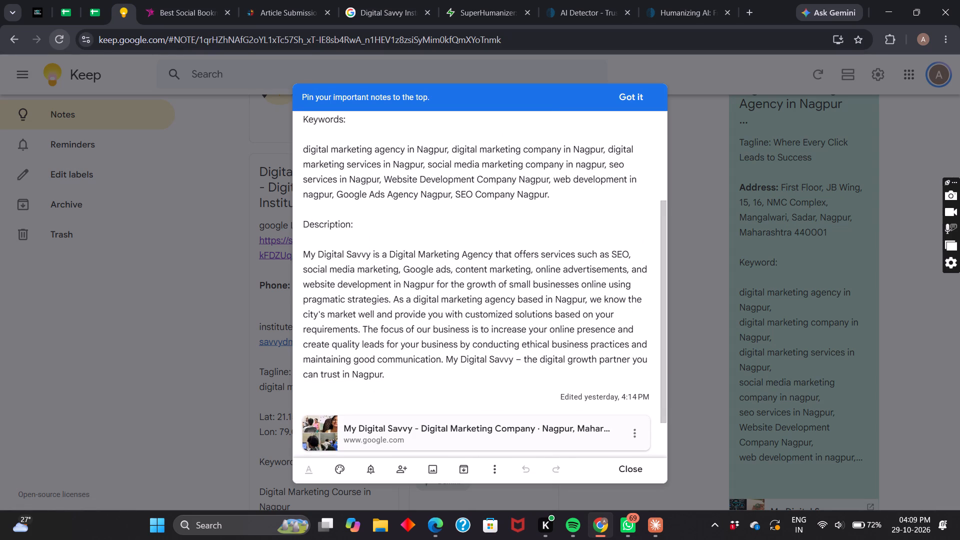
left_click_drag(389, 378, 295, 251)
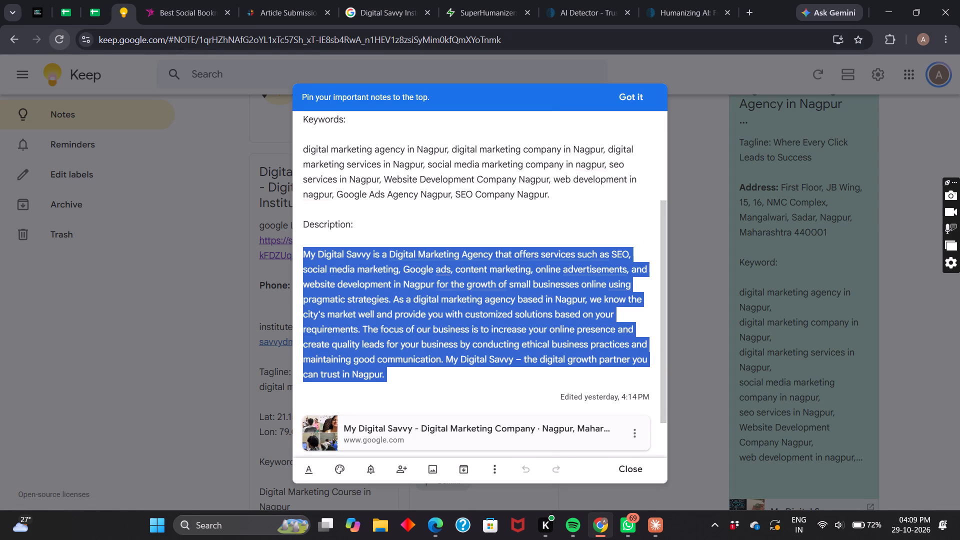
key("ctrl+c")
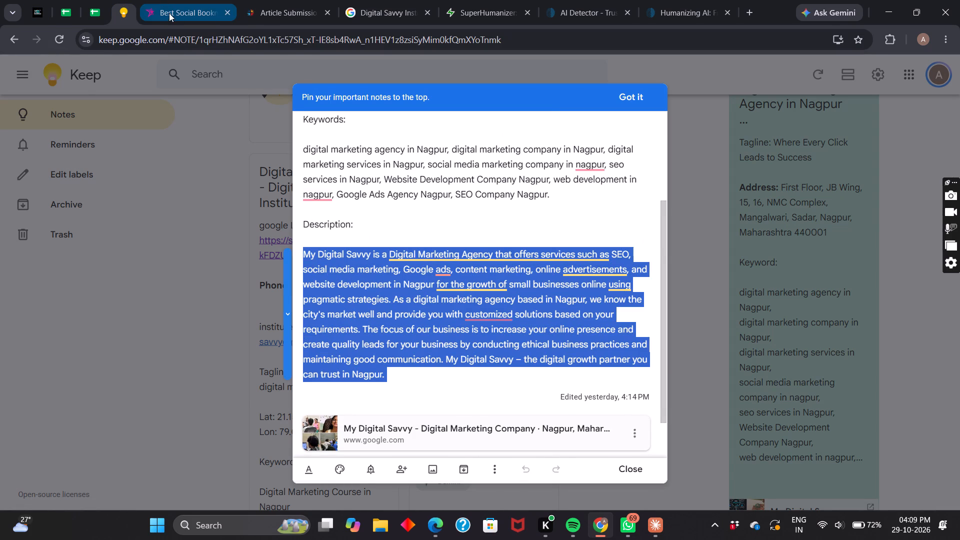
left_click(169, 13)
key("ctrl+v")
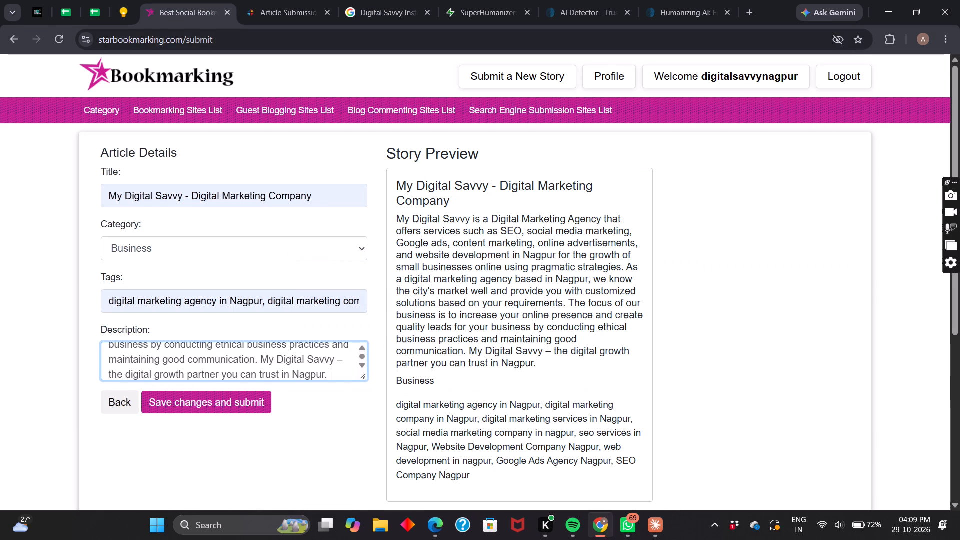
Save the article details and publish the company story from the final review page.
left_click(218, 396)
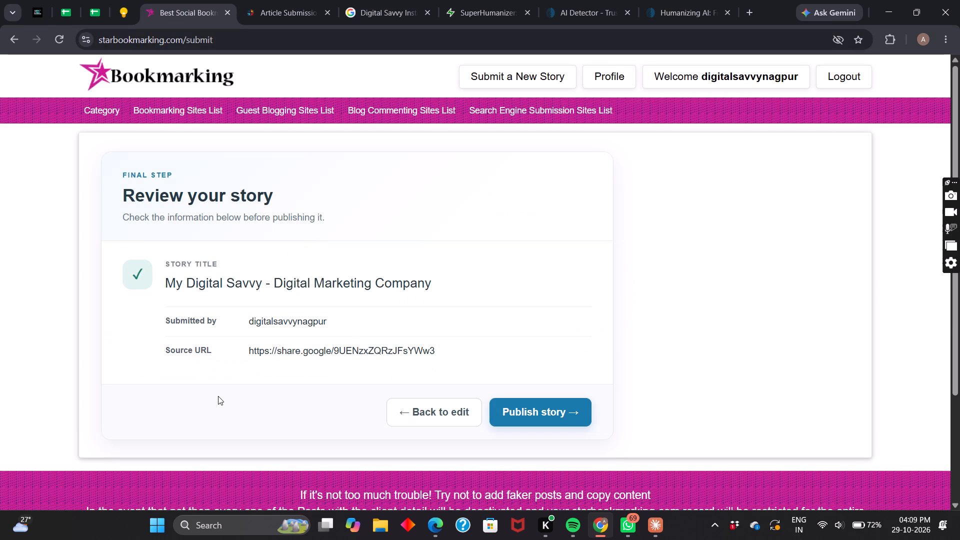
left_click(559, 408)
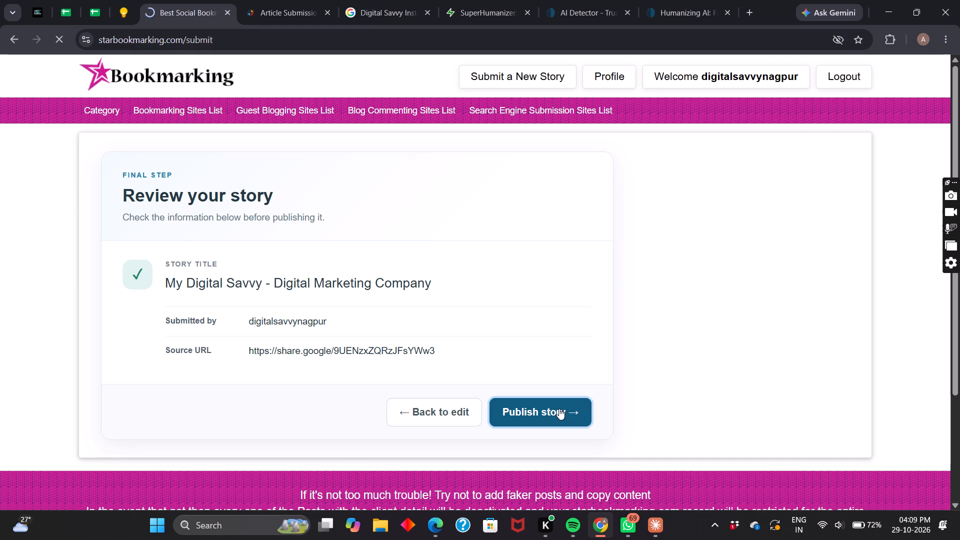
left_click(559, 408)
left_click(546, 399)
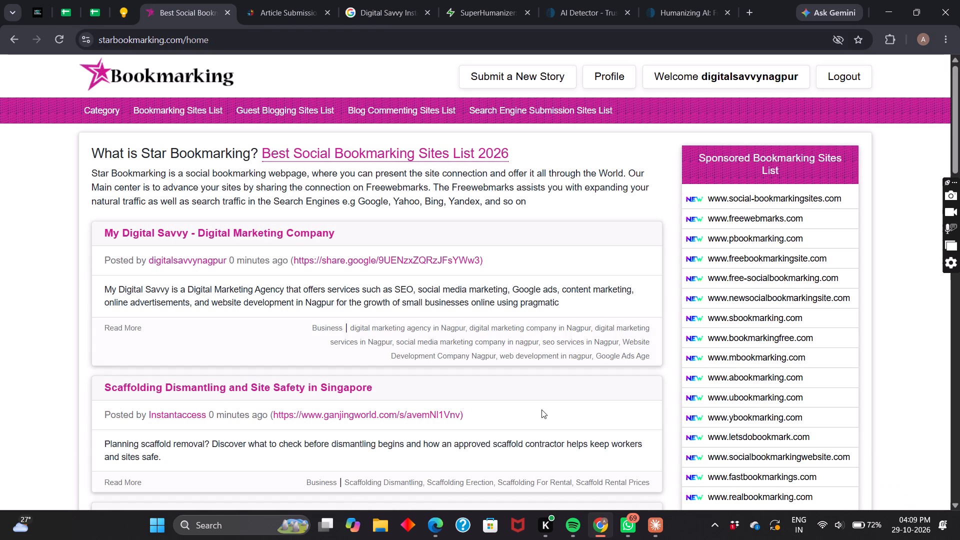
Open the published My Digital Savvy - Digital Marketing Company story and log its URL in cell D13 under MDS Ganesh peth in the backlink sheet.
scroll(541, 409, "left", 1)
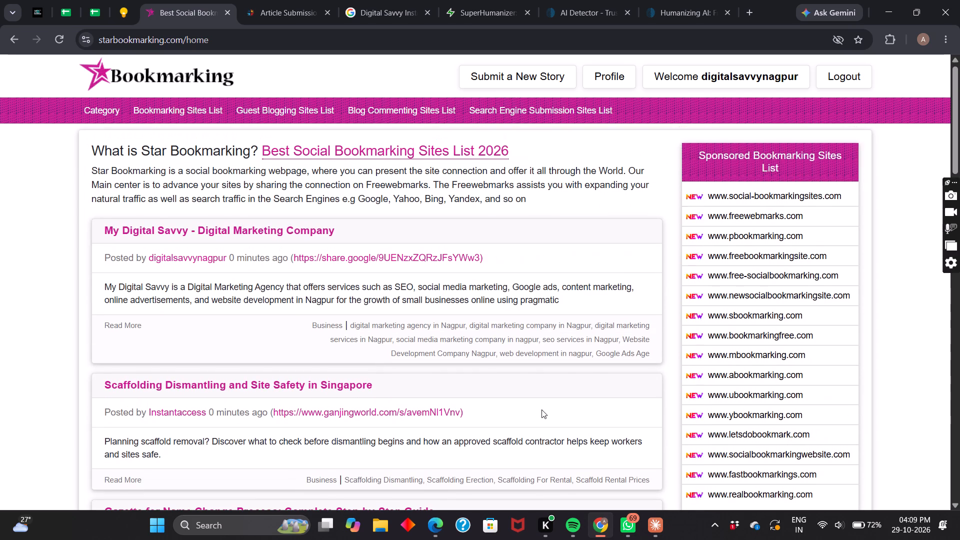
scroll(541, 409, "left", 1)
left_click(296, 231)
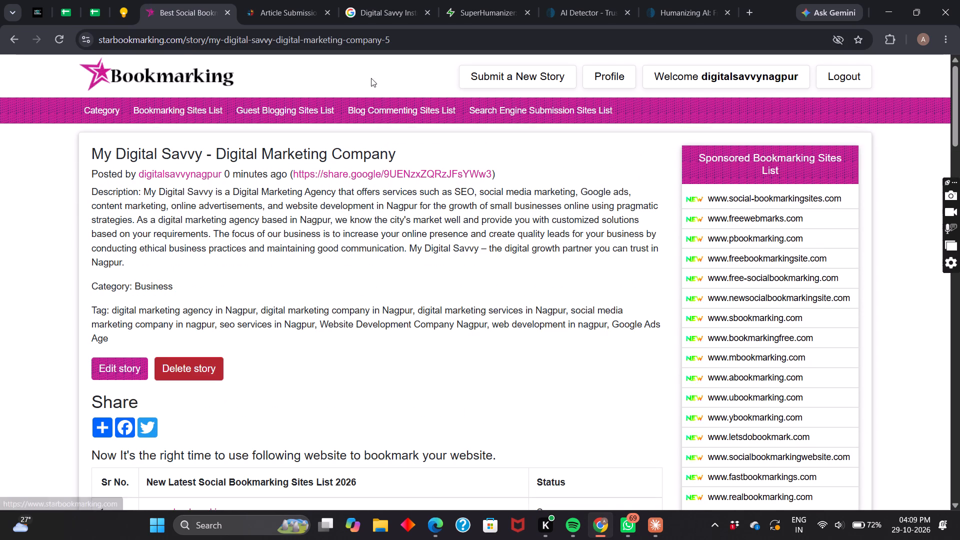
triple_click(393, 42)
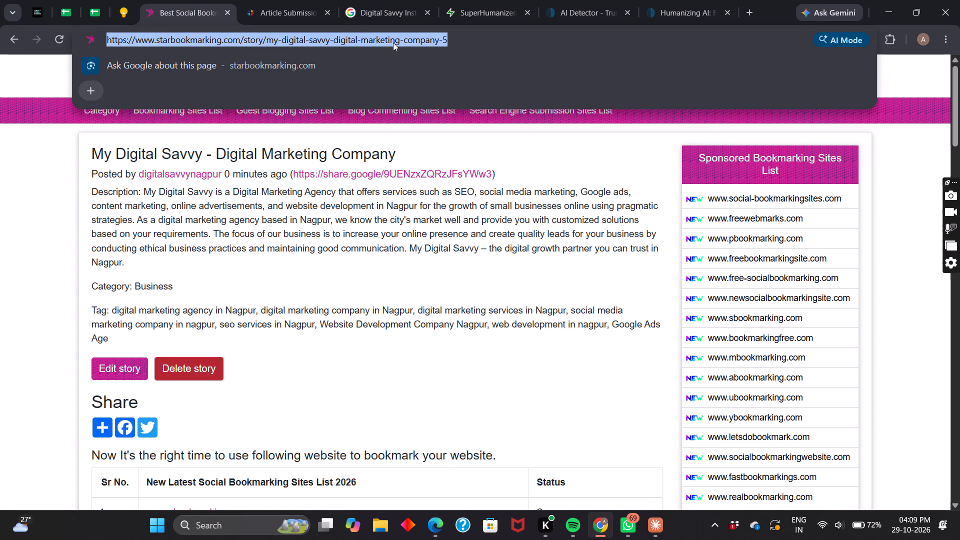
key("ctrl+c")
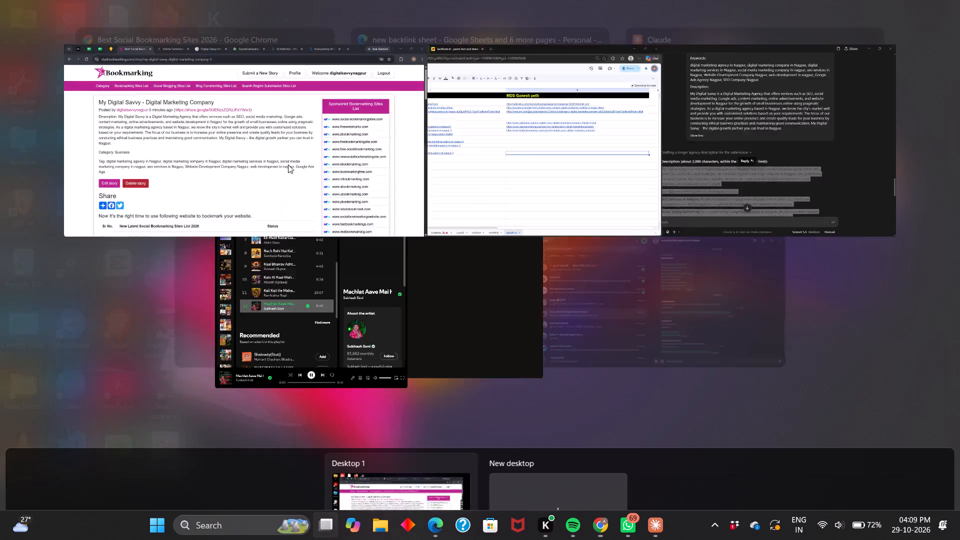
left_click(495, 151)
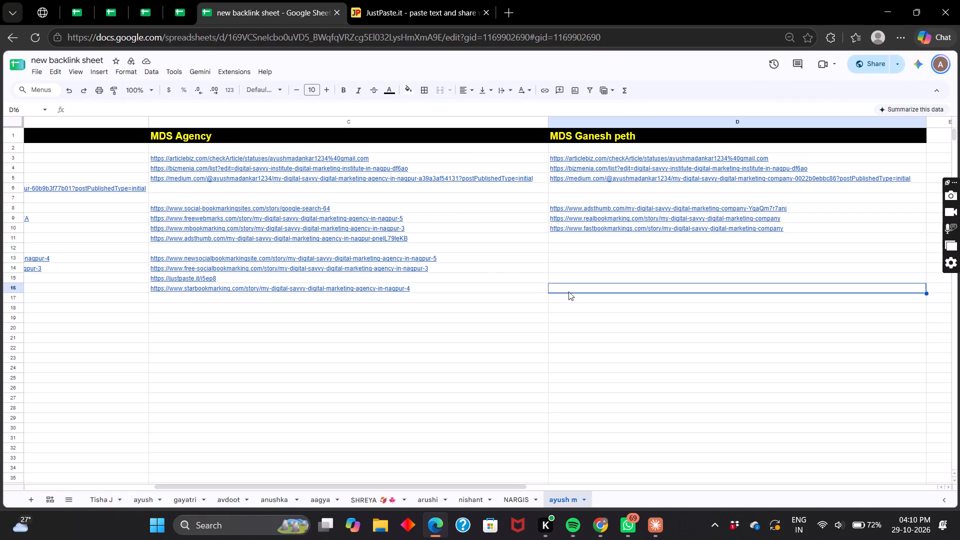
left_click(570, 292)
left_click(558, 256)
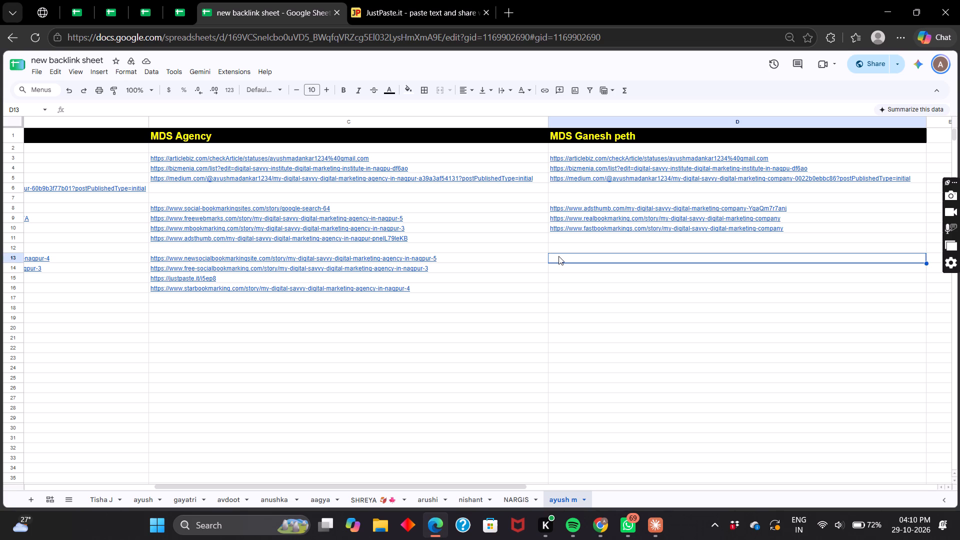
key("ctrl+v")
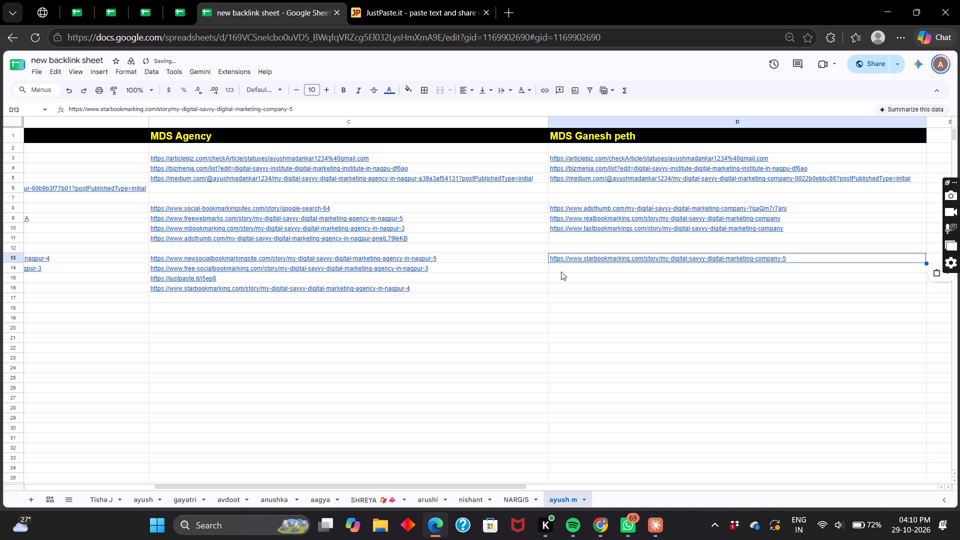
left_click(561, 271)
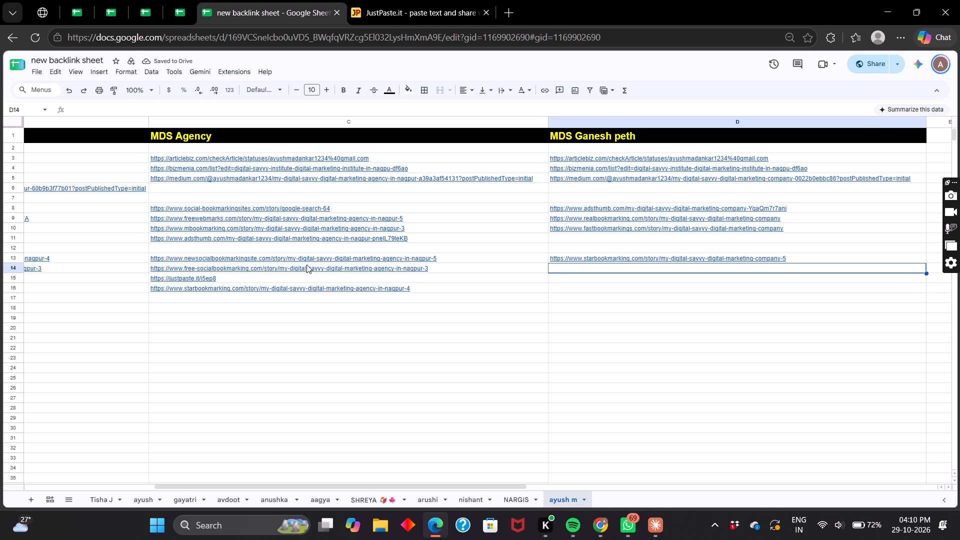
Copy the justpaste.it link from the MDS Agency column, open it in Chrome, and go to JustPaste.it's blank new-paste editor.
left_click(306, 264)
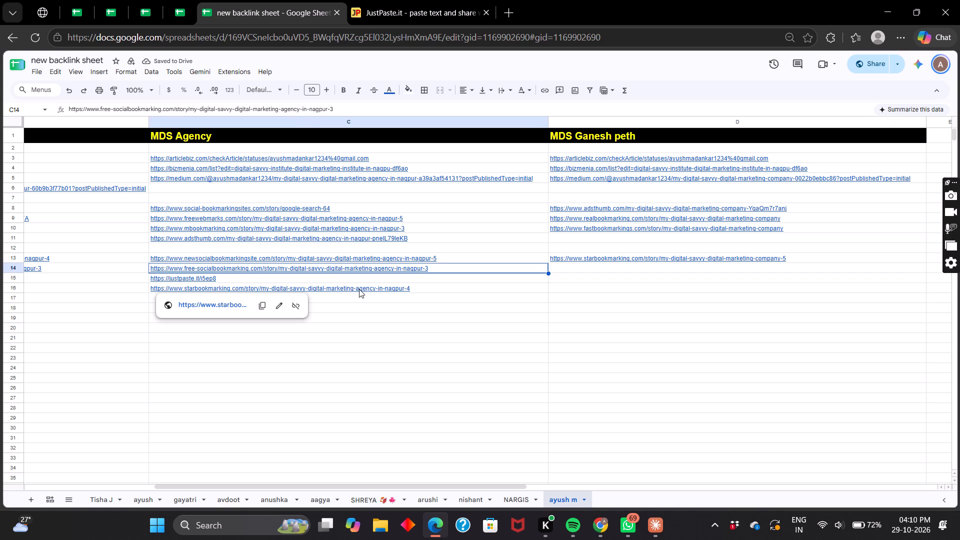
left_click(351, 281)
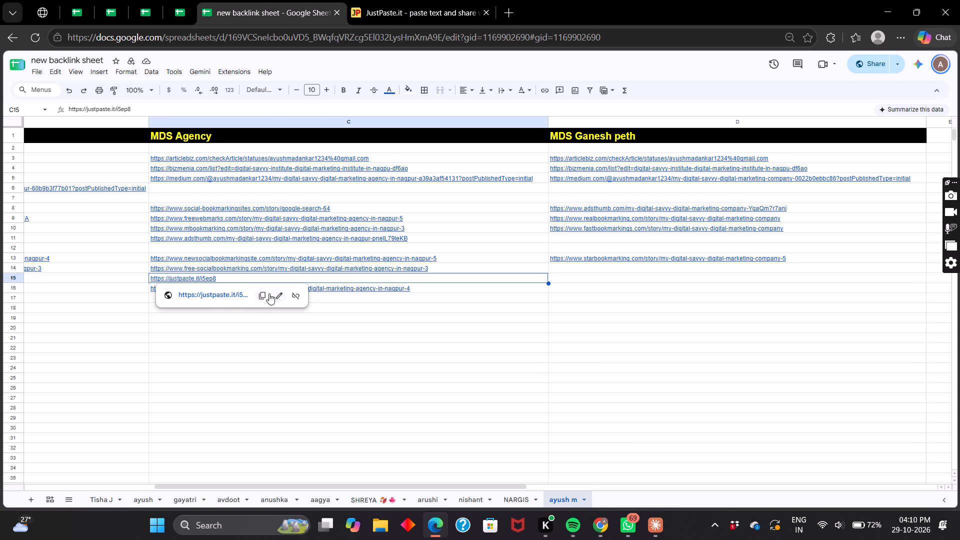
left_click(260, 293)
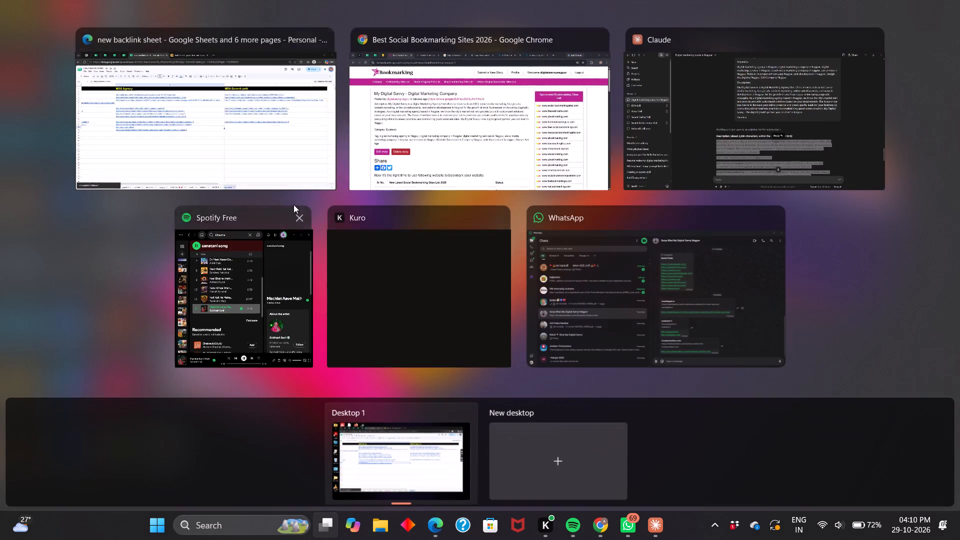
left_click(385, 125)
double_click(391, 40)
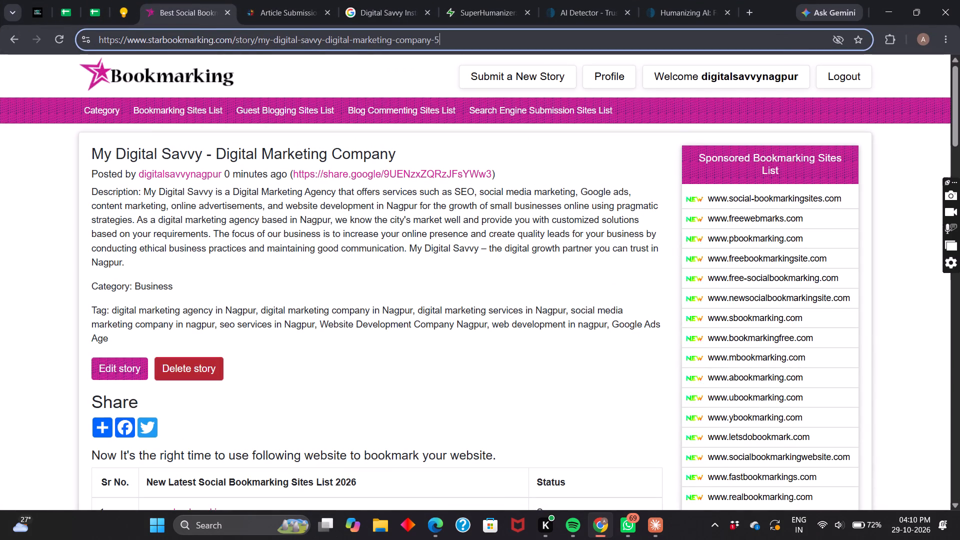
triple_click(391, 40)
left_click(391, 40)
double_click(391, 40)
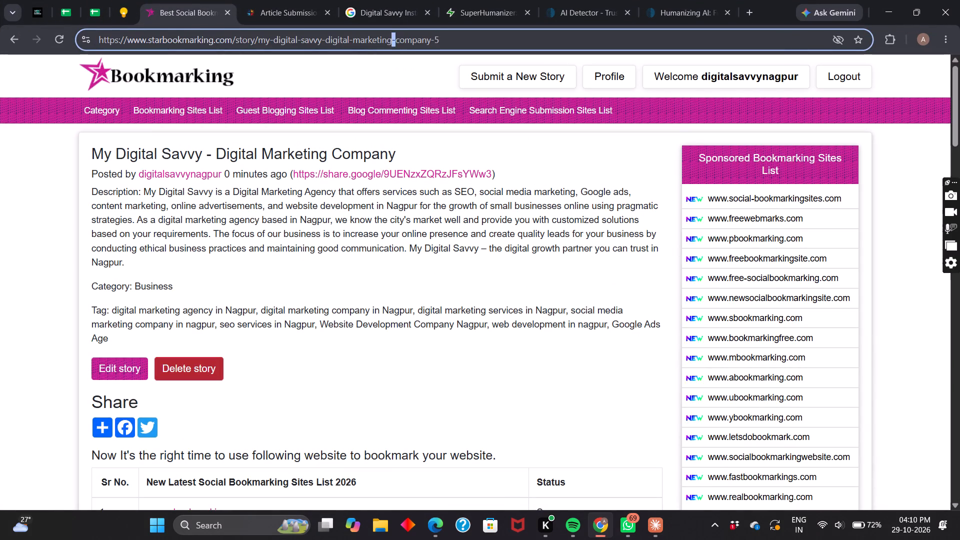
left_click(391, 40)
key("ctrl+v")
key("Return")
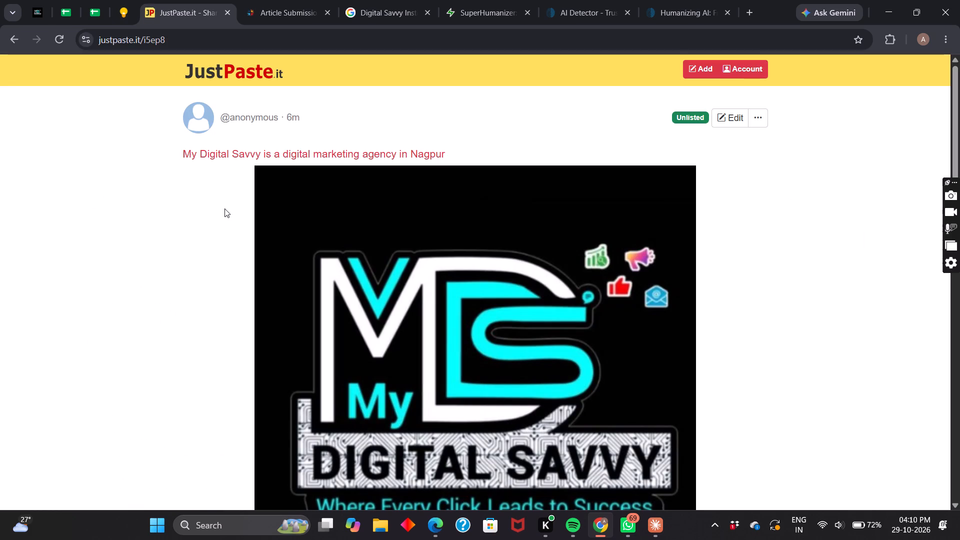
left_click(214, 66)
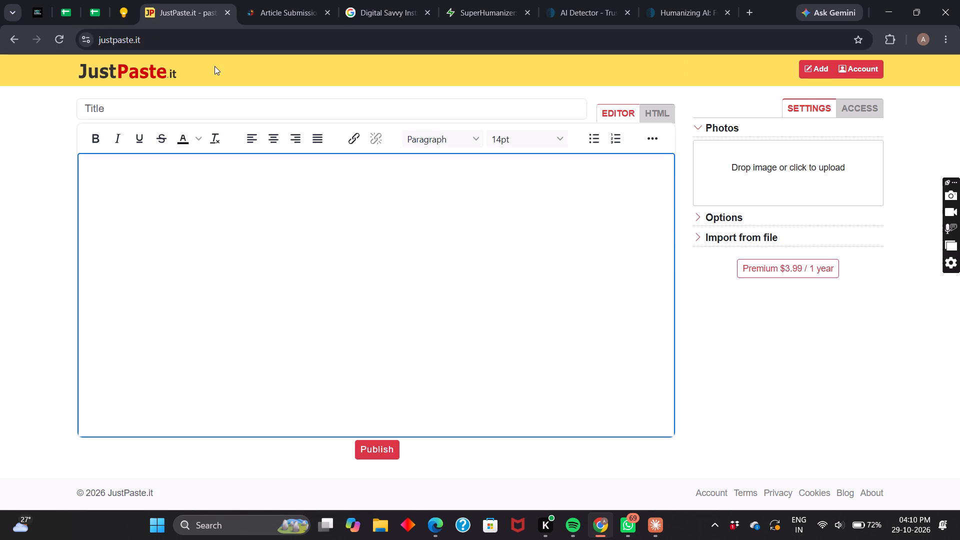
Title the new paste "My Digital Savvy - Digital Marketing Company", copied from the Google Keep note.
triple_click(142, 101)
left_click(115, 12)
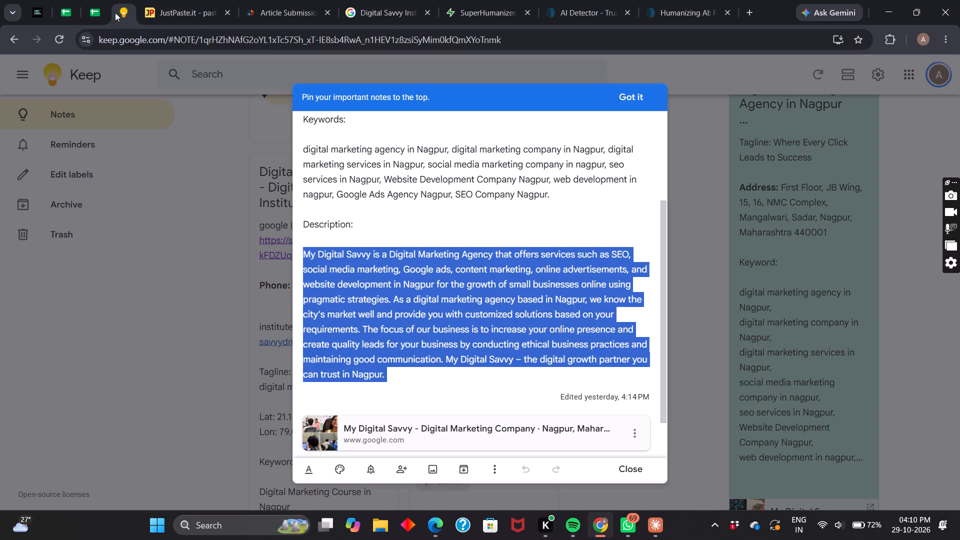
scroll(391, 161, "up", 7)
triple_click(352, 127)
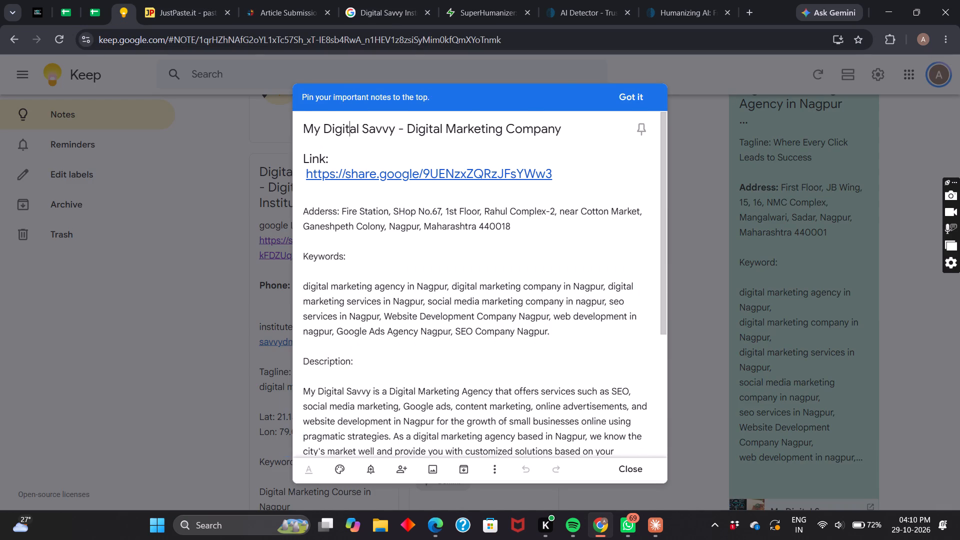
key("ctrl+c")
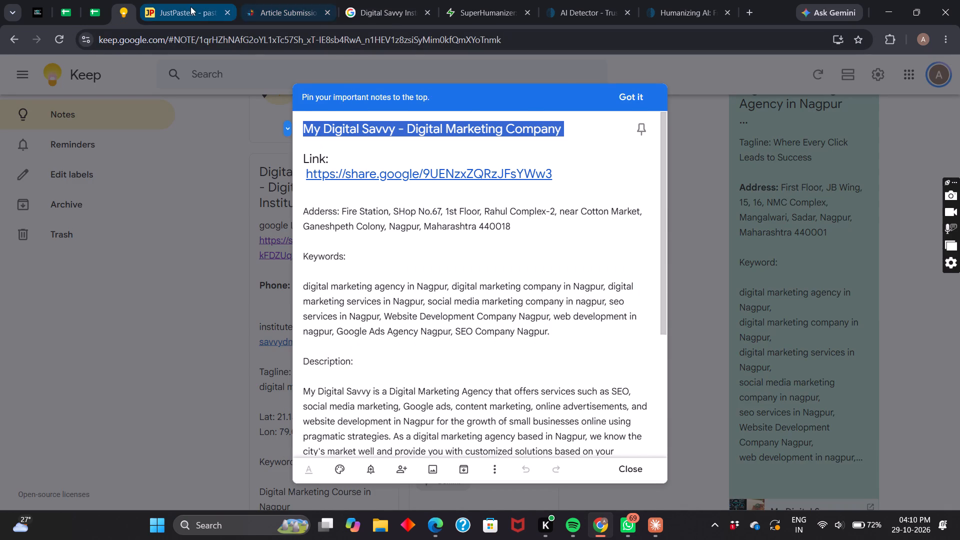
left_click_drag(190, 6, 209, 28)
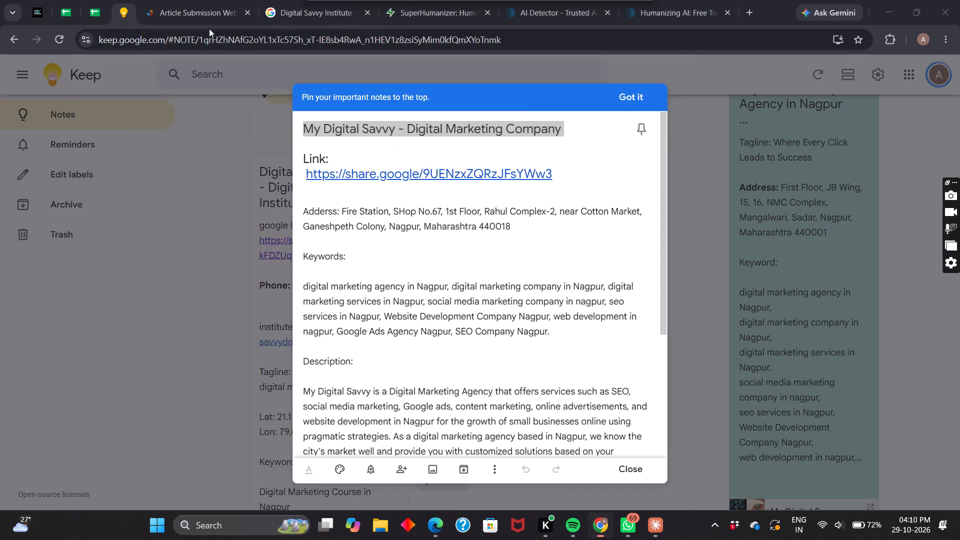
left_click_drag(209, 28, 195, 0)
left_click(178, 105)
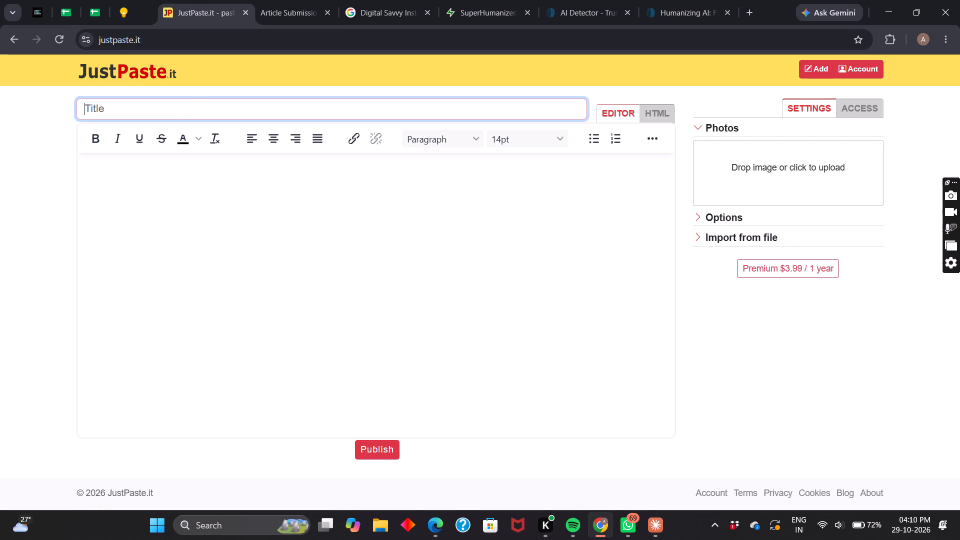
key("ctrl+v")
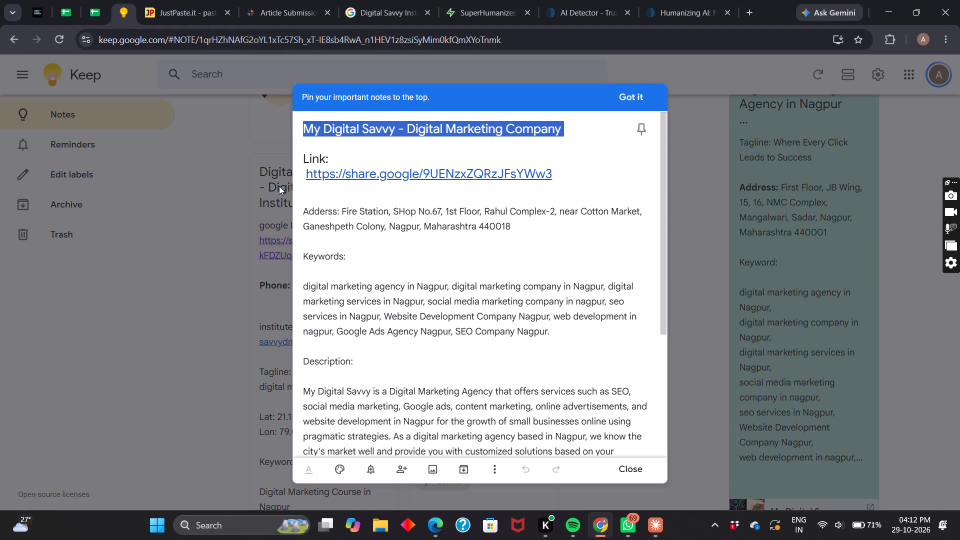
triple_click(330, 168)
key("ctrl+c")
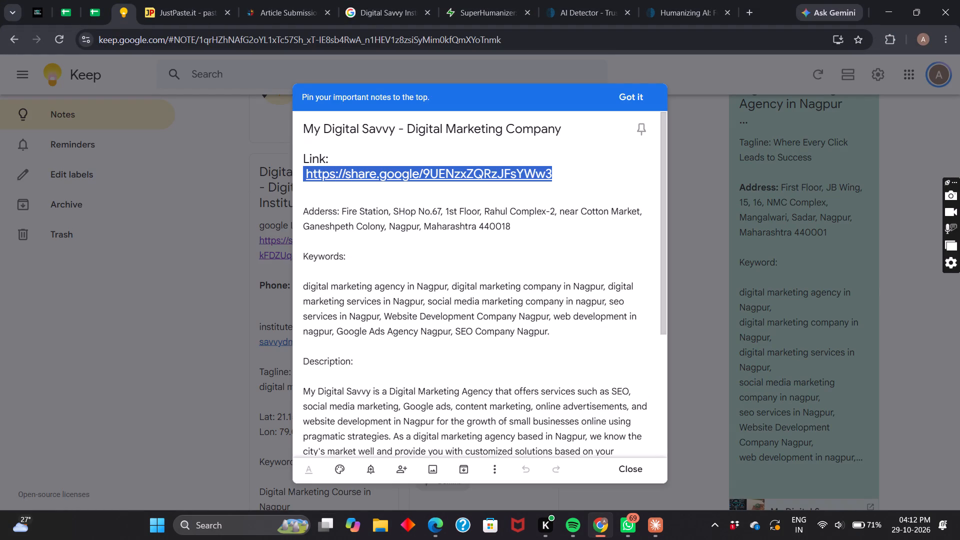
left_click_drag(186, 0, 395, 239)
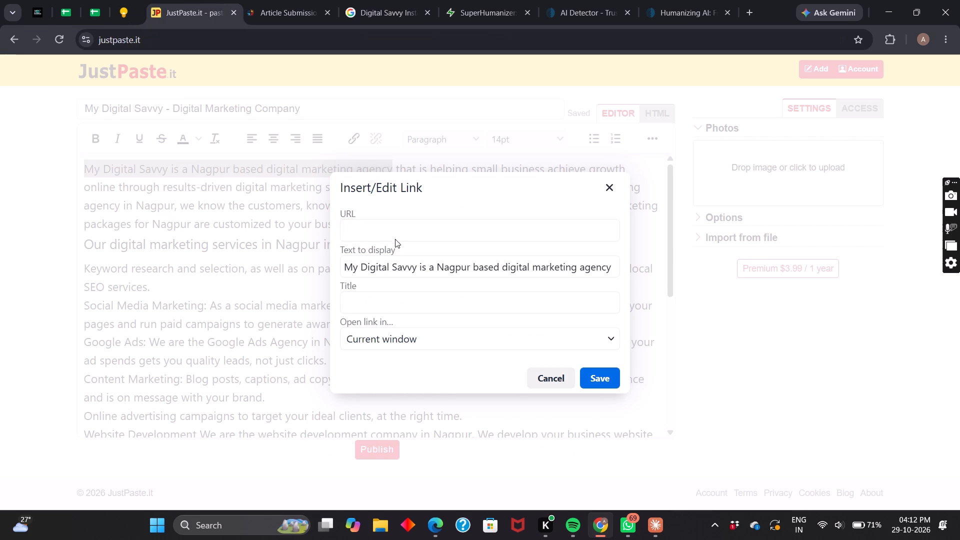
left_click_drag(395, 239, 371, 227)
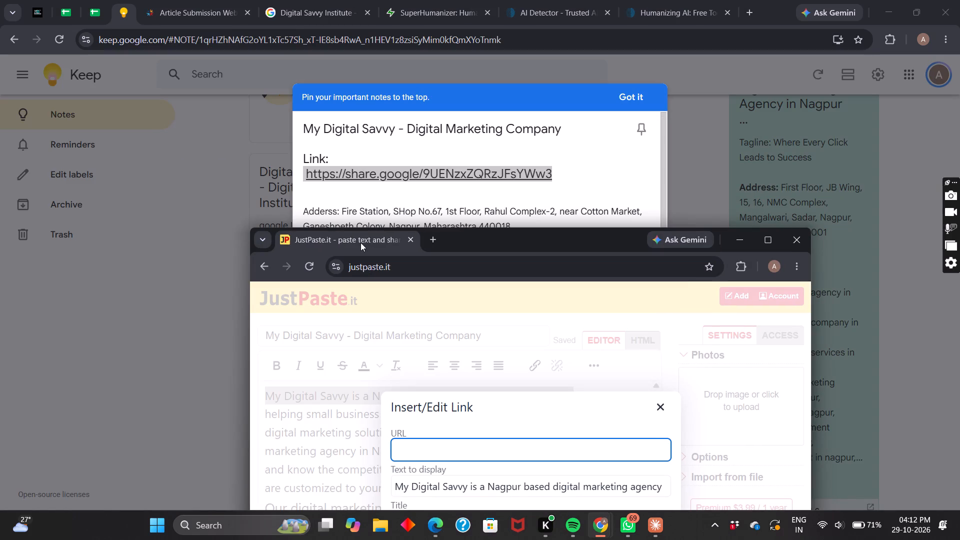
left_click_drag(360, 242, 207, 8)
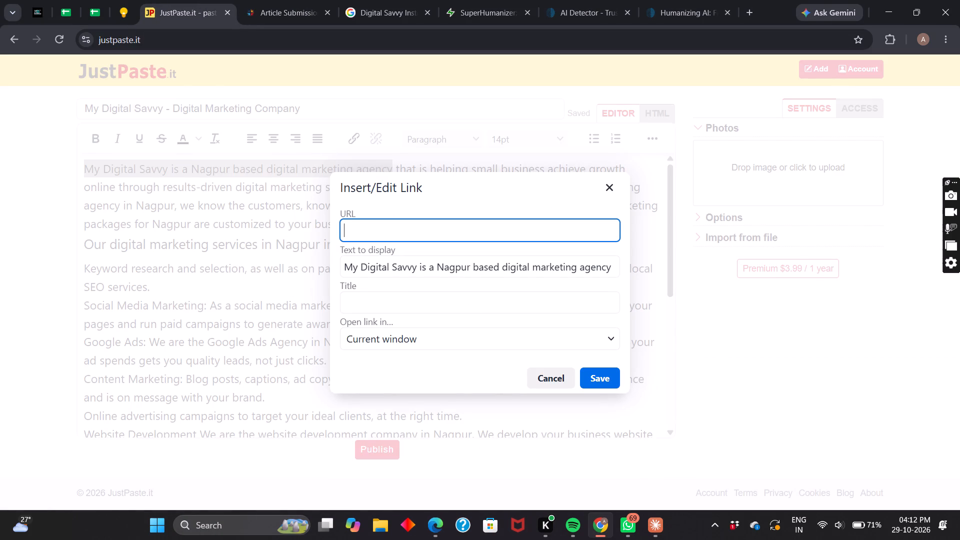
left_click(377, 227)
key("ctrl+v")
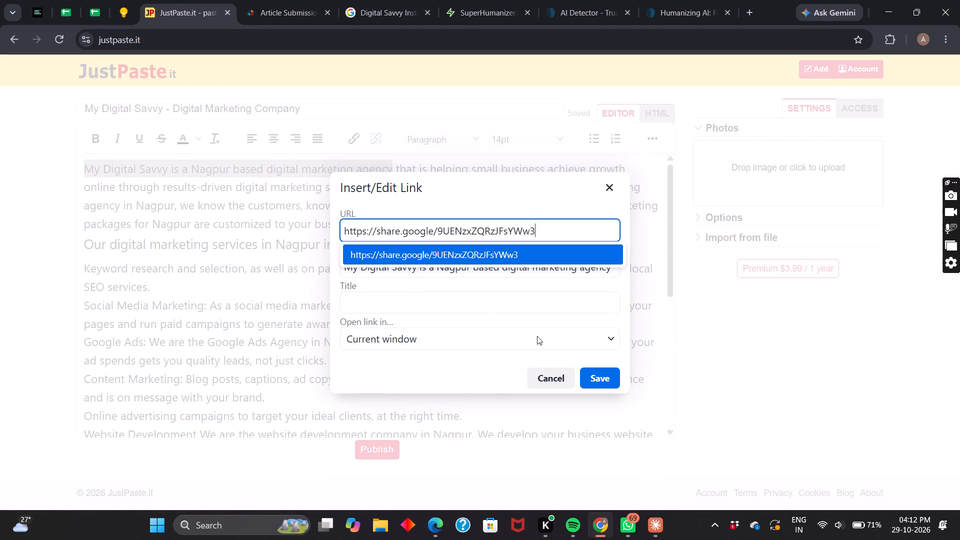
left_click(586, 378)
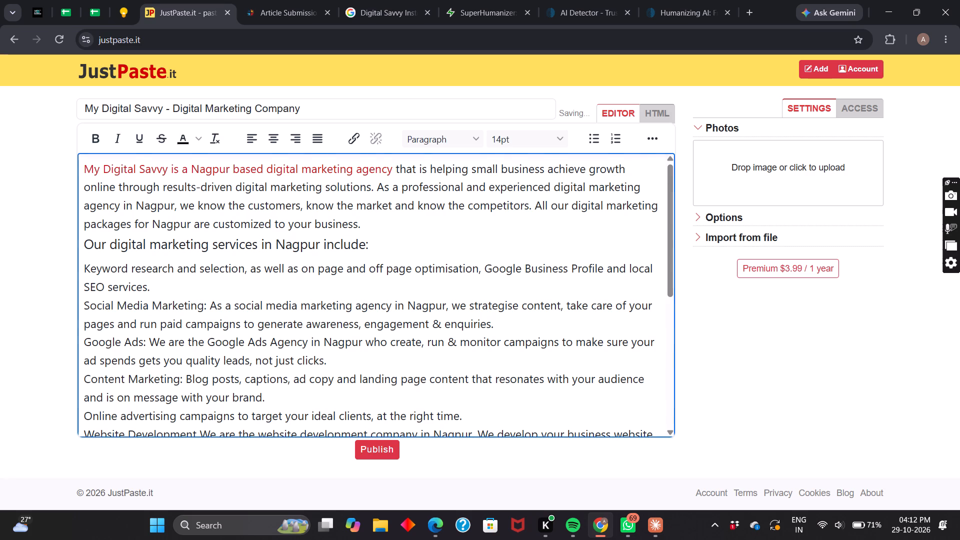
Publish the My Digital Savvy paste, completing the anti-robot test by selecting all the building images.
scroll(335, 314, "down", 7)
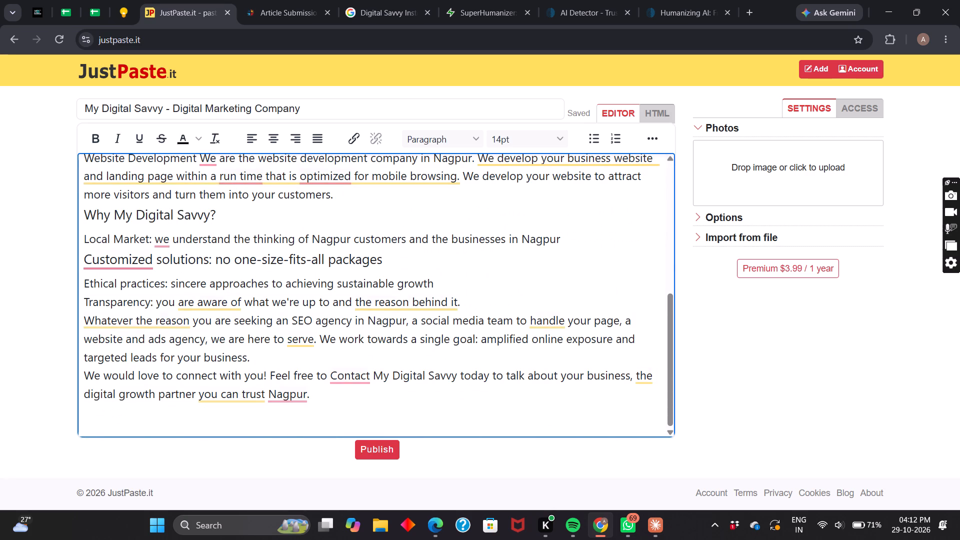
left_click(377, 447)
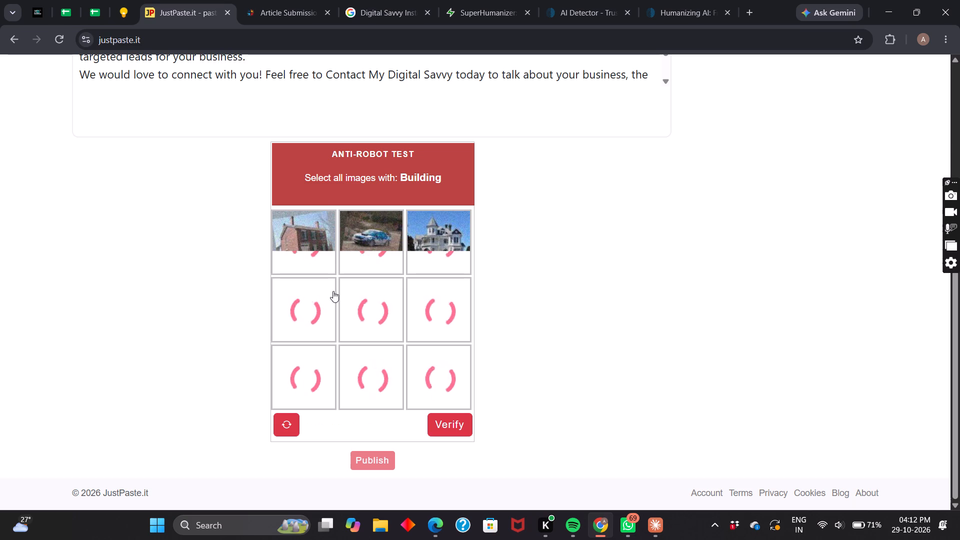
left_click(306, 222)
left_click(292, 280)
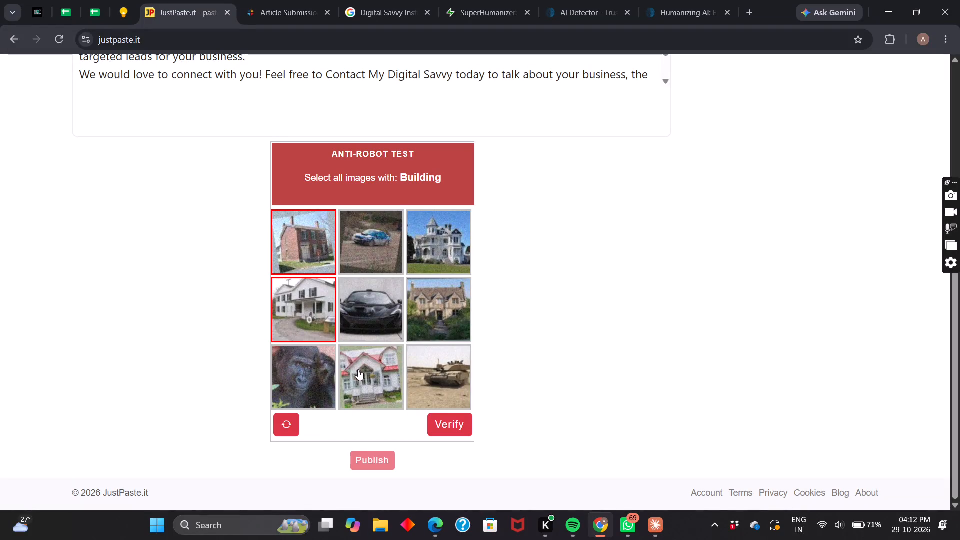
left_click(358, 369)
left_click(431, 323)
left_click(434, 232)
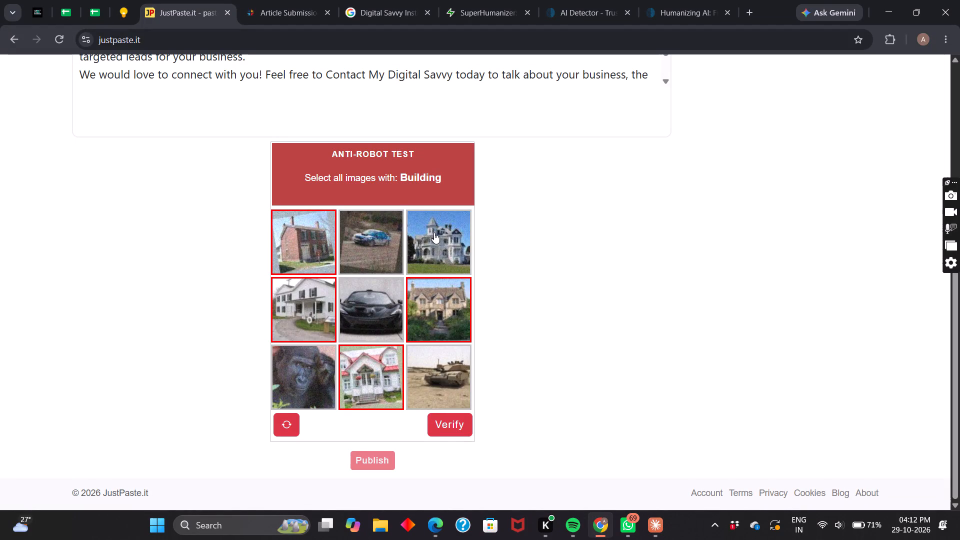
left_click(441, 423)
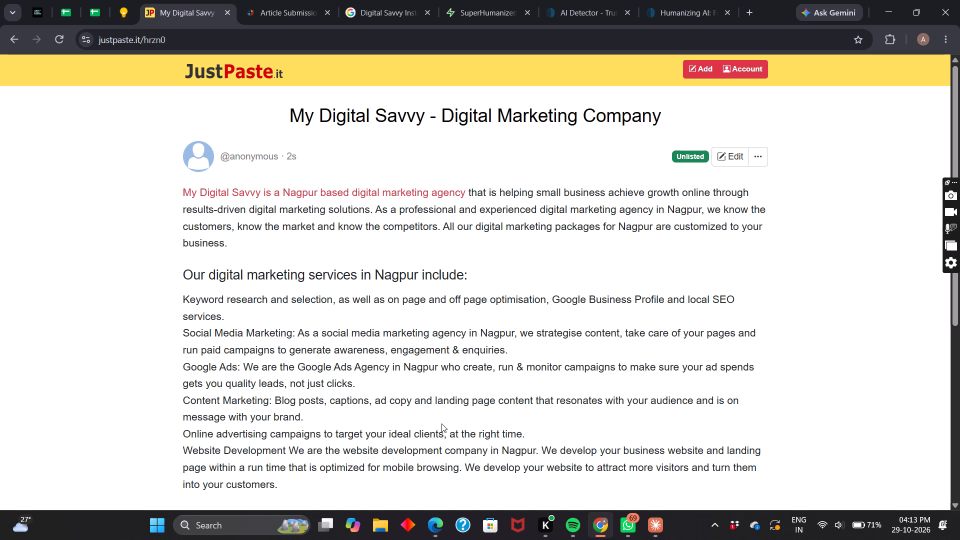
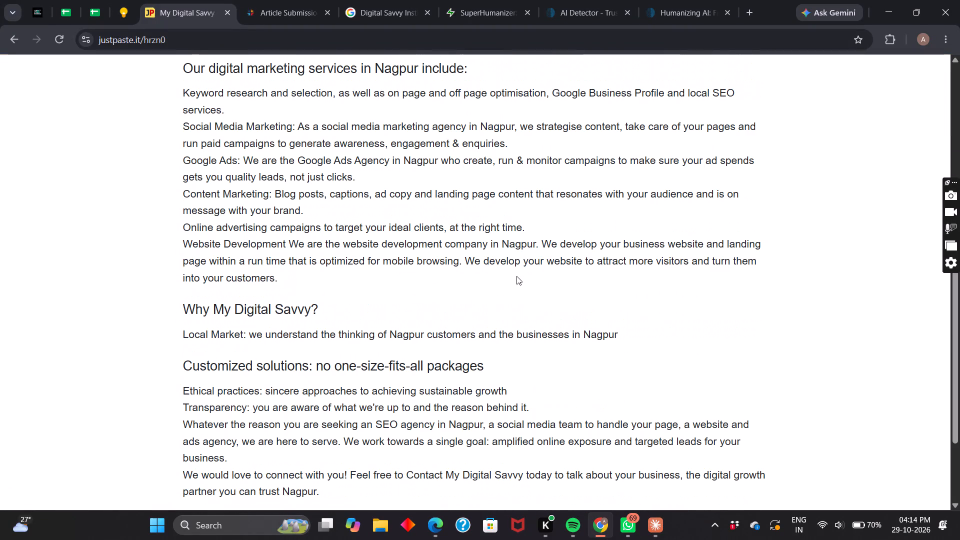
scroll(516, 276, "up", 10)
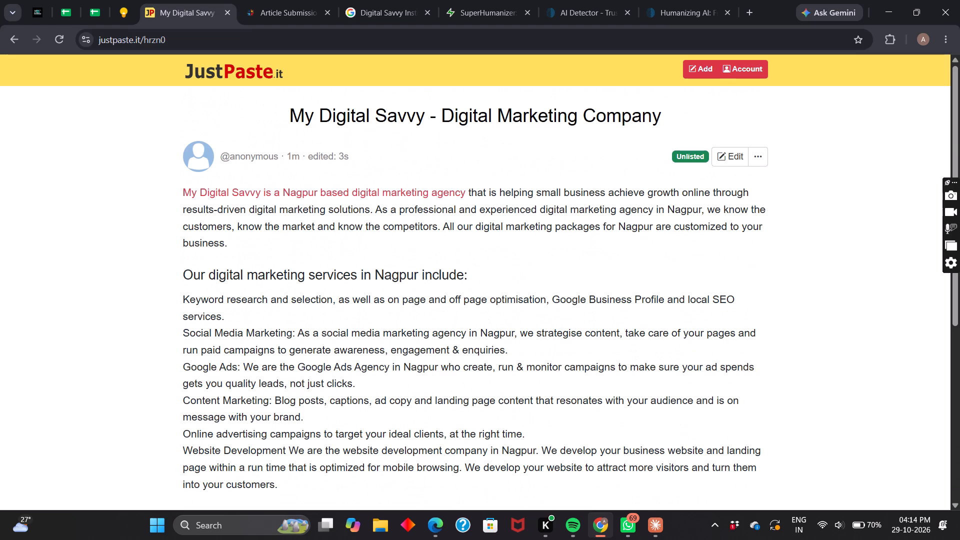
Copy the published paste's web address and log it in row 14 of the MDS Ganesh peth column in the new backlink sheet.
double_click(171, 39)
triple_click(171, 39)
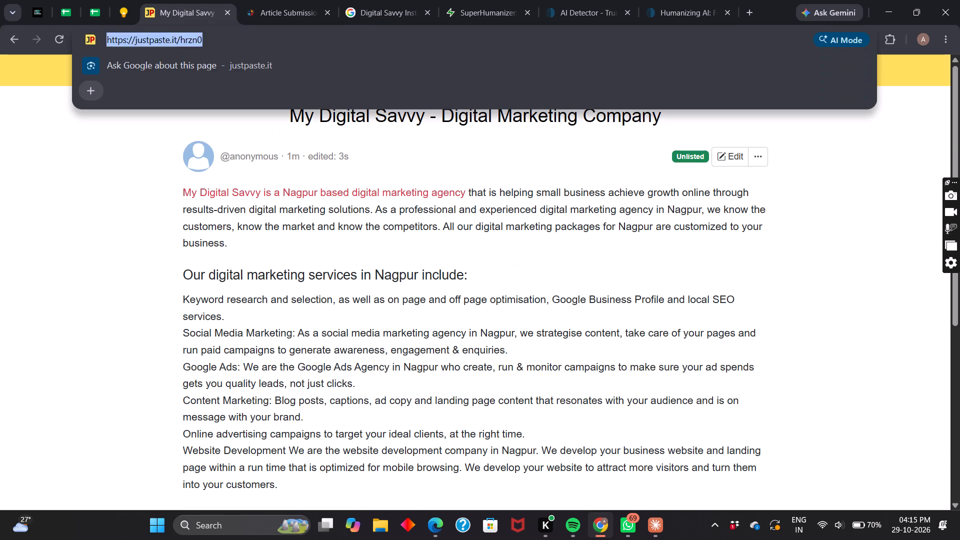
left_click(171, 39)
double_click(171, 39)
left_click(171, 39)
key("ctrl+c")
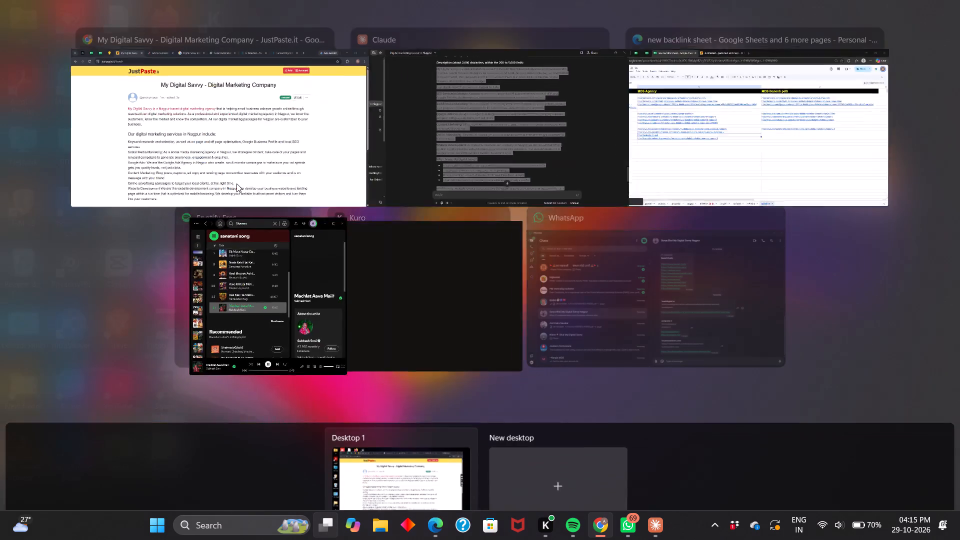
left_click(714, 149)
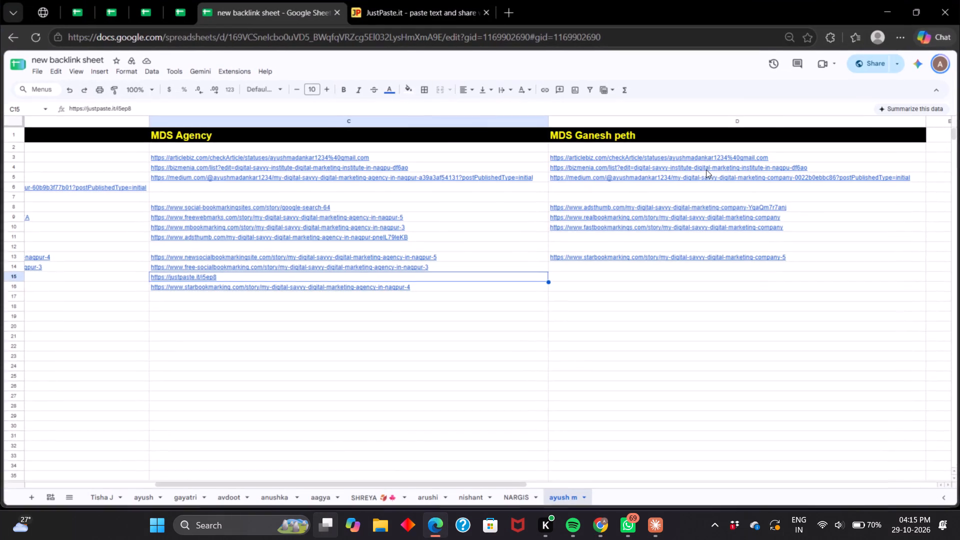
left_click(566, 268)
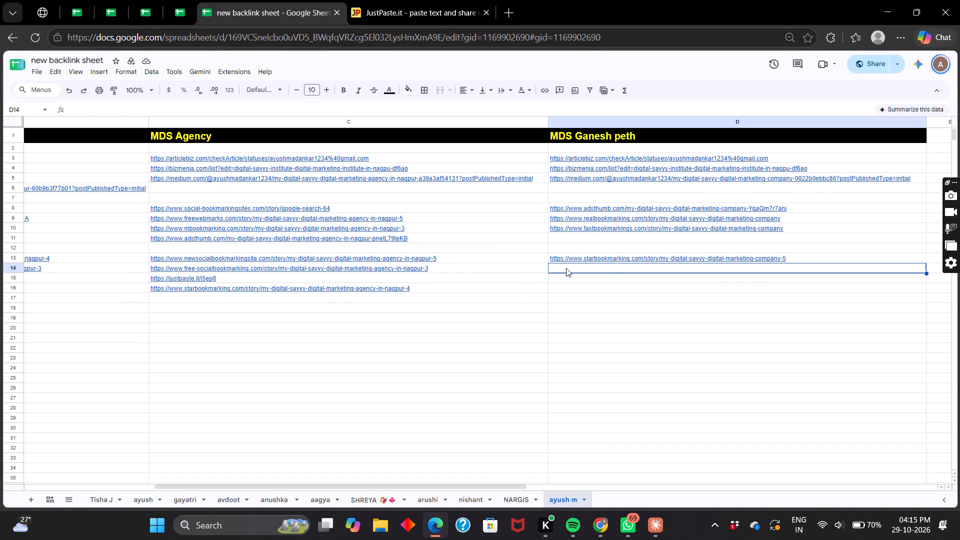
key("ctrl+v")
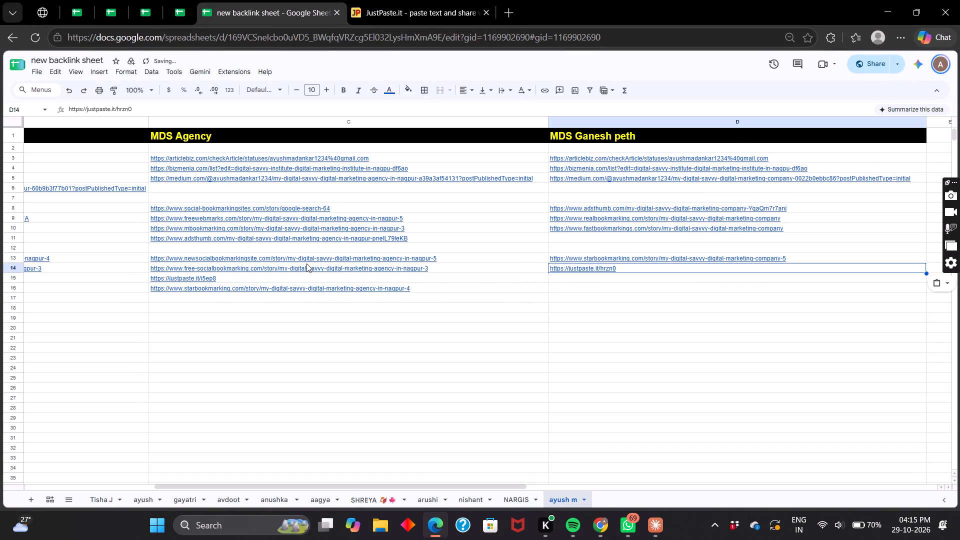
Copy the newsocialbookmarkingsite.com story link from the sheet's MDS Agency column and open it in Chrome in place of the paste page.
left_click(306, 263)
left_click(261, 276)
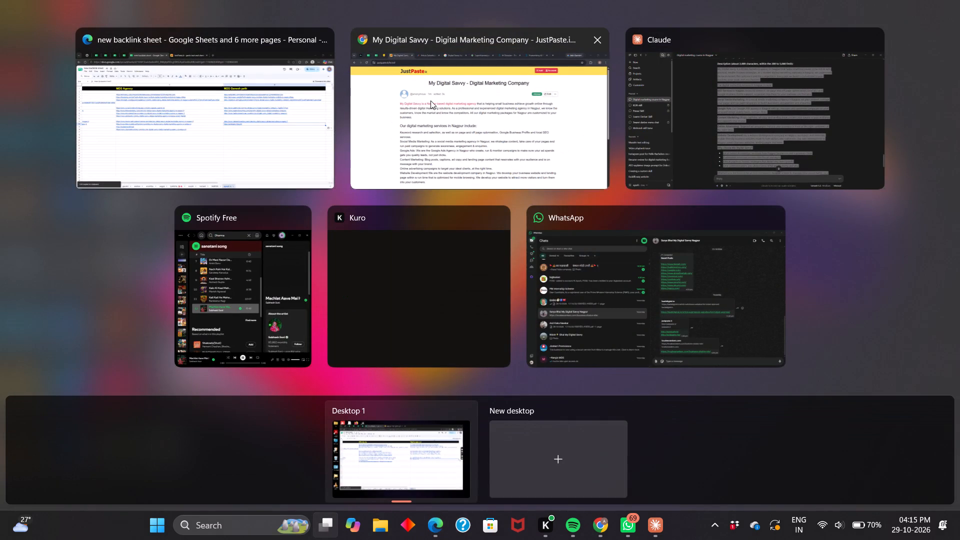
left_click(430, 100)
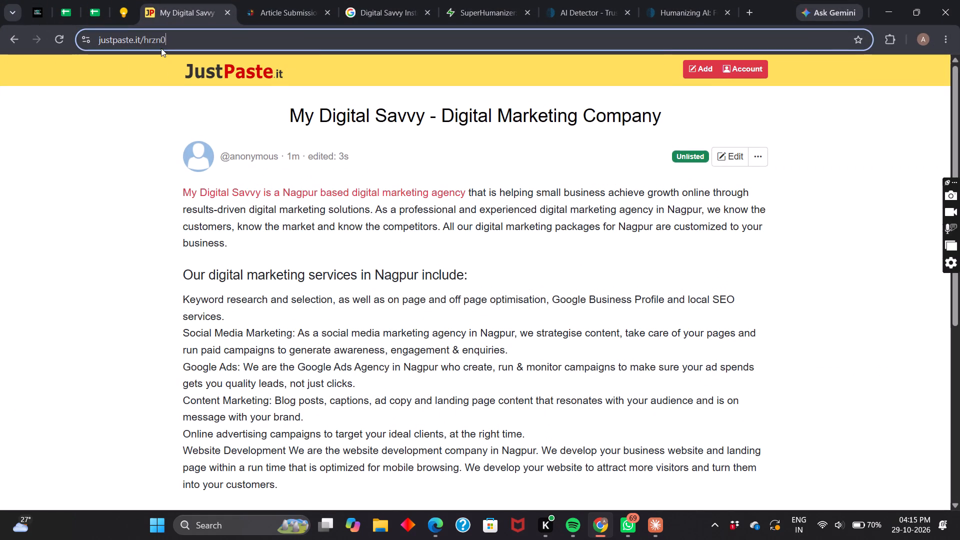
triple_click(161, 40)
left_click(161, 40)
left_click(161, 40)
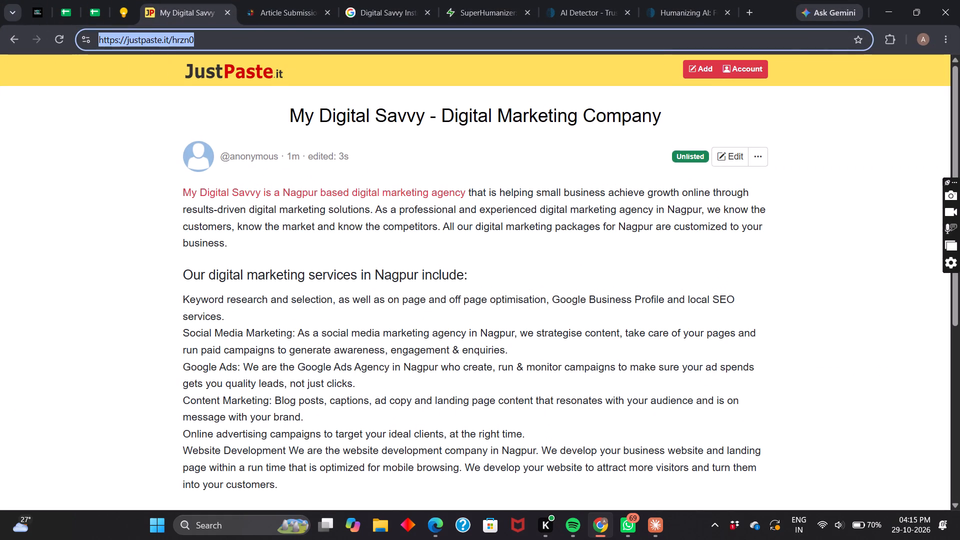
key("ctrl+v")
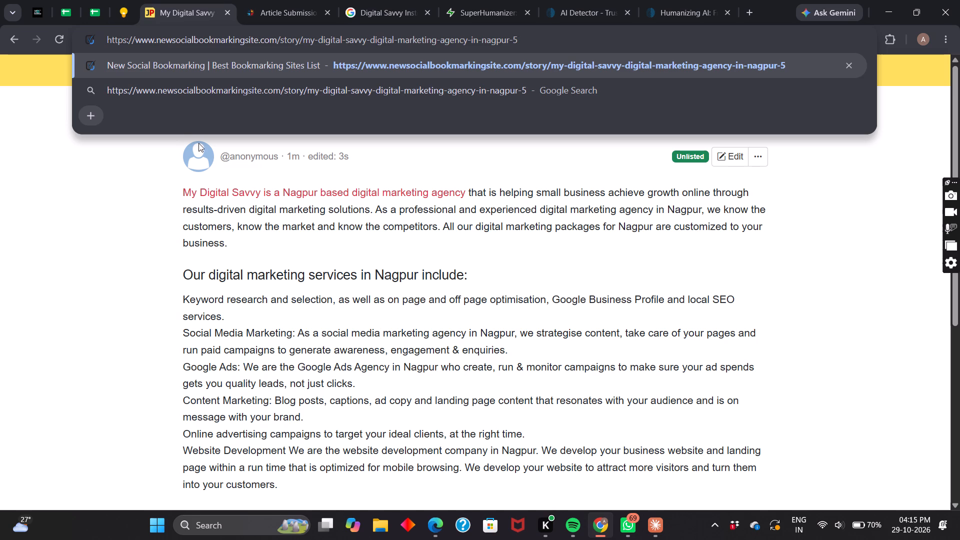
key("Return")
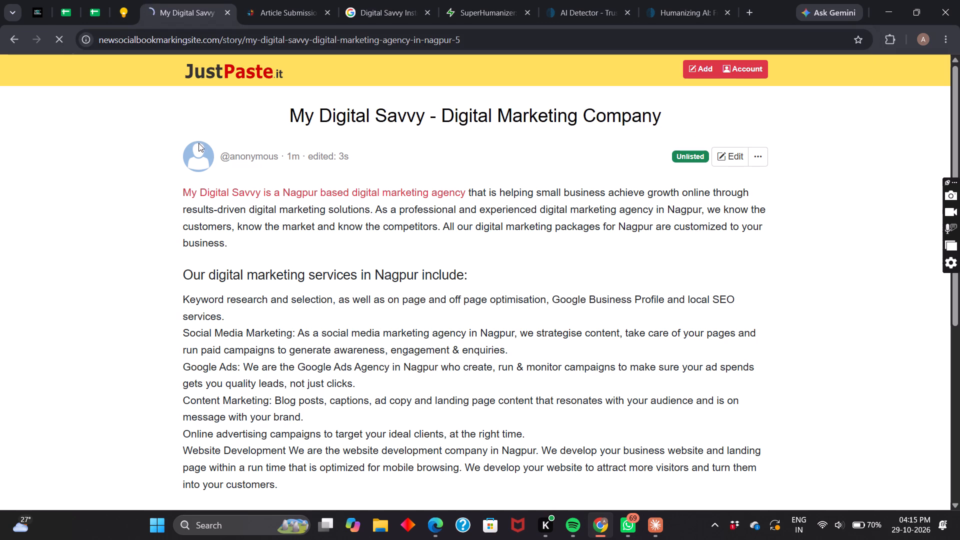
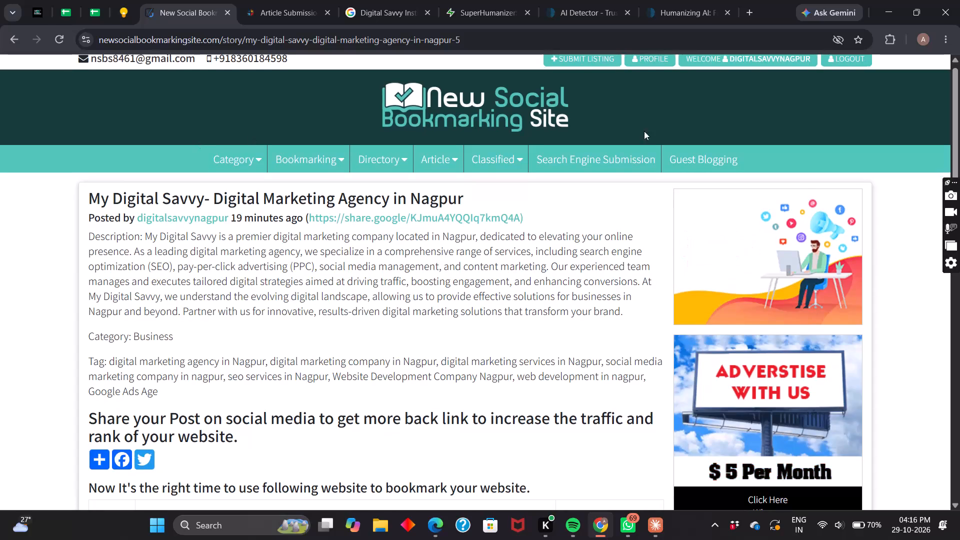
scroll(718, 134, "up", 2)
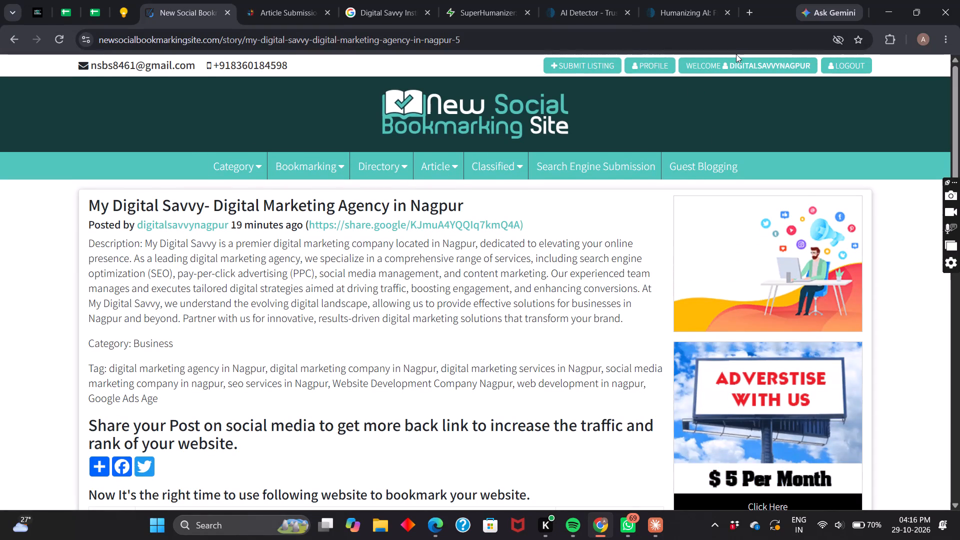
left_click(595, 62)
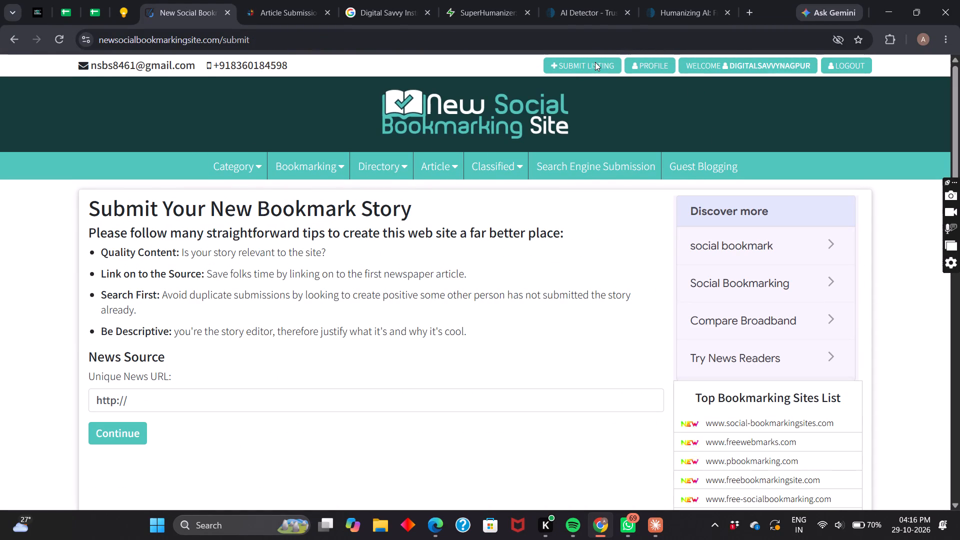
triple_click(124, 405)
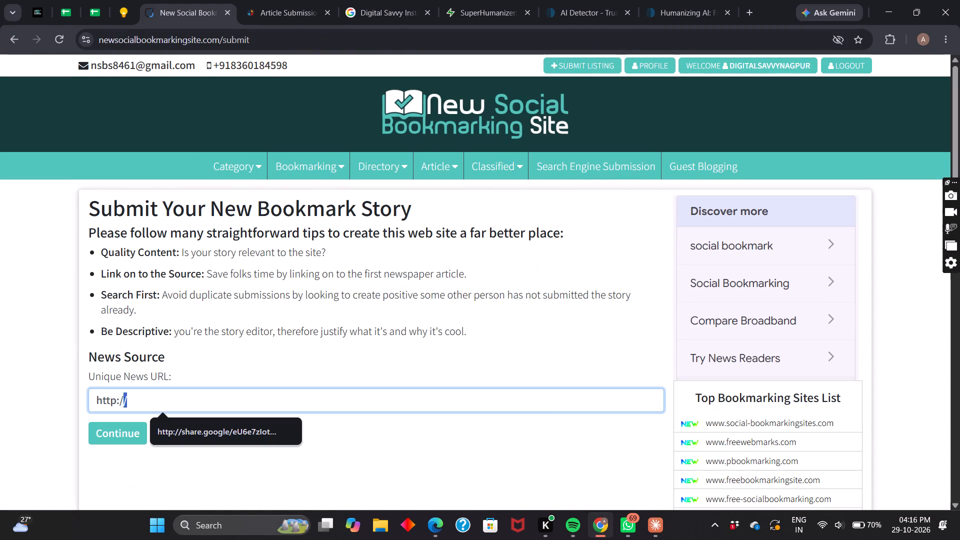
key("BackSpace")
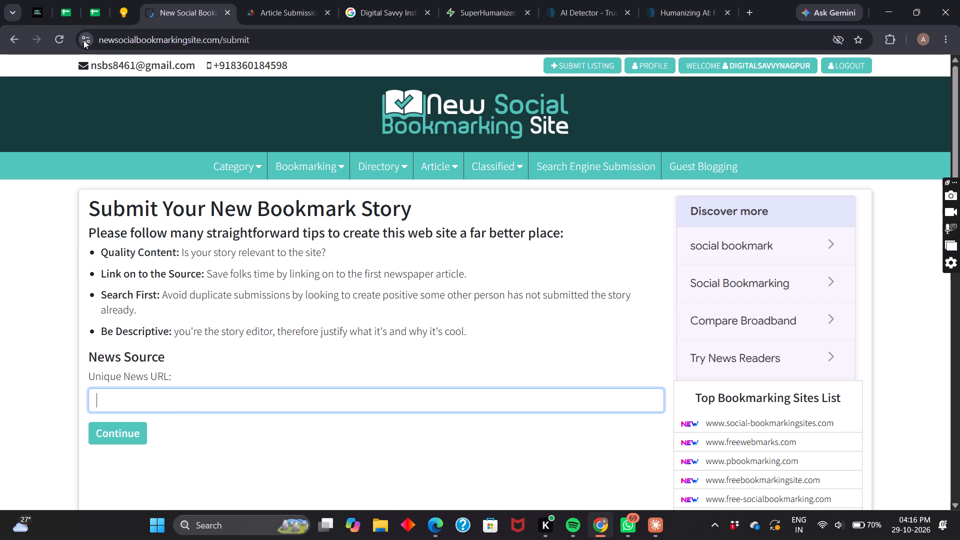
left_click(116, 11)
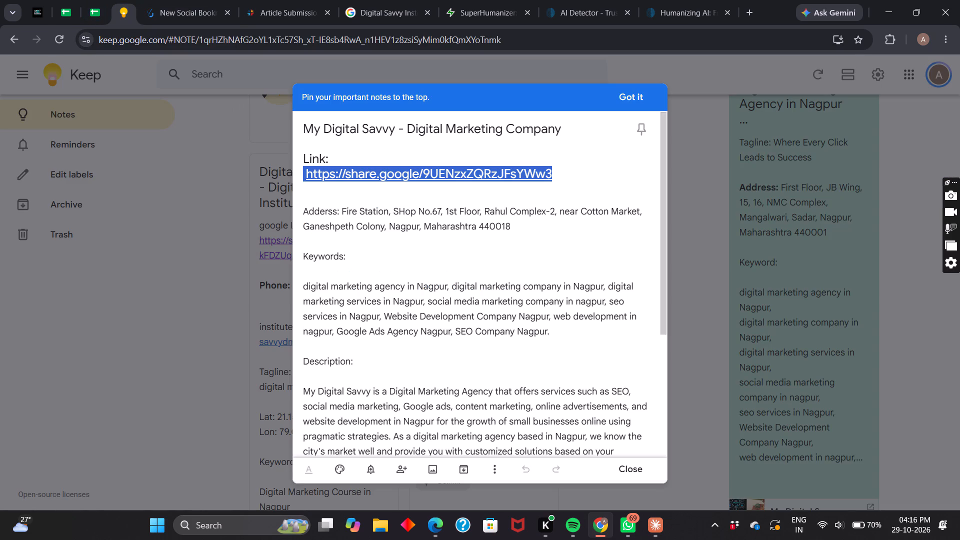
key("ctrl+c")
left_click(151, 8)
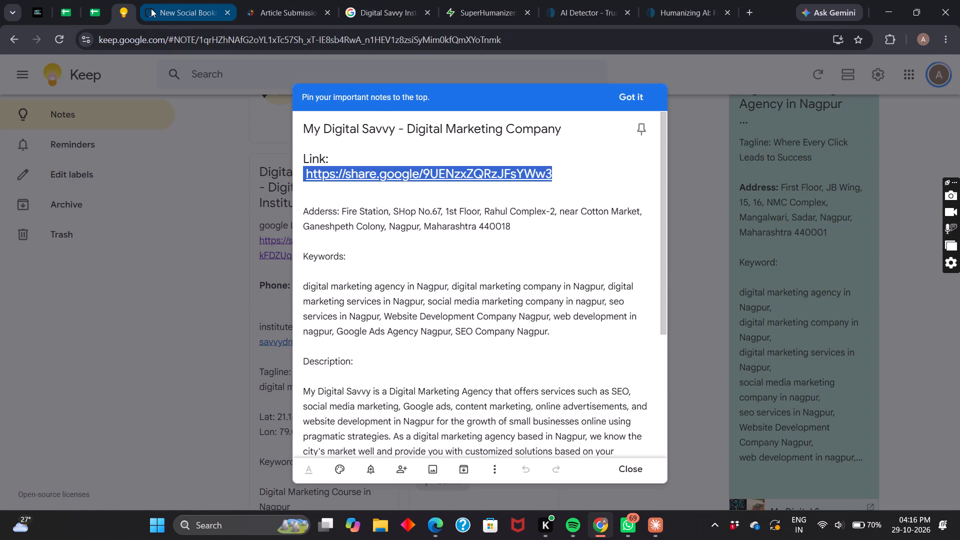
left_click(123, 391)
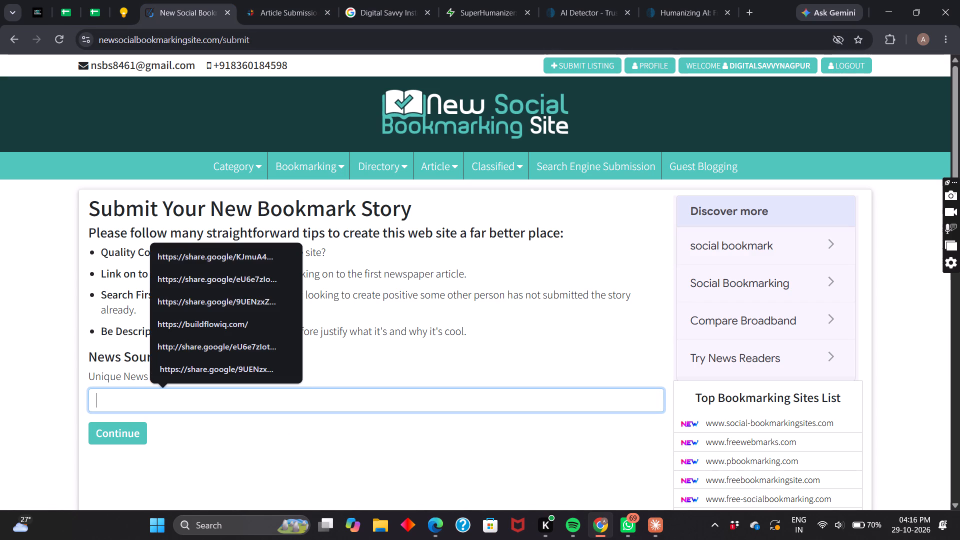
key("ctrl+v")
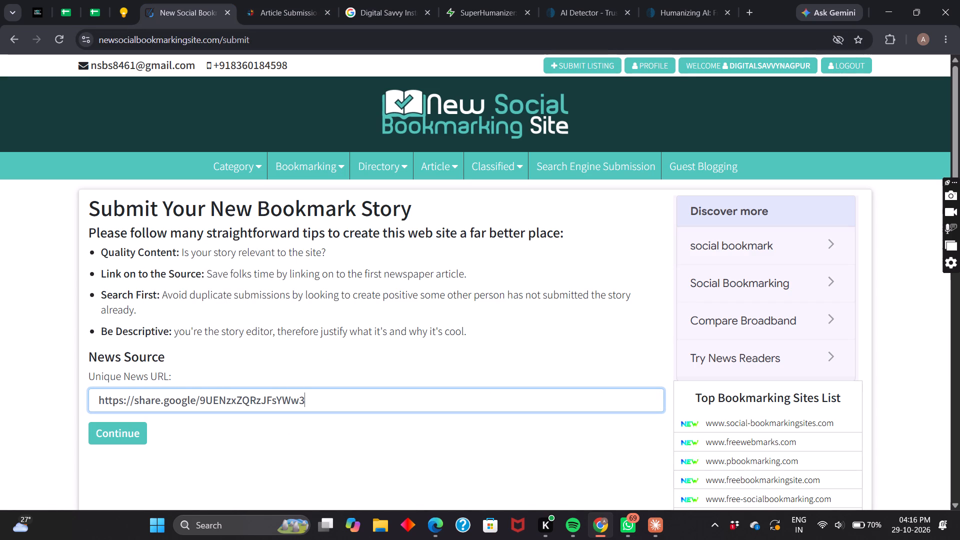
left_click(109, 430)
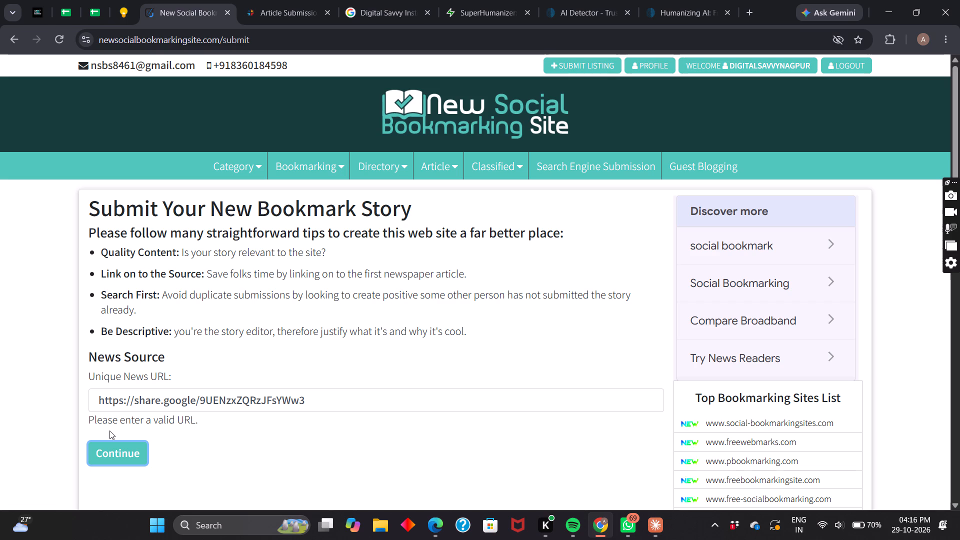
left_click(109, 442)
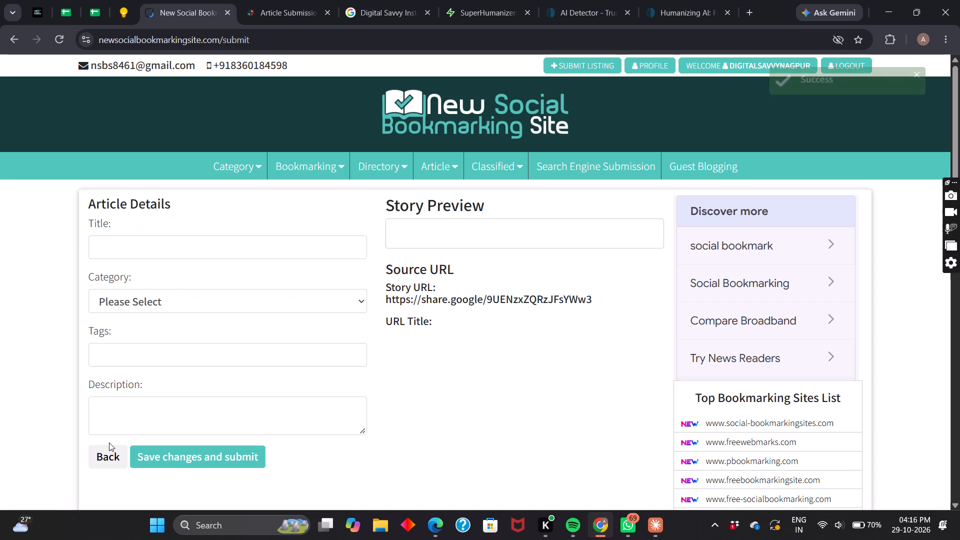
Fill the article details with title My Digital Savvy - Digital Marketing Company, category Business, and the saved tags beginning with digital marketing agency in Nagpur.
left_click(168, 253)
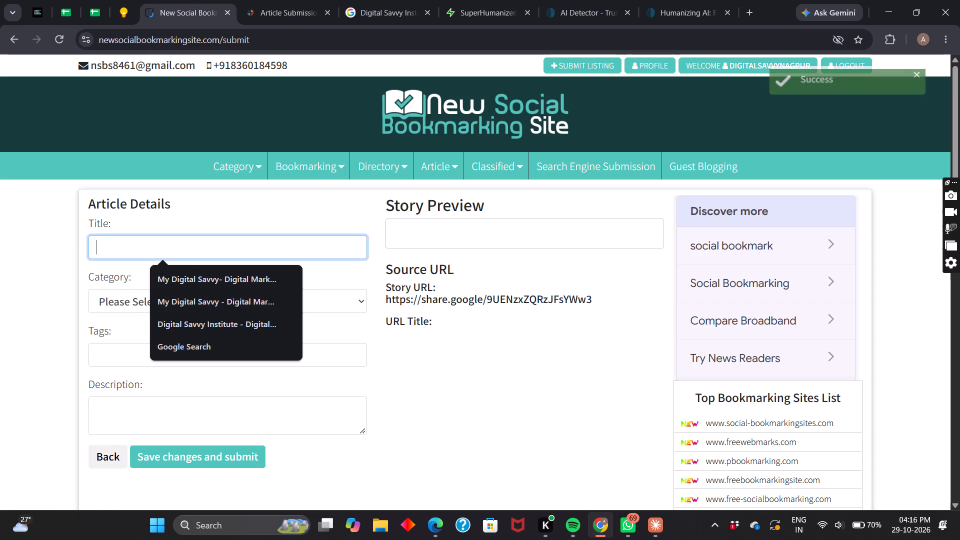
left_click(234, 299)
left_click(174, 298)
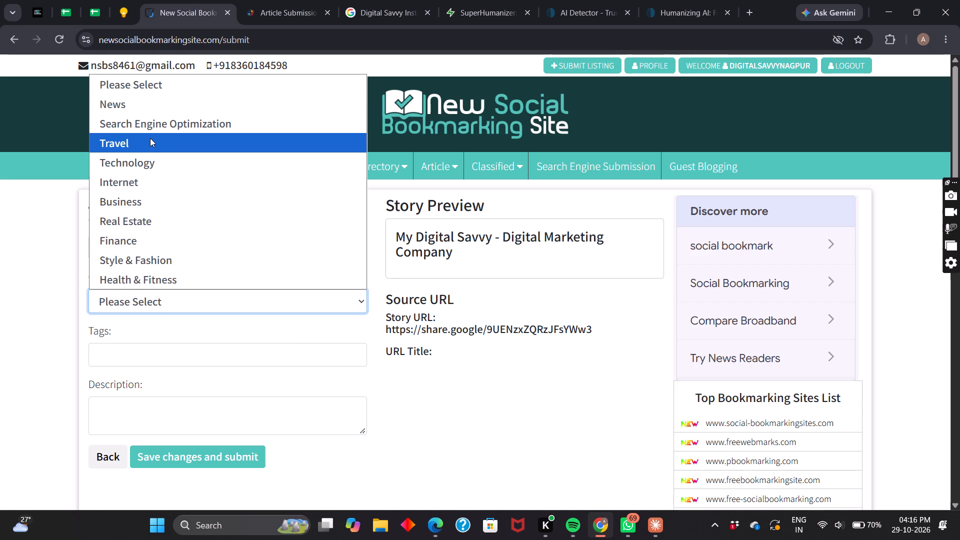
left_click(129, 202)
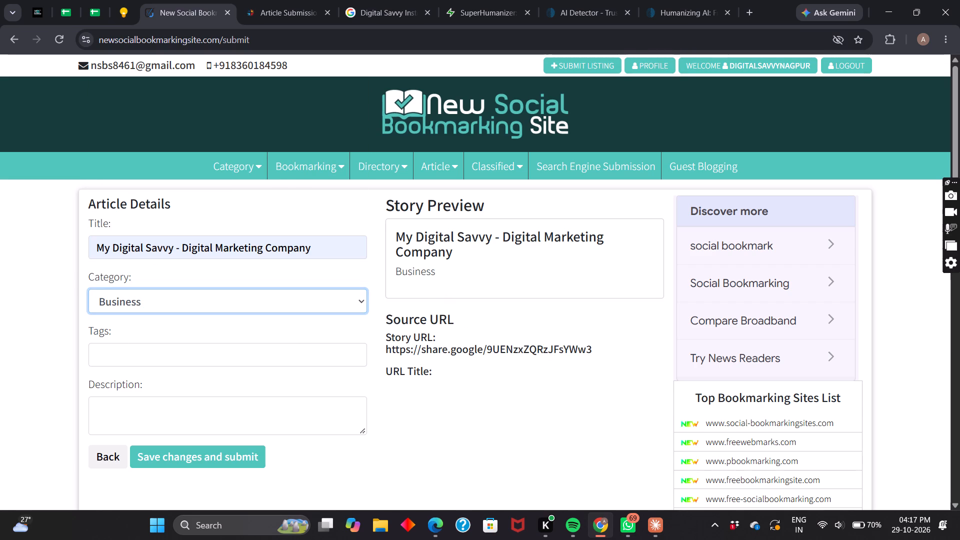
left_click(119, 362)
left_click(229, 381)
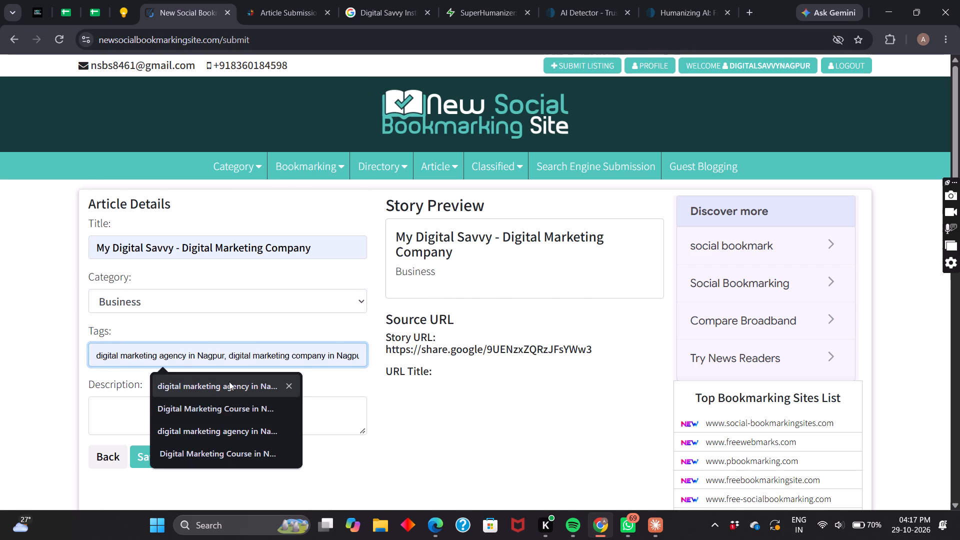
Copy the full description paragraph from the company's Keep note into the story's description.
left_click_drag(190, 395, 190, 408)
left_click(190, 408)
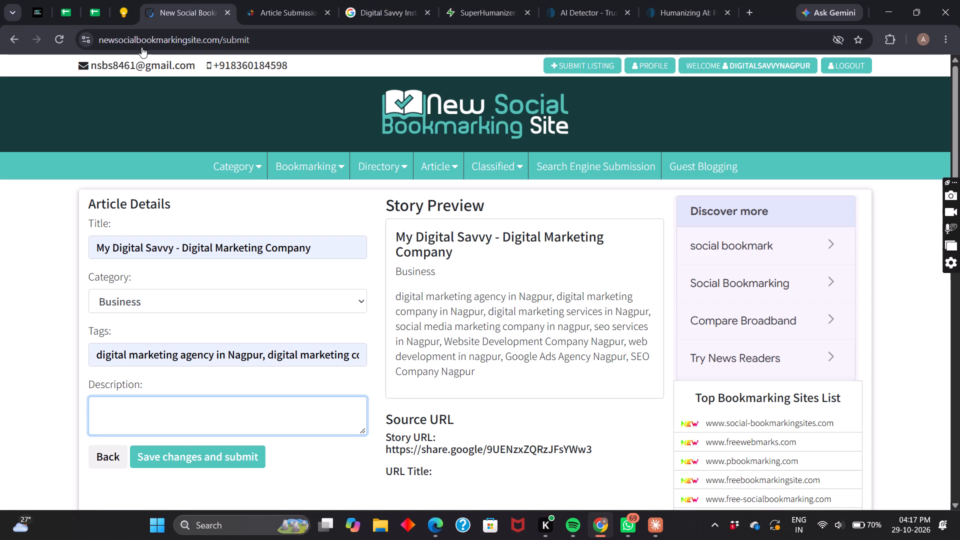
left_click(125, 4)
scroll(405, 358, "down", 2)
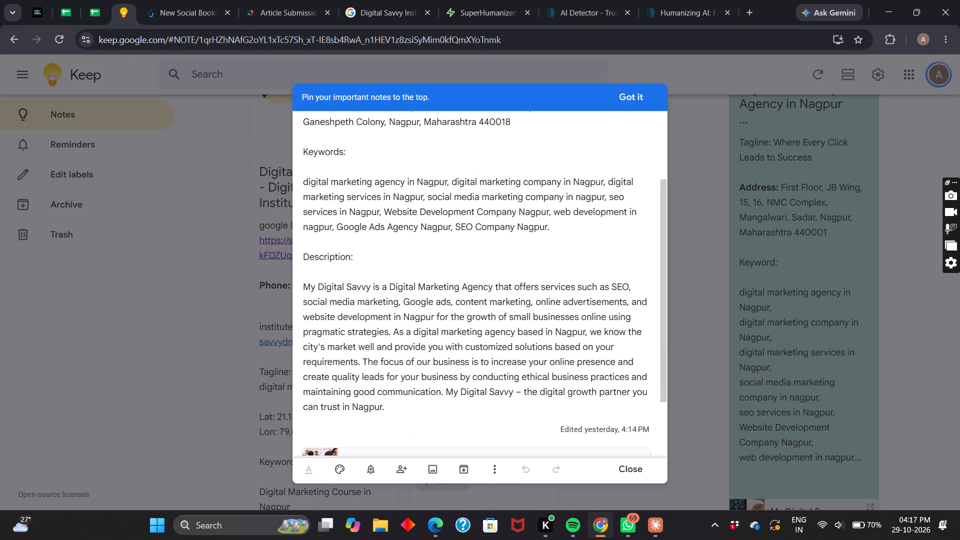
left_click_drag(302, 289, 388, 411)
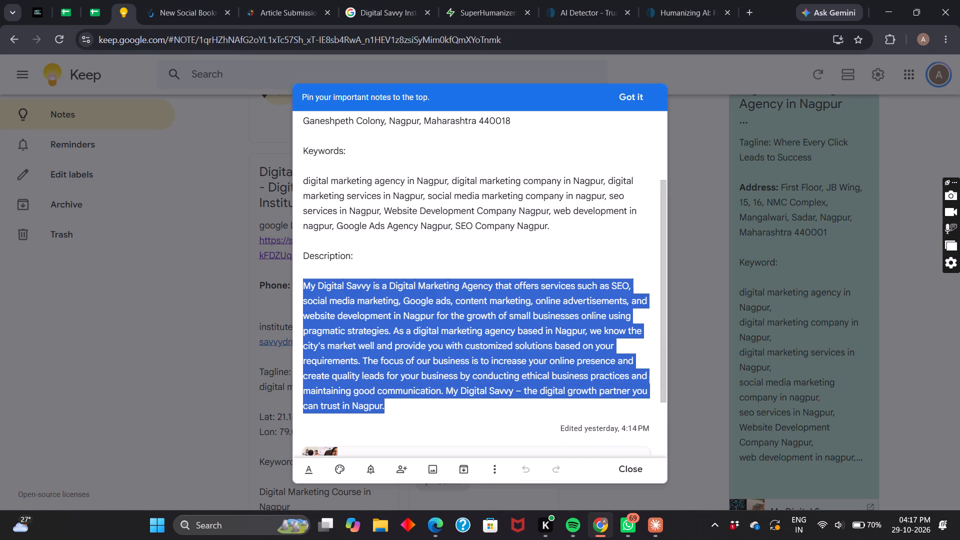
key("ctrl+c")
left_click(188, 10)
left_click(183, 417)
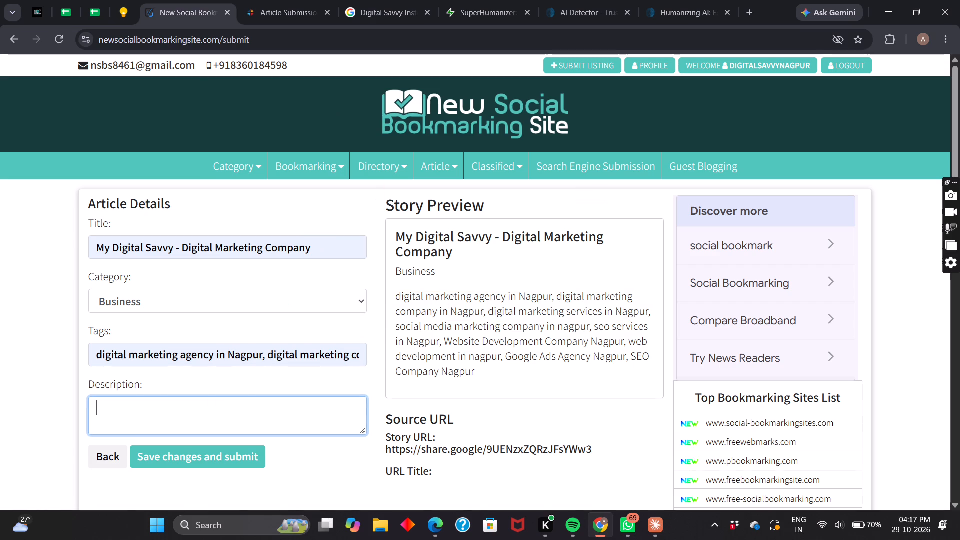
key("ctrl+v")
Save the article details and submit the My Digital Savvy - Digital Marketing Company story.
scroll(183, 417, "down", 3)
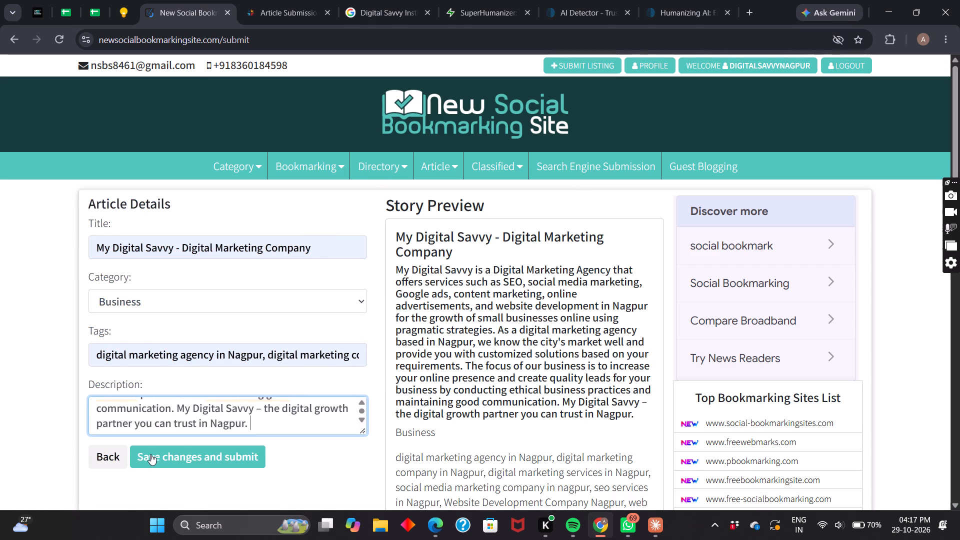
left_click(153, 454)
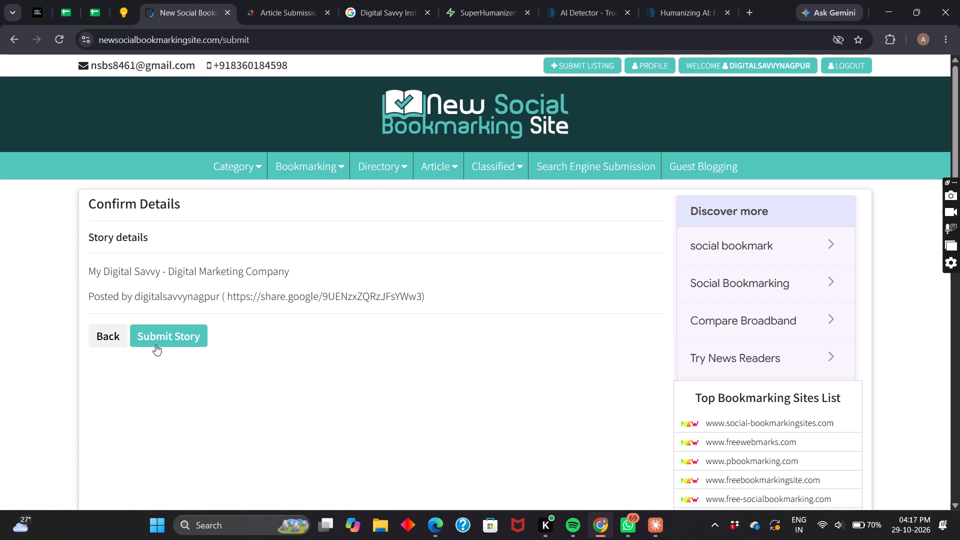
left_click(157, 340)
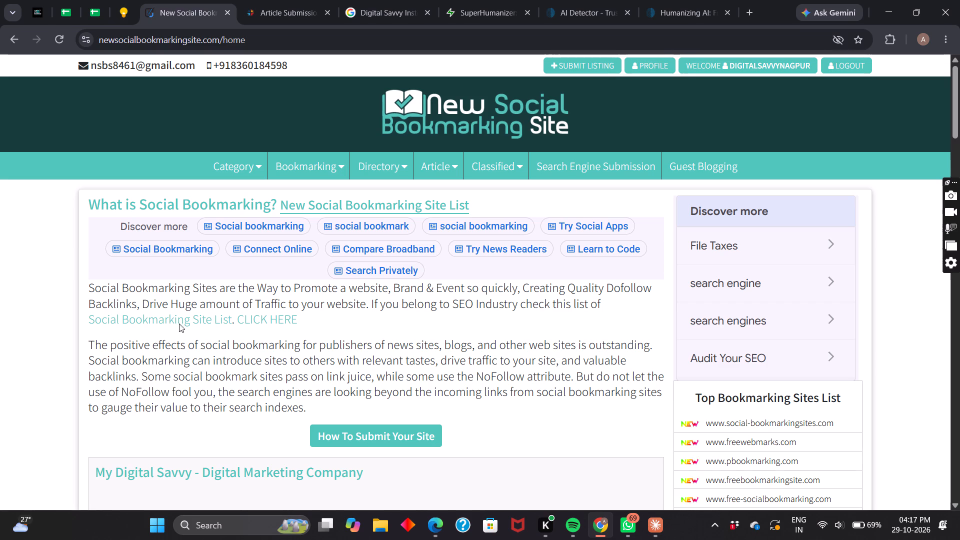
scroll(341, 441, "down", 2)
scroll(365, 387, "down", 1)
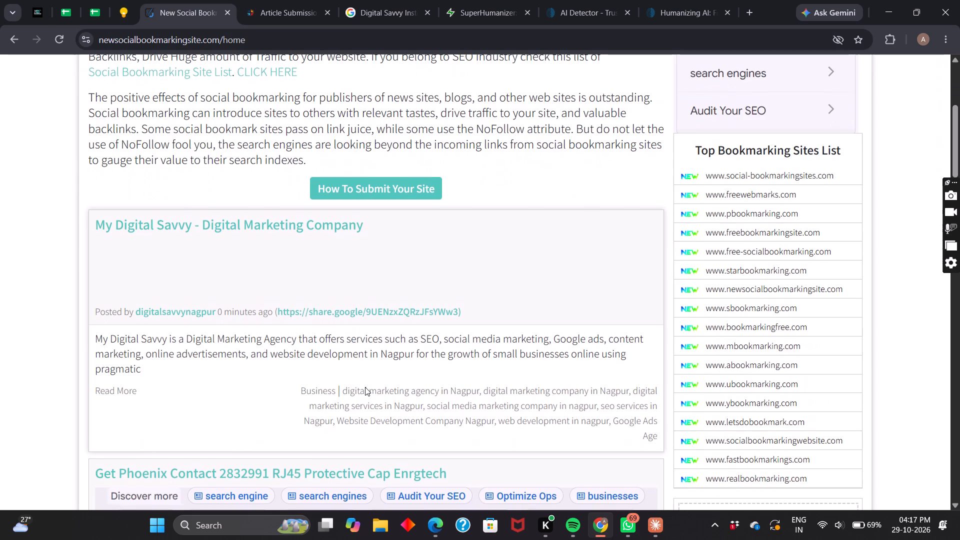
Open the submitted My Digital Savvy - Digital Marketing Company story and record its page link in cell D15 under MDS Ganesh peth in the backlink sheet.
scroll(365, 387, "down", 1)
left_click(271, 157)
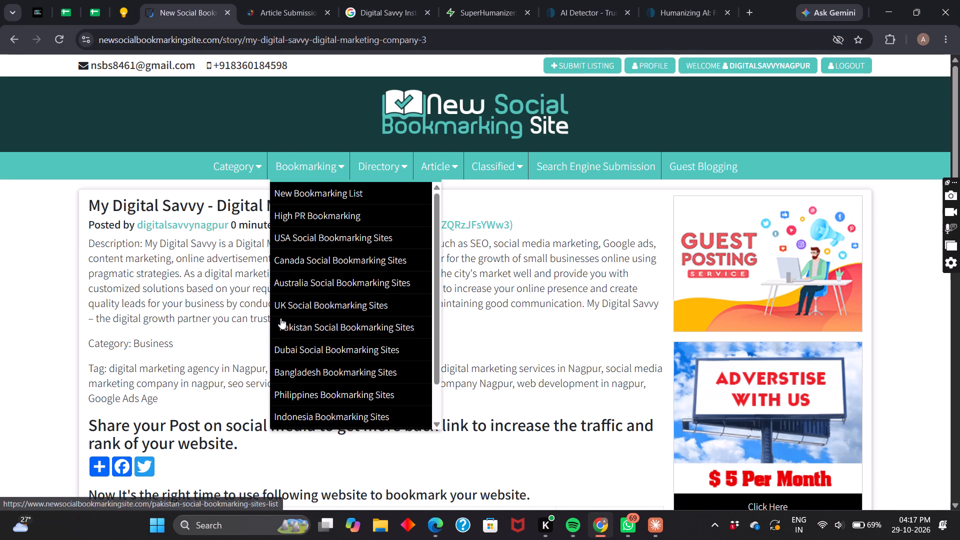
scroll(151, 285, "down", 1)
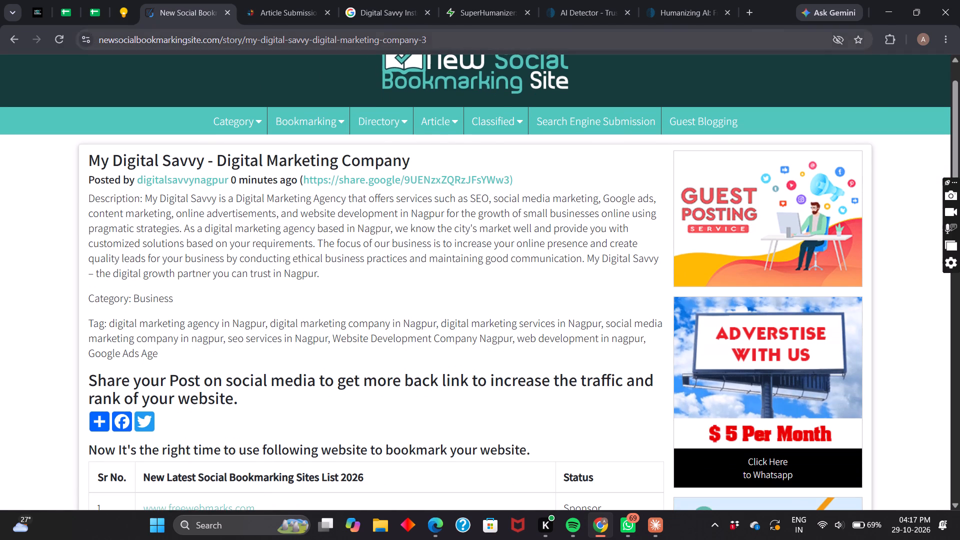
triple_click(362, 40)
key("ctrl+c")
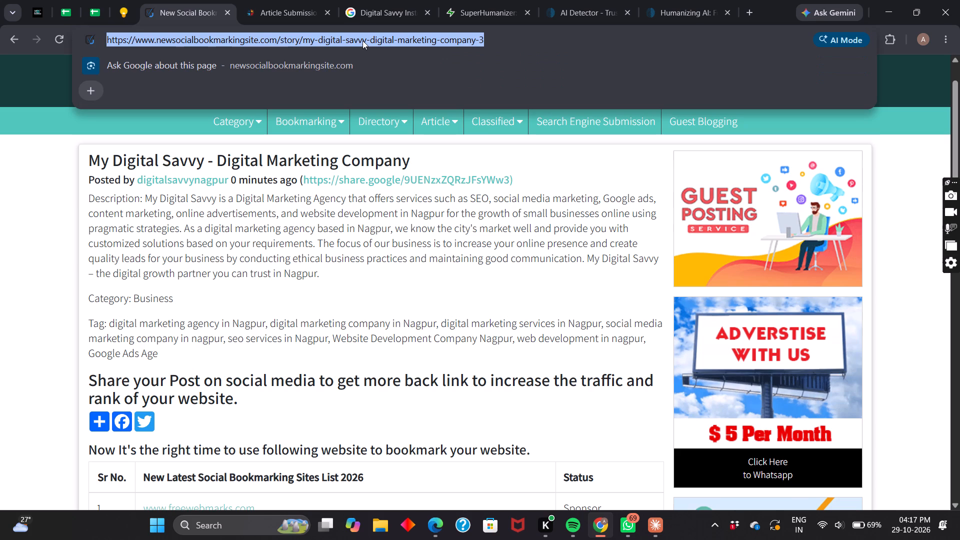
left_click(507, 122)
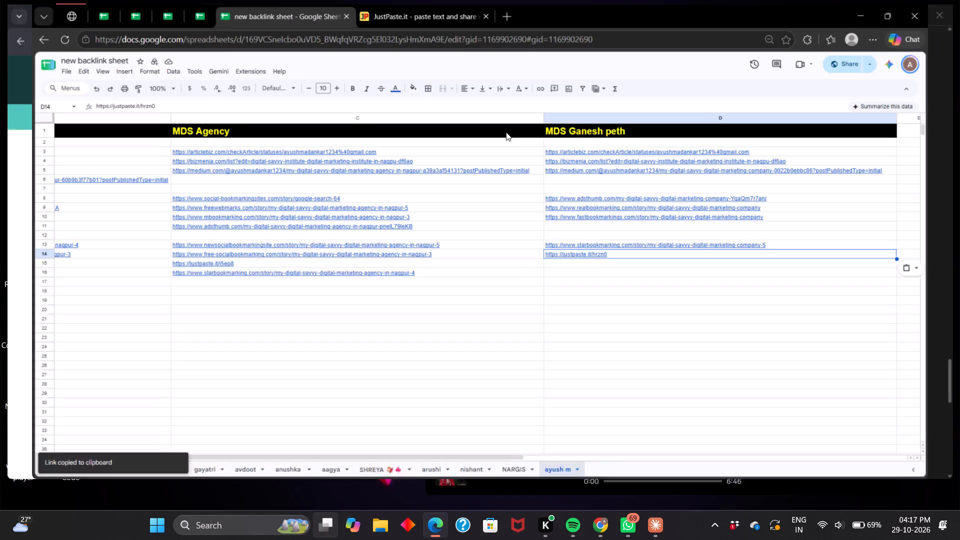
left_click(560, 277)
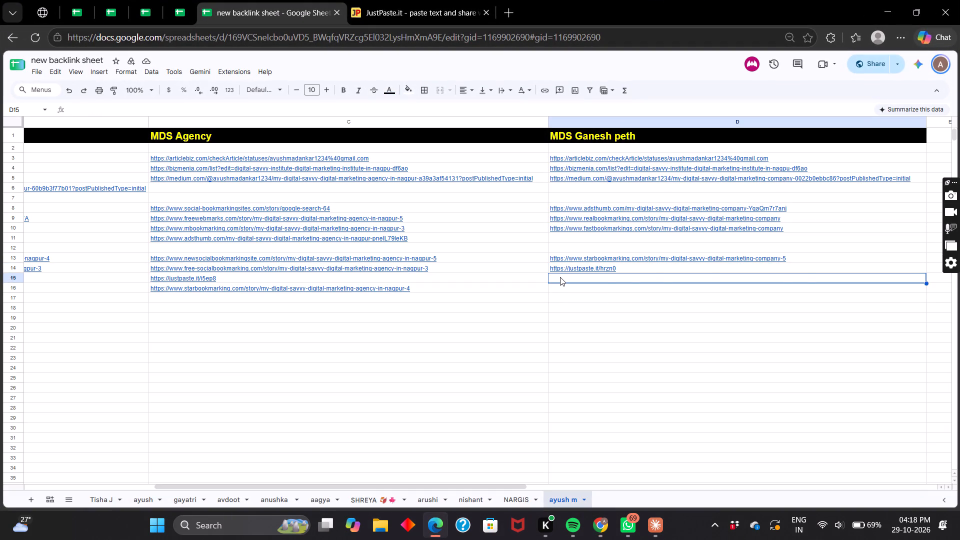
key("ctrl+v")
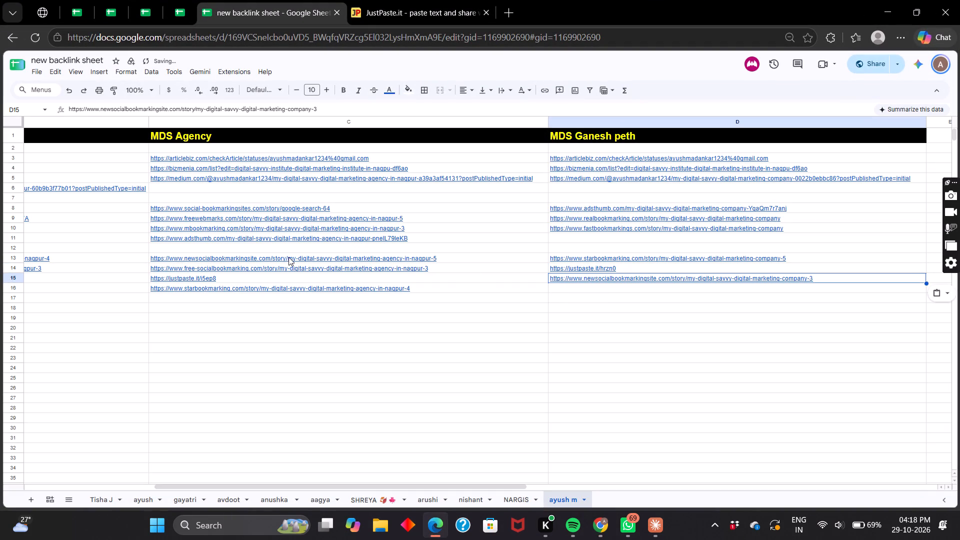
Copy the newsocialbookmarkingsite.com story link from cell C13 in the sheet's MDS Agency column and switch to Chrome.
left_click(288, 257)
left_click(265, 275)
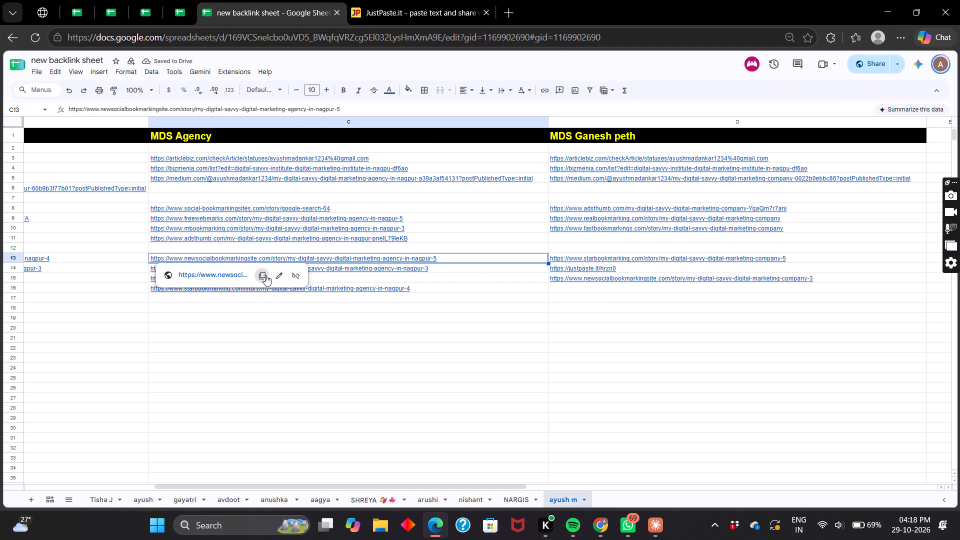
left_click(468, 138)
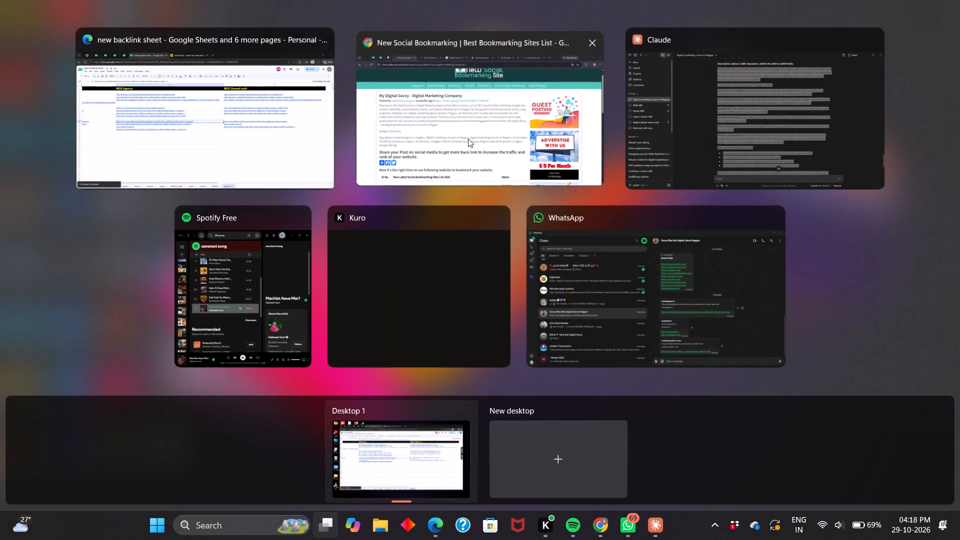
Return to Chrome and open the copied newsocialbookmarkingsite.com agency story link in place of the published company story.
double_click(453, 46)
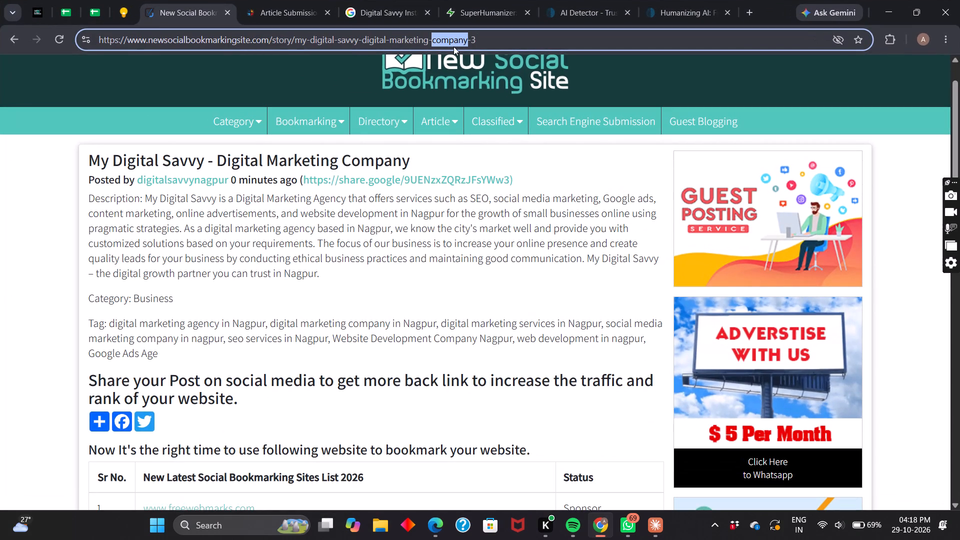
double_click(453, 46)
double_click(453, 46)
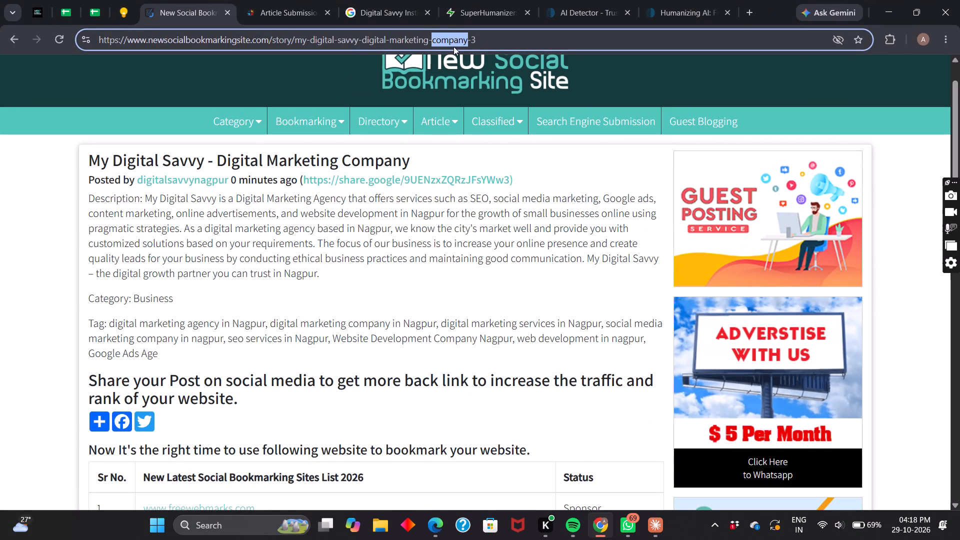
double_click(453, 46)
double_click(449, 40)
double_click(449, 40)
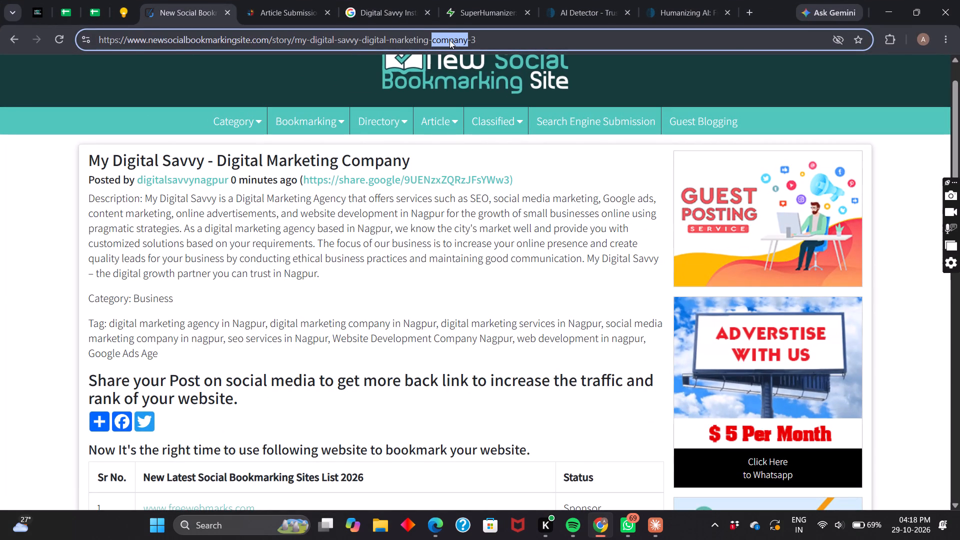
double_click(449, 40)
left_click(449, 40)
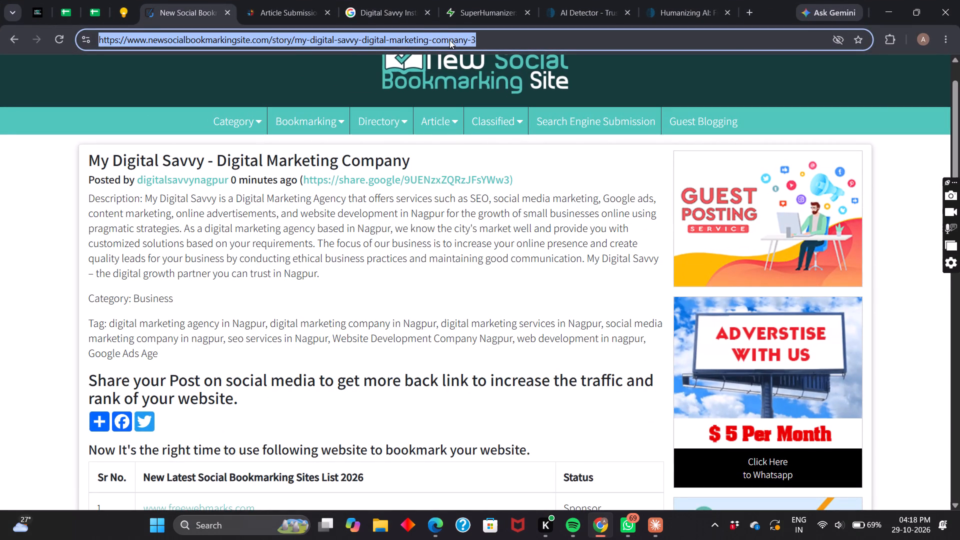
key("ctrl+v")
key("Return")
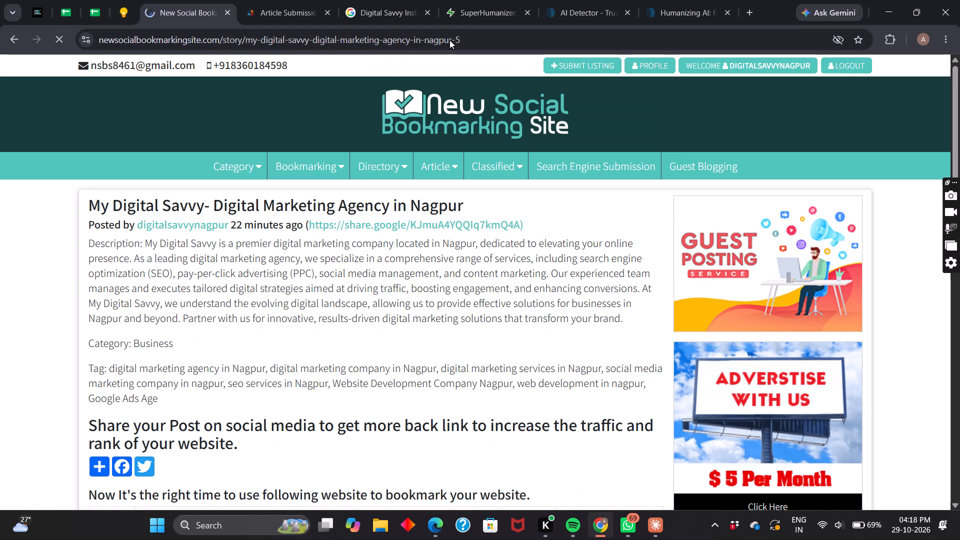
Copy the free-socialbookmarking.com story link from row 14 of the sheet's MDS Agency column and open it in Chrome in place of the current story.
left_click(449, 94)
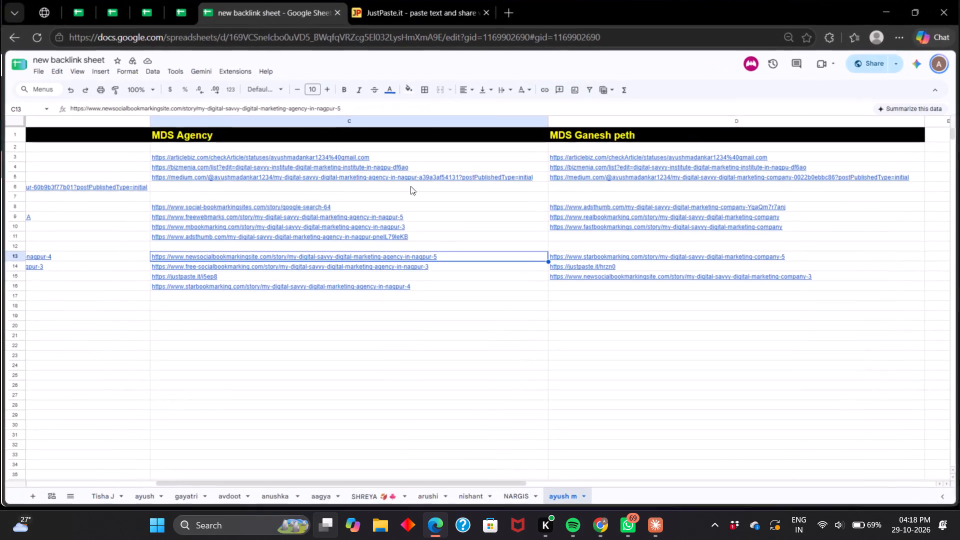
left_click(368, 271)
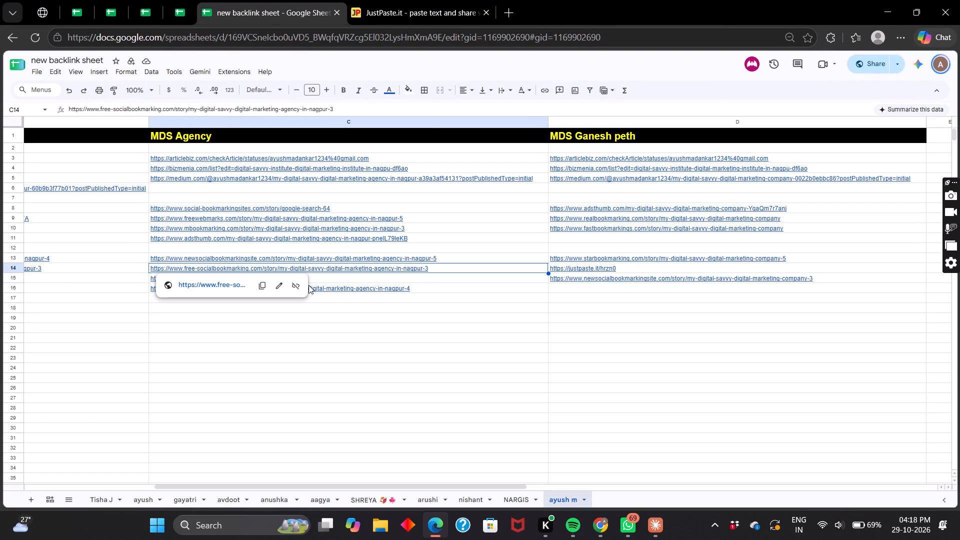
left_click(273, 283)
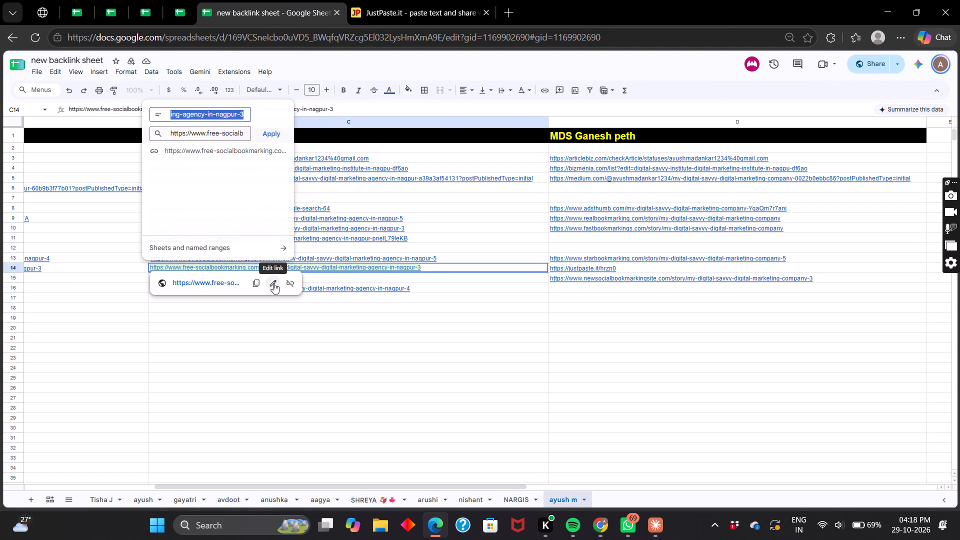
left_click(255, 281)
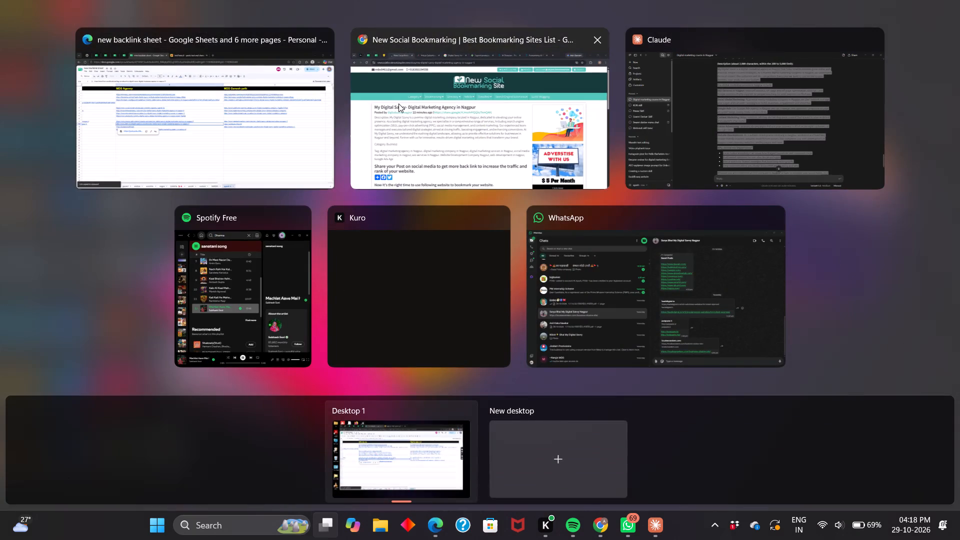
left_click(398, 103)
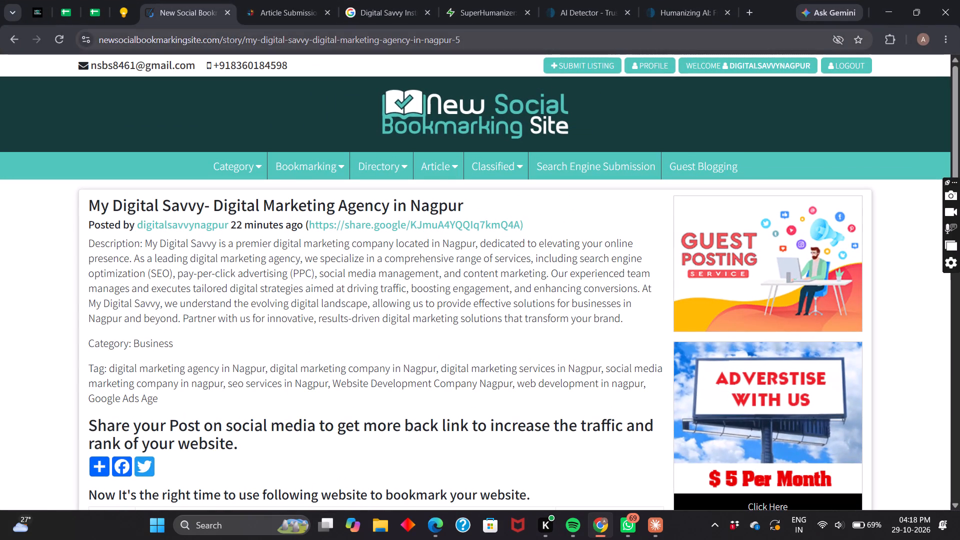
double_click(174, 41)
triple_click(174, 41)
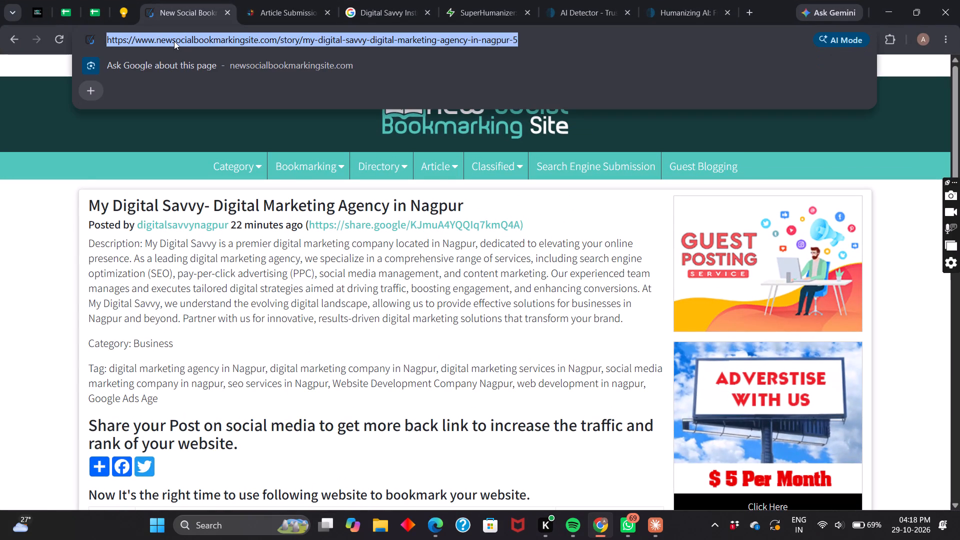
key("ctrl+v")
key("Return")
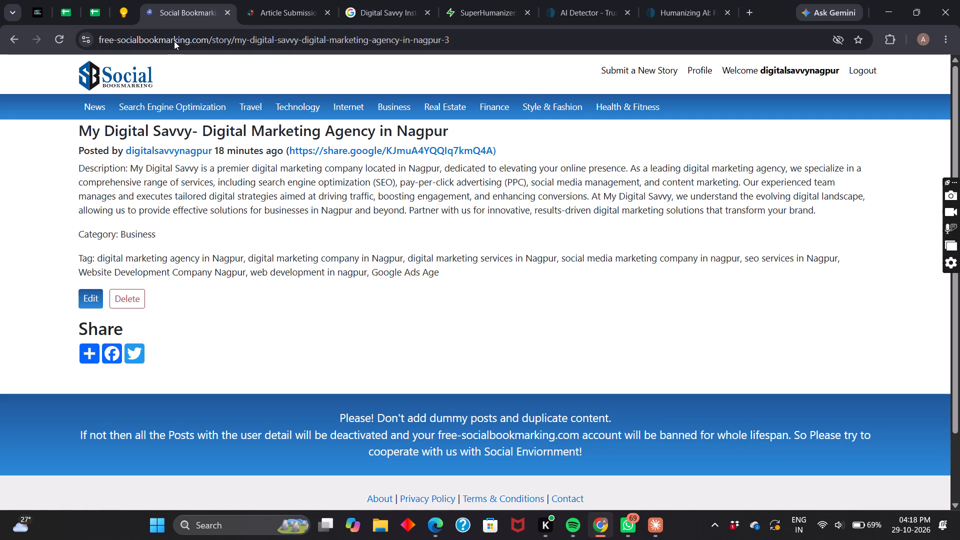
Start a new free-socialbookmarking.com story and enter the link copied from the My Digital Savvy company's Keep note as its news URL.
scroll(75, 259, "up", 4)
left_click(645, 76)
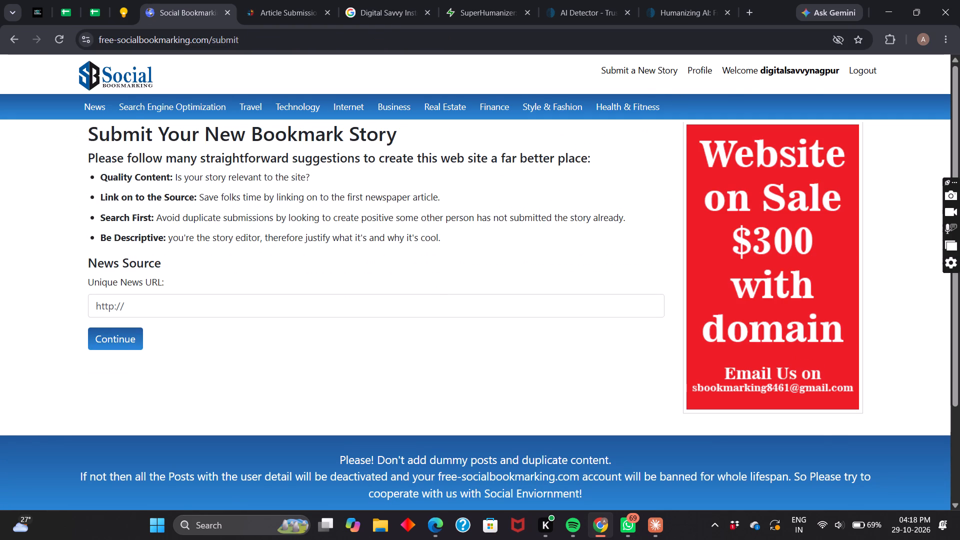
triple_click(374, 305)
key("BackSpace")
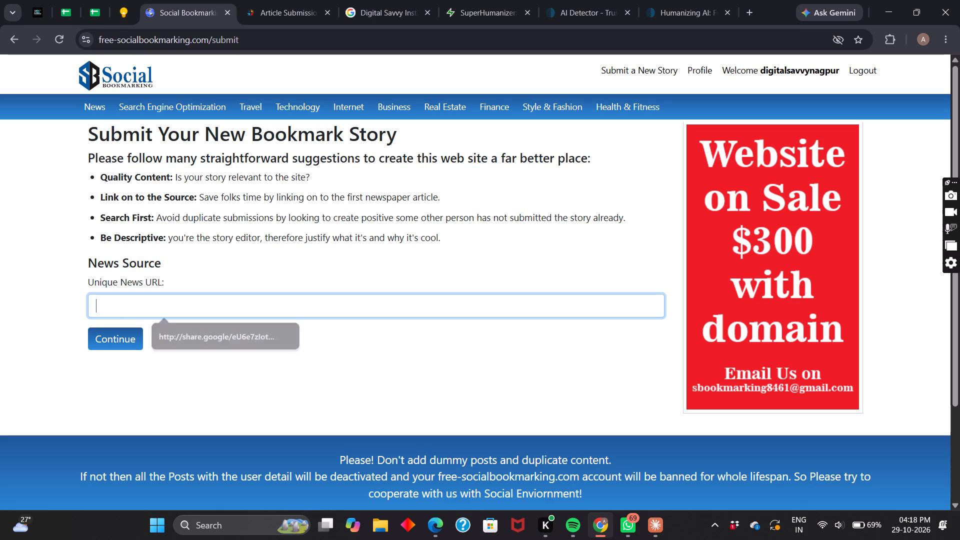
left_click(130, 12)
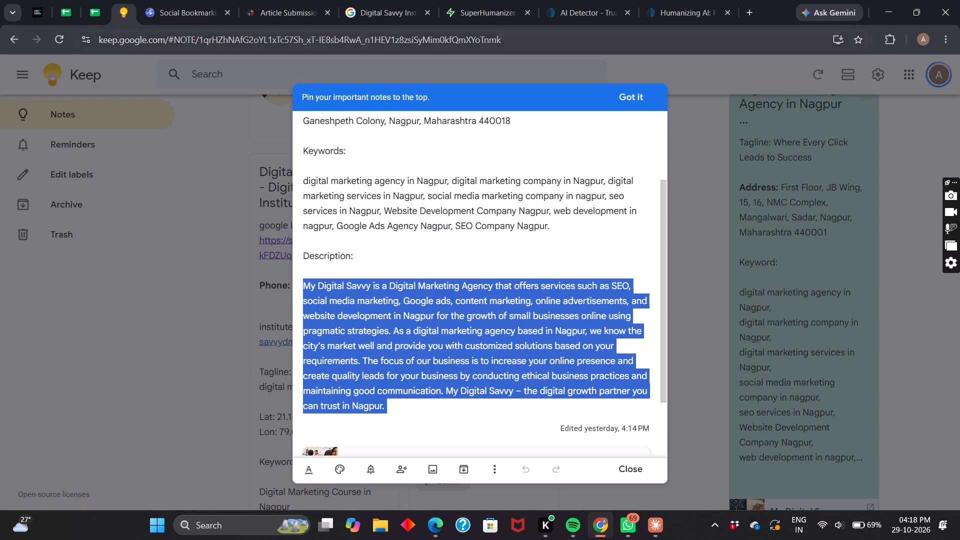
scroll(346, 265, "up", 8)
double_click(351, 180)
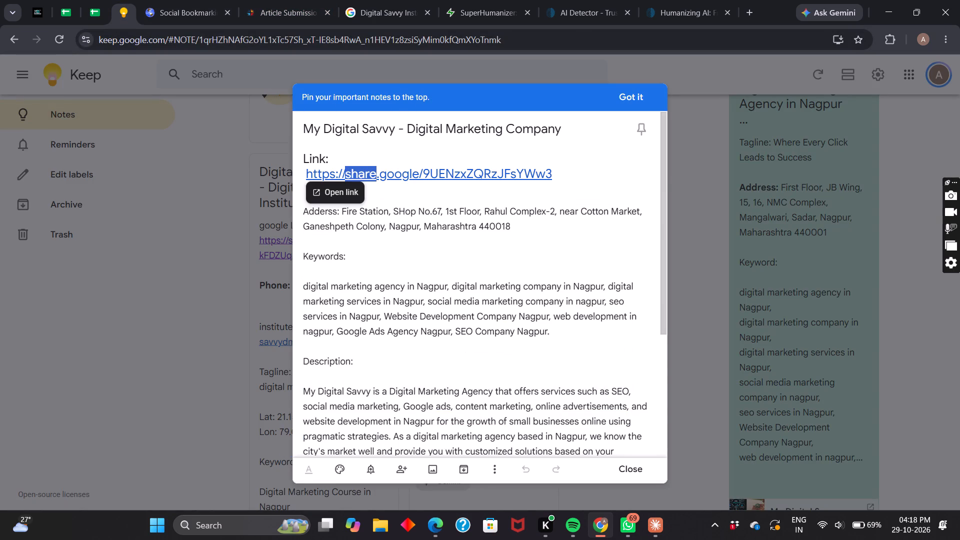
left_click(351, 180)
key("ctrl+c")
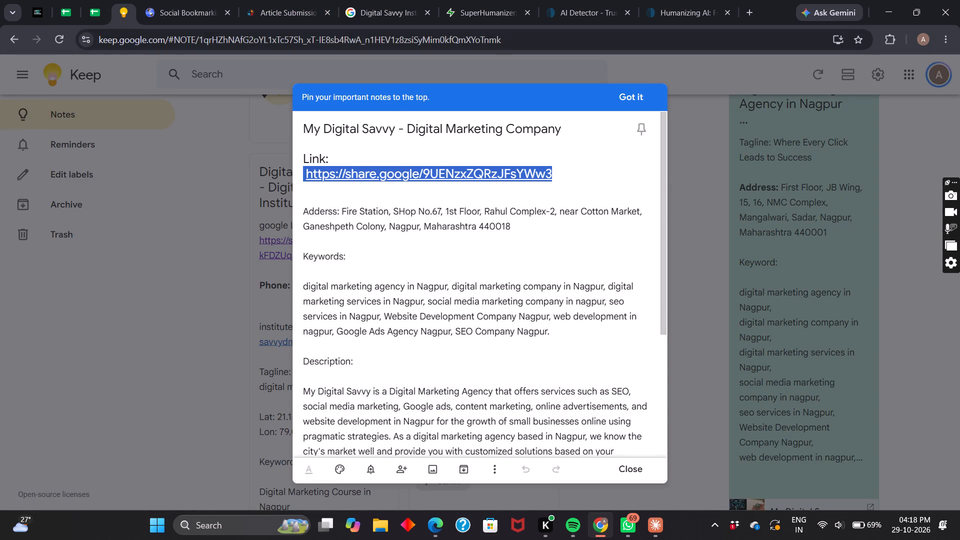
left_click(198, 17)
left_click(204, 307)
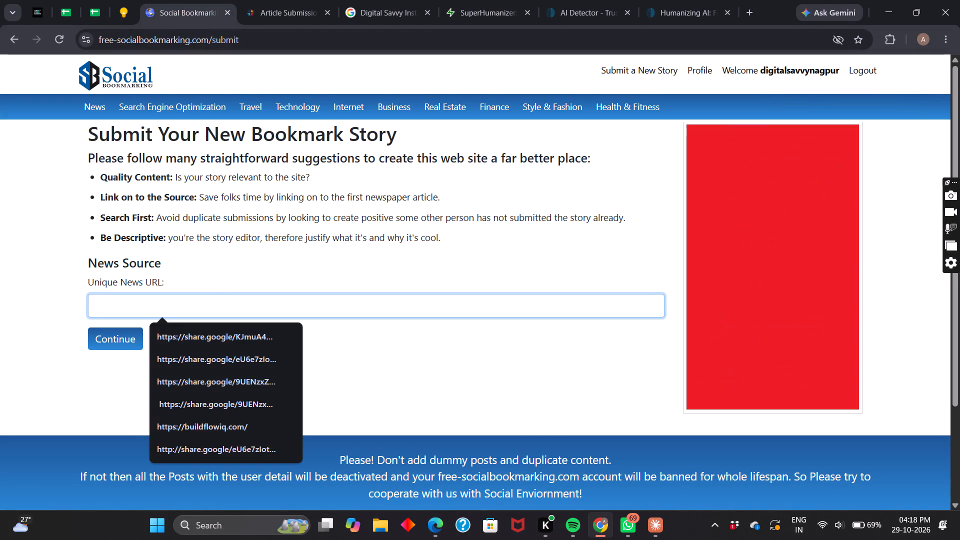
key("ctrl+v")
Remove the leading space from the news URL and continue to the article details.
left_click(132, 335)
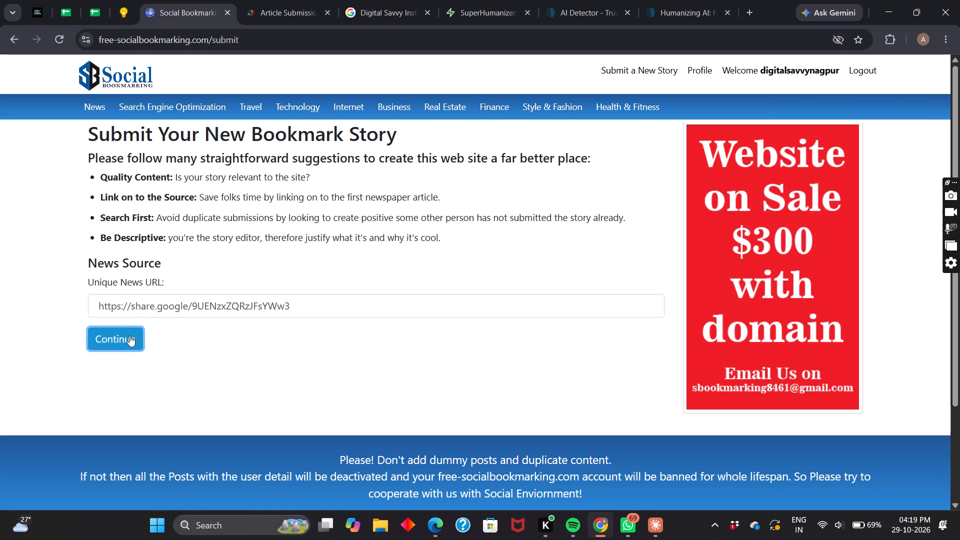
left_click(129, 335)
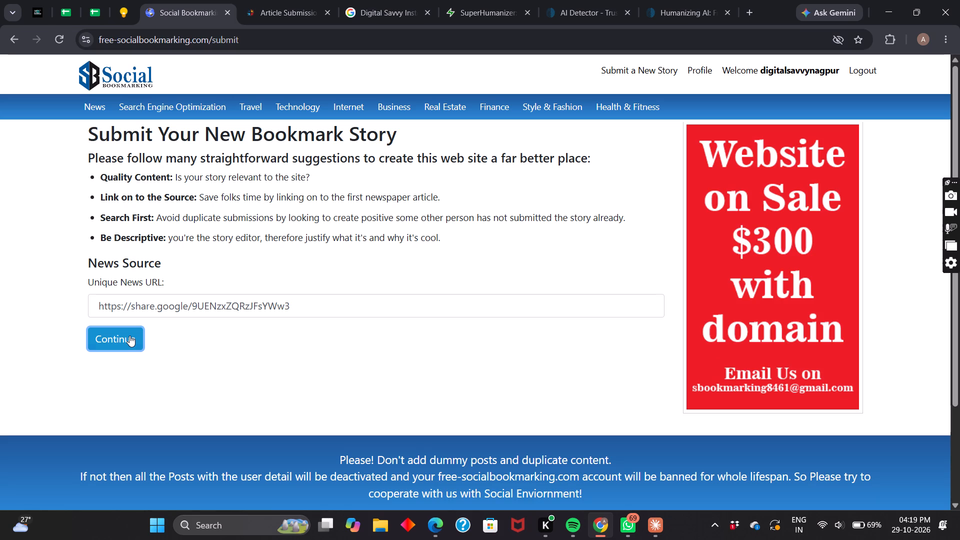
left_click(129, 335)
left_click(100, 302)
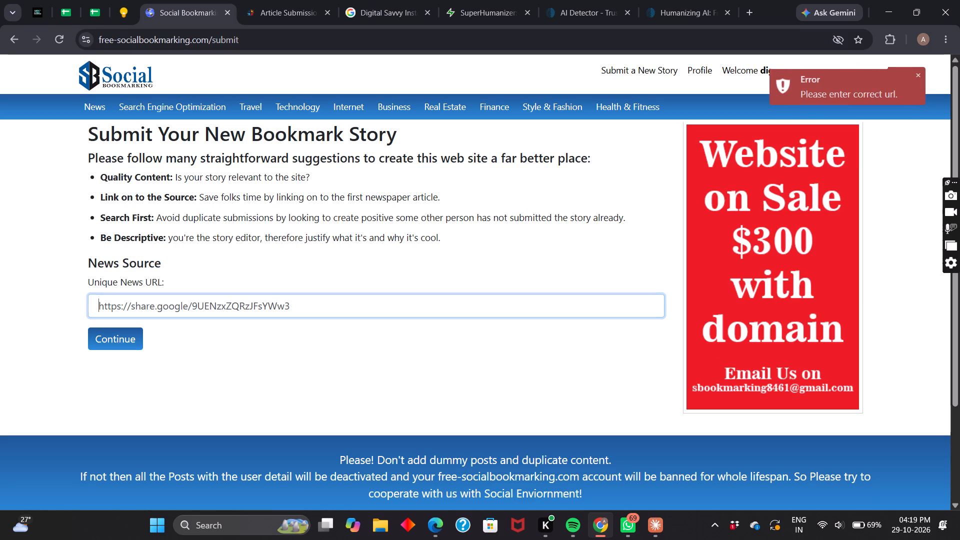
key("BackSpace")
key("BackSpace")
left_click(96, 347)
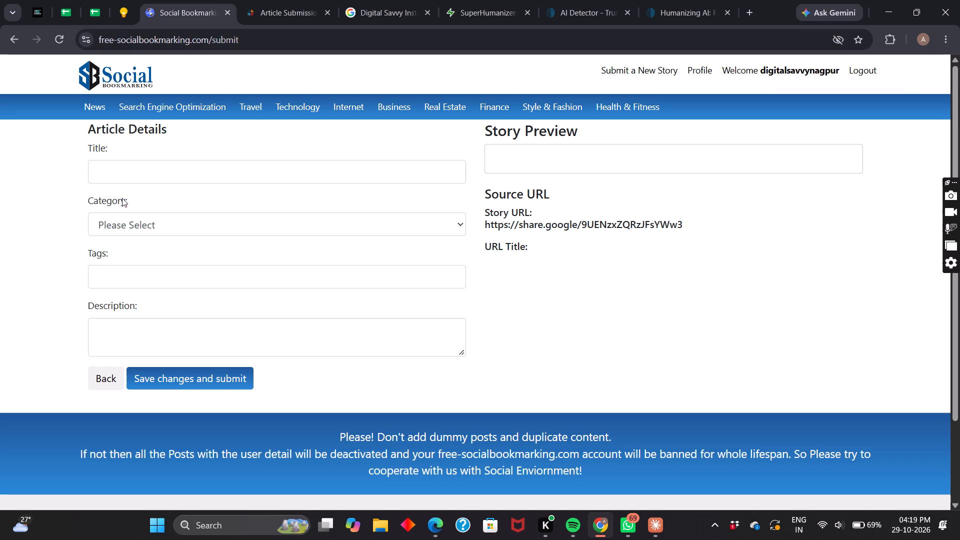
Fill in the title My Digital Savvy - Digital Marketing Company, the Business category and the saved digital marketing agency in Nagpur tags.
left_click(129, 173)
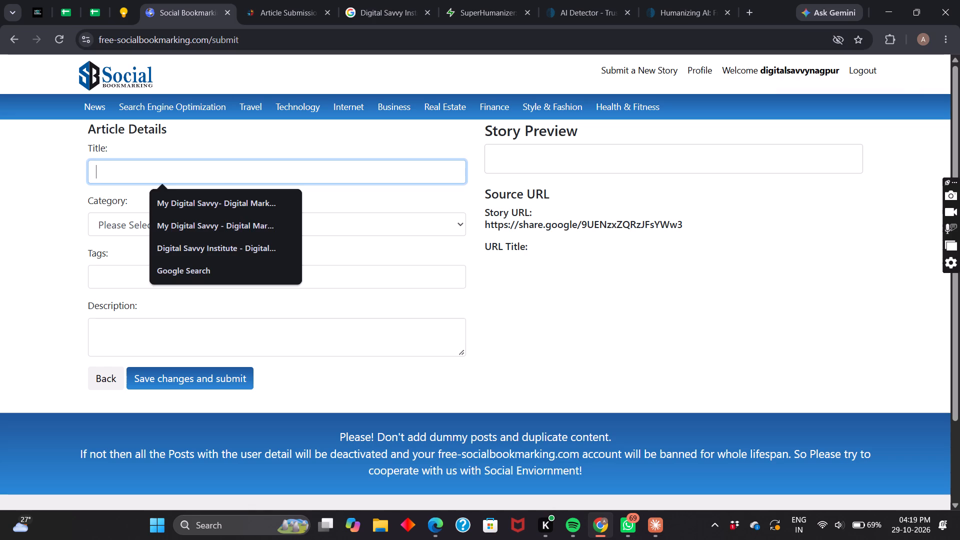
left_click(173, 220)
left_click(161, 225)
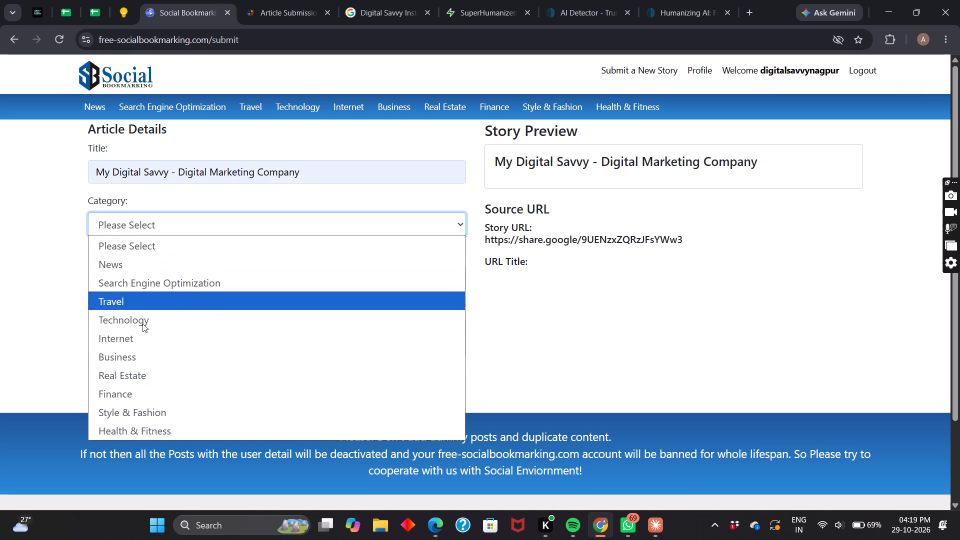
left_click(135, 352)
left_click(112, 275)
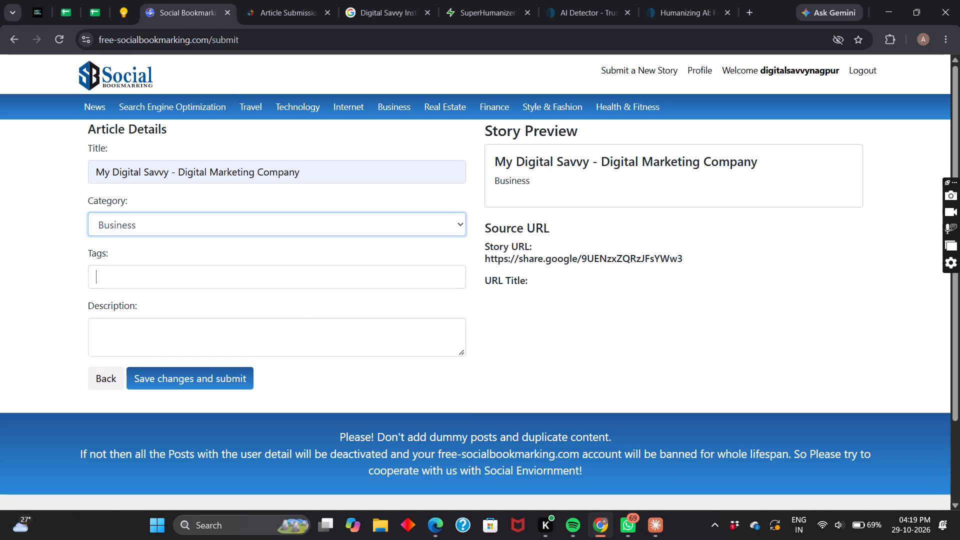
left_click(180, 312)
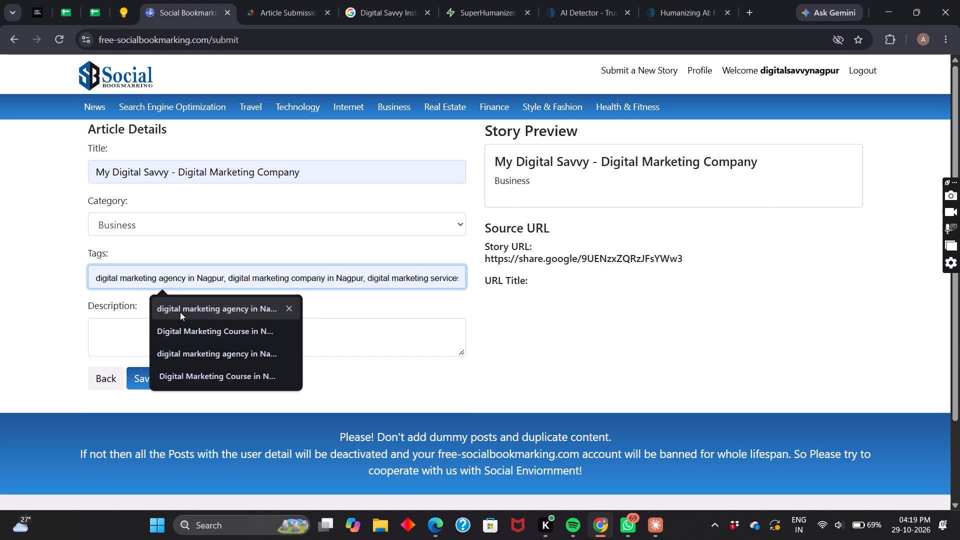
Copy the full description paragraph from the company's Keep note into the story's description, without a trailing line break.
left_click(150, 332)
left_click(116, 11)
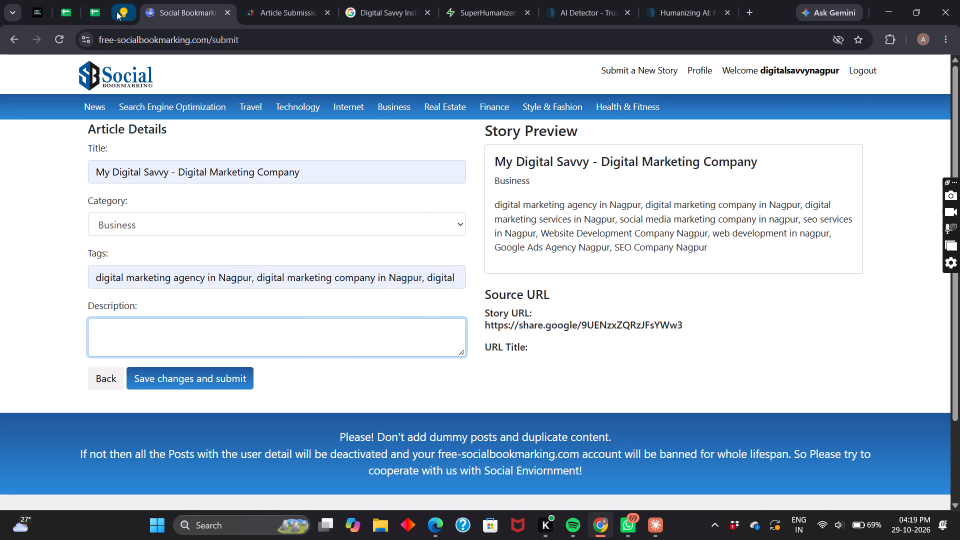
scroll(327, 254, "down", 2)
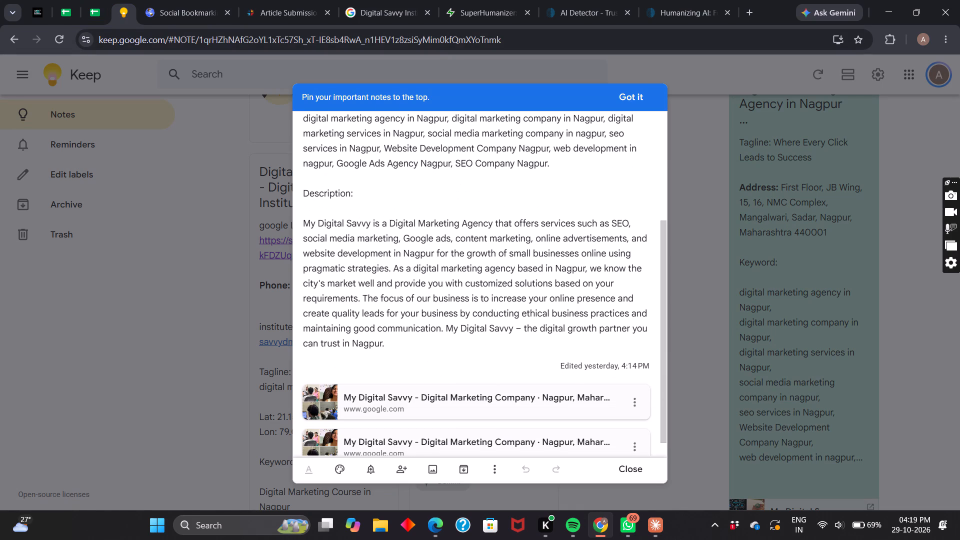
scroll(327, 254, "down", 1)
left_click_drag(298, 201, 362, 285)
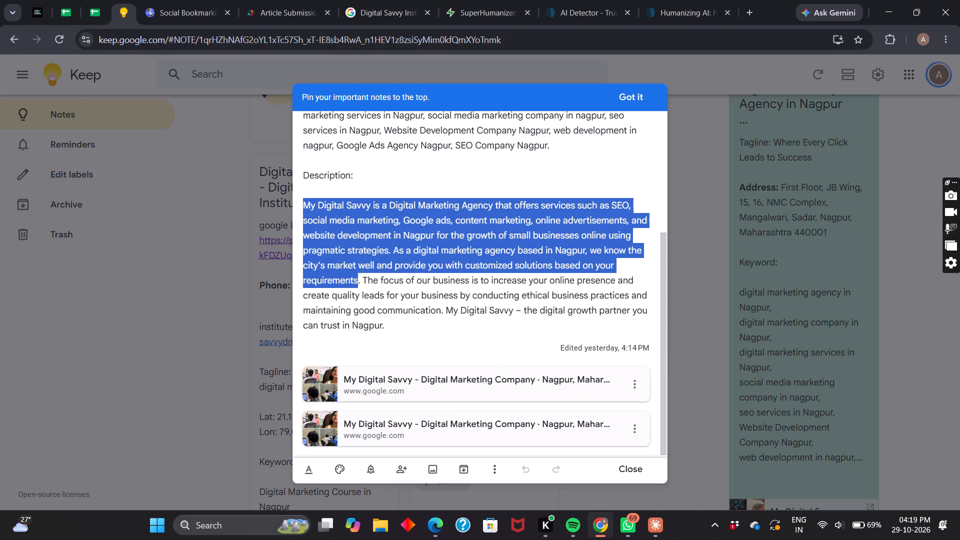
left_click_drag(362, 285, 397, 333)
key("ctrl+c")
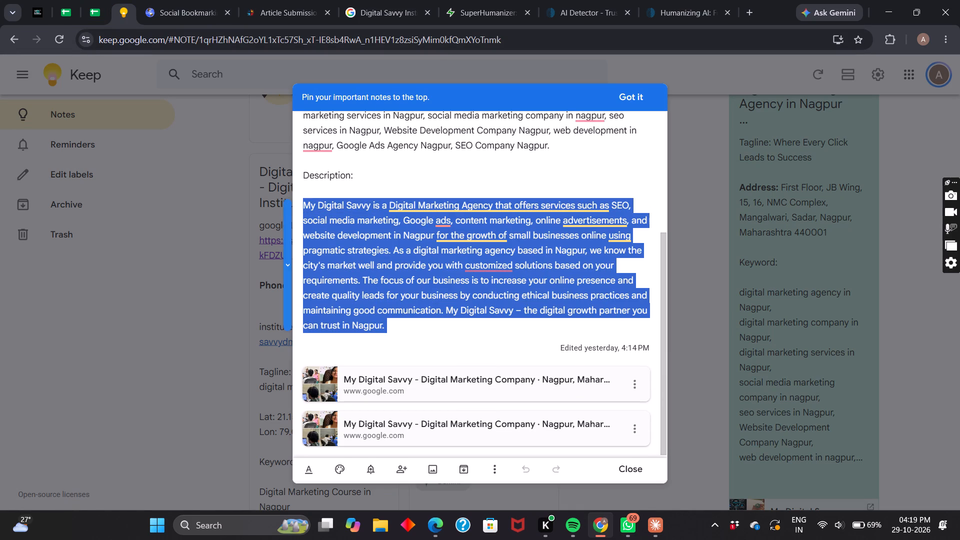
left_click(154, 2)
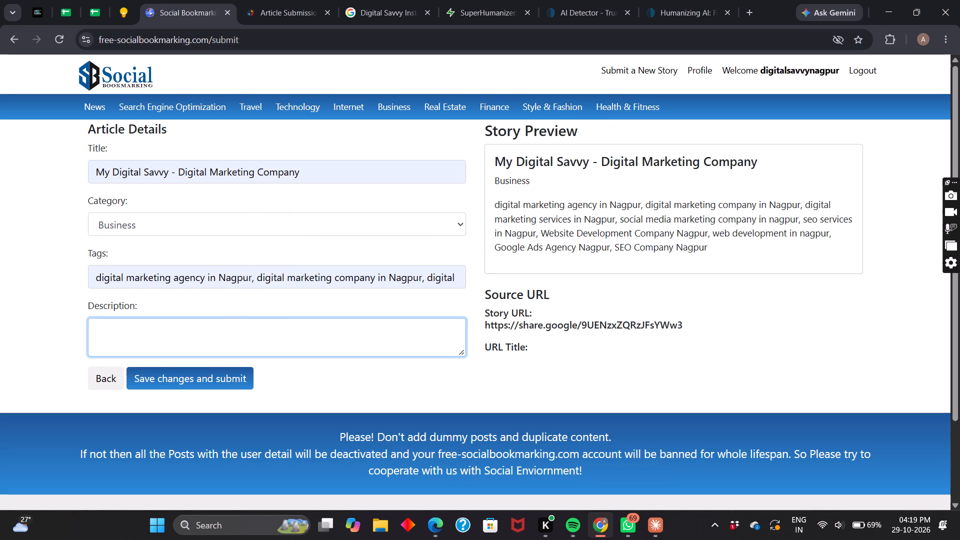
left_click(226, 331)
key("ctrl+v")
key("BackSpace")
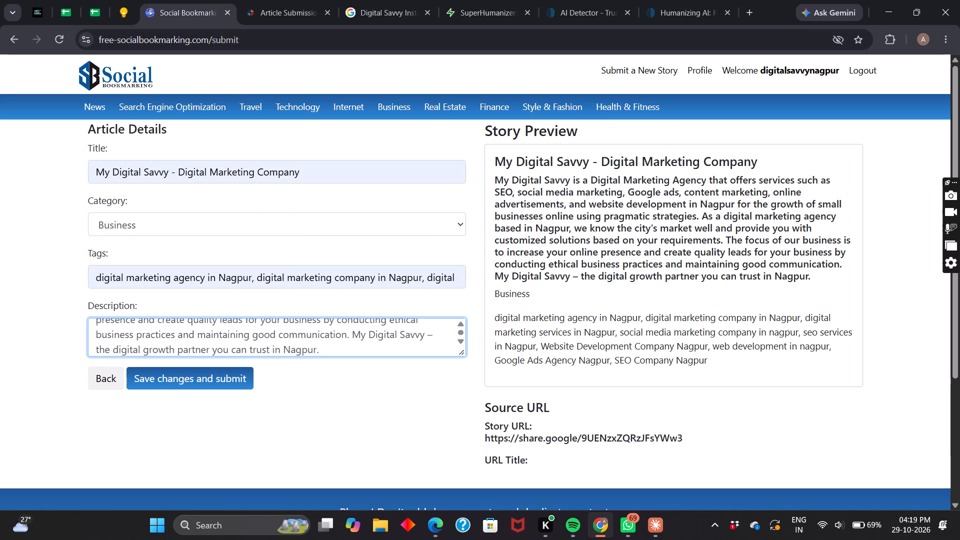
Save the article details and submit the My Digital Savvy - Digital Marketing Company story.
left_click(156, 379)
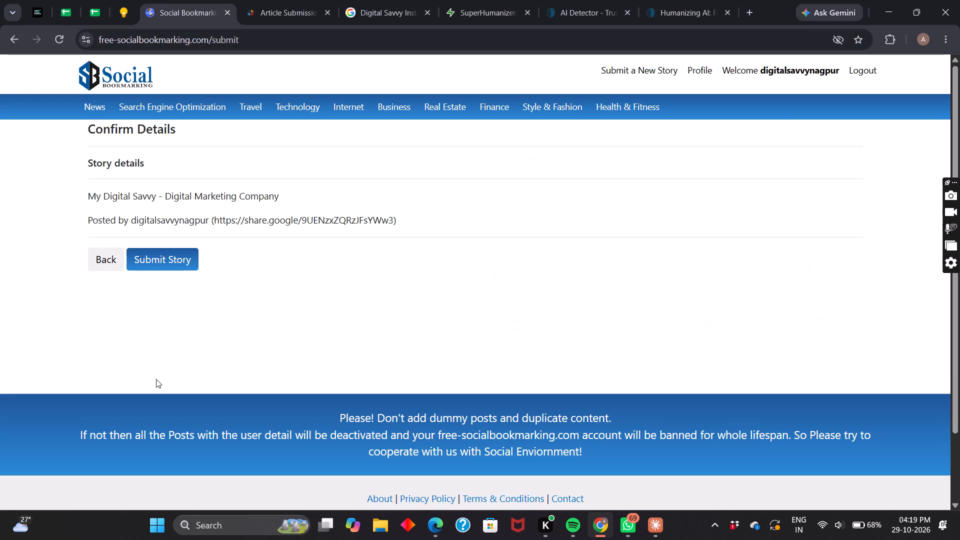
left_click(157, 255)
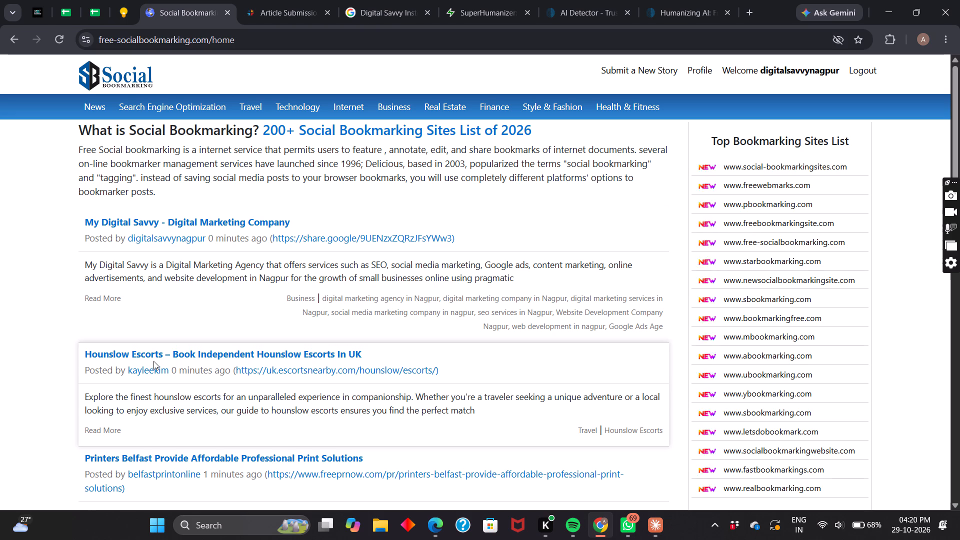
Open the published My Digital Savvy - Digital Marketing Company story and copy its page URL.
left_click(158, 223)
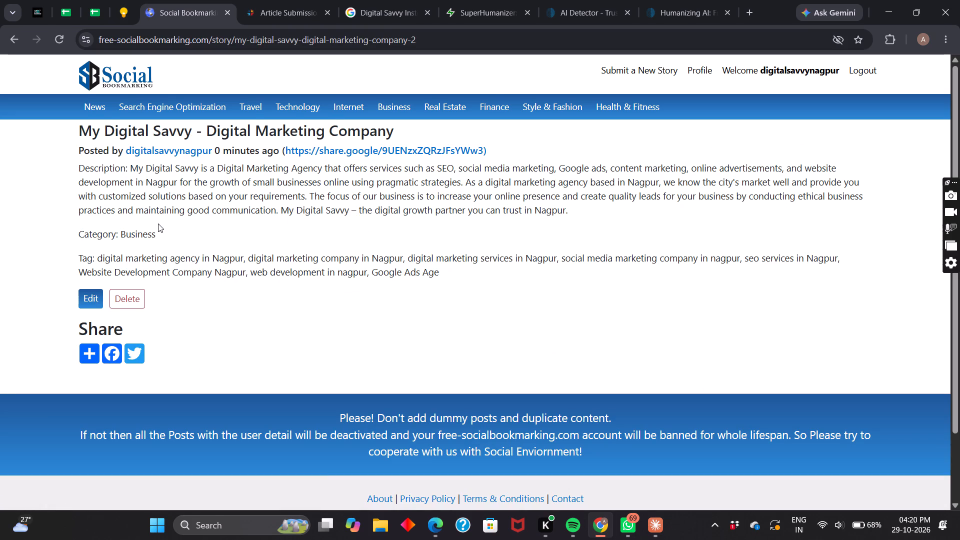
scroll(159, 288, "up", 1)
double_click(376, 42)
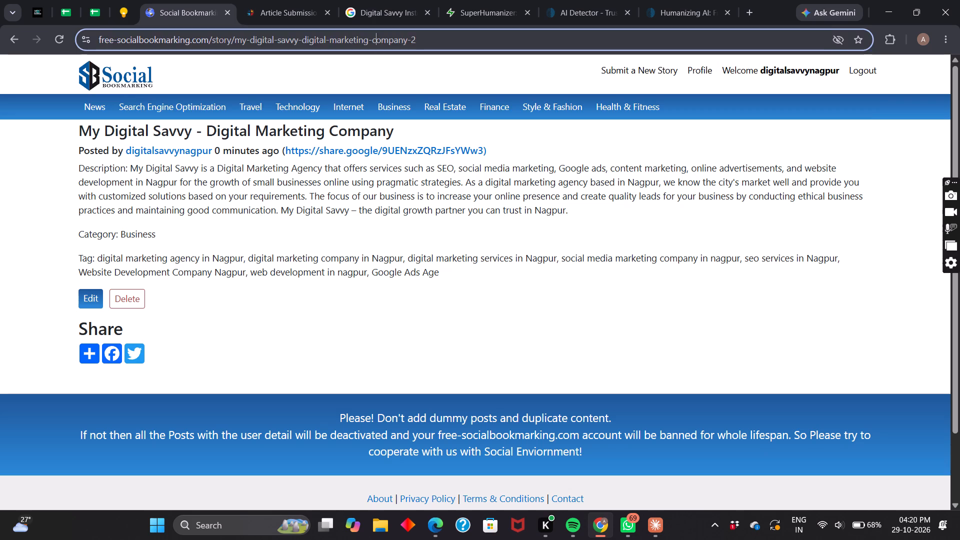
double_click(376, 42)
double_click(376, 42)
left_click(376, 42)
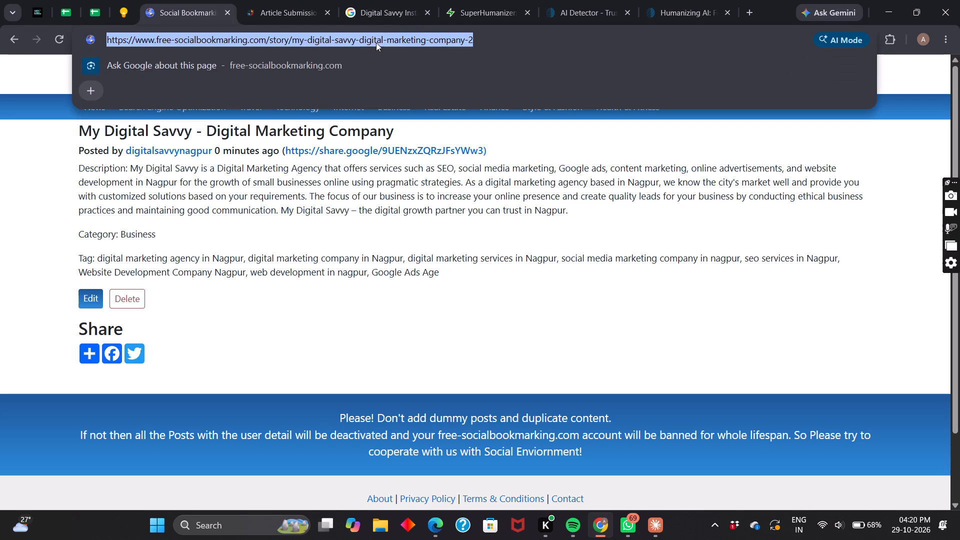
key("ctrl+c")
Switch to the backlink sheet in Edge and paste the copied story URL in row 16 of the MDS Ganesh peth column.
scroll(346, 307, "up", 2)
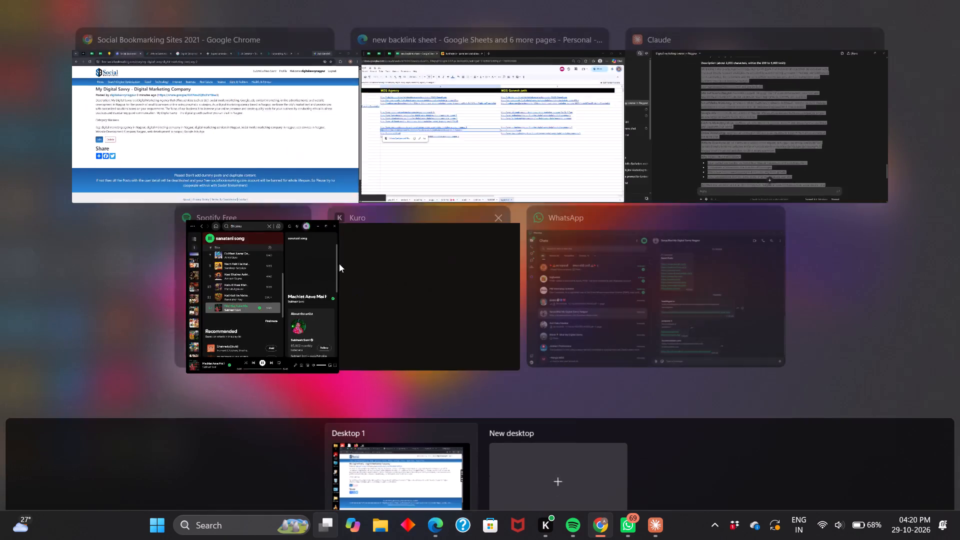
left_click(486, 173)
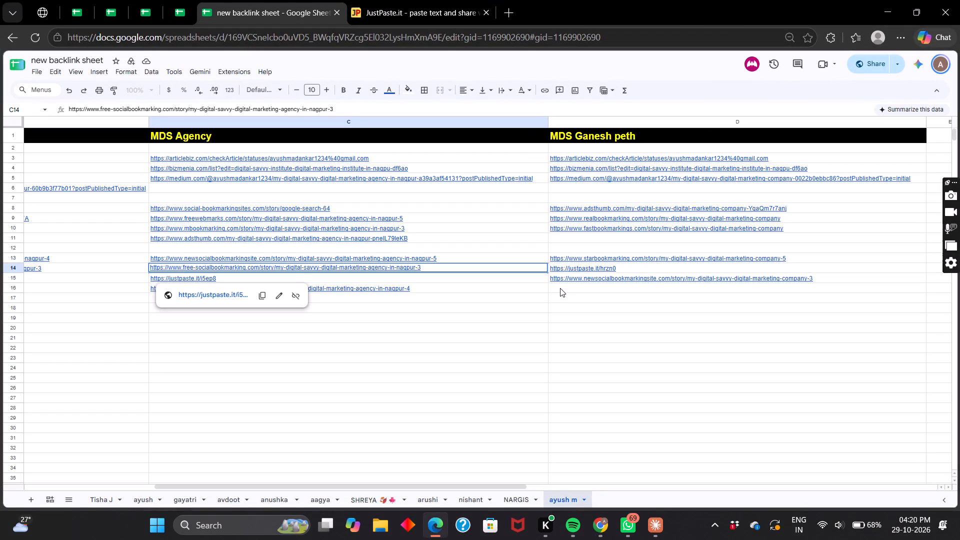
left_click(559, 290)
key("ctrl+v")
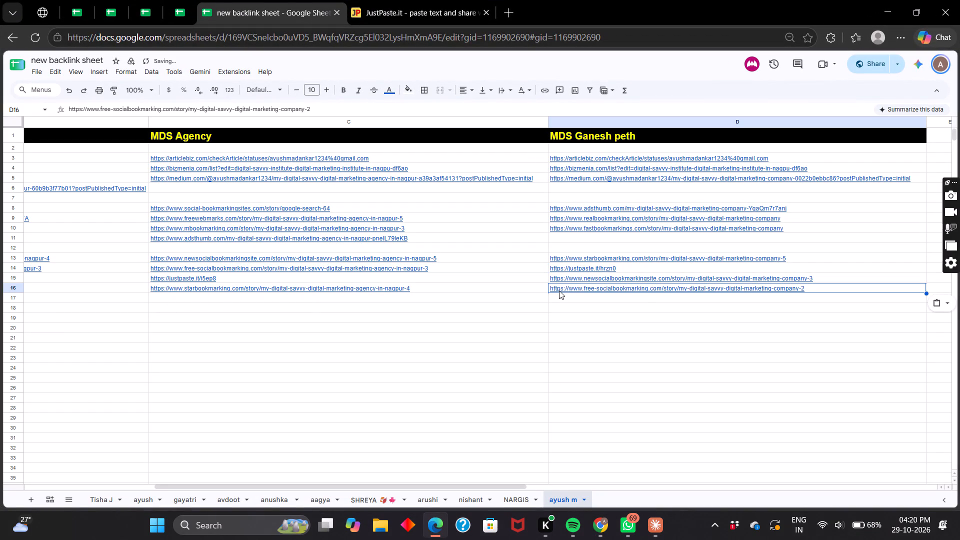
left_click(564, 314)
scroll(564, 314, "left", 3)
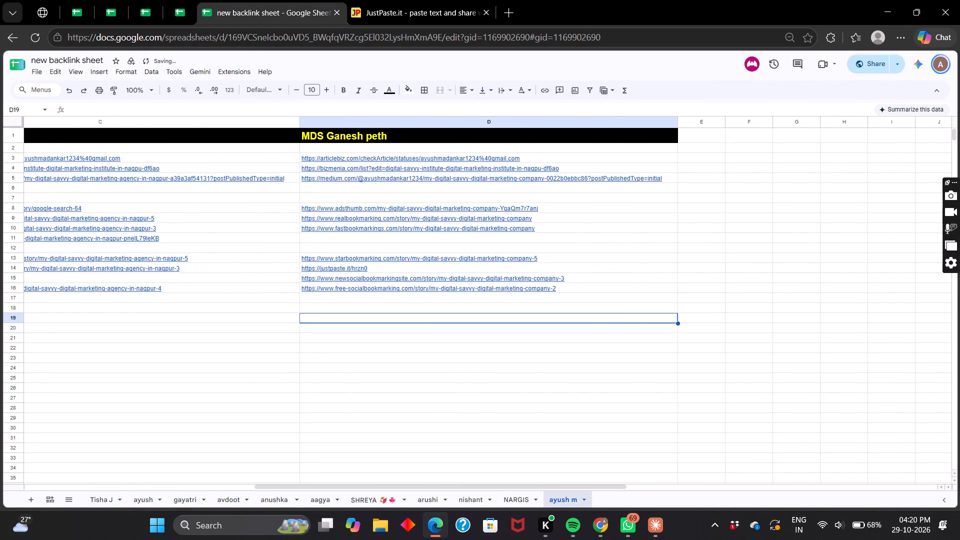
scroll(564, 314, "right", 6)
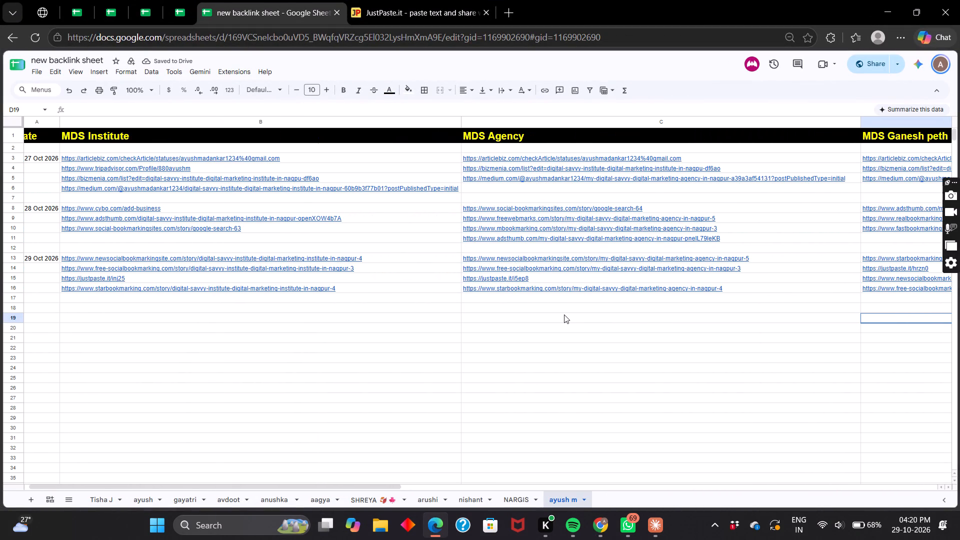
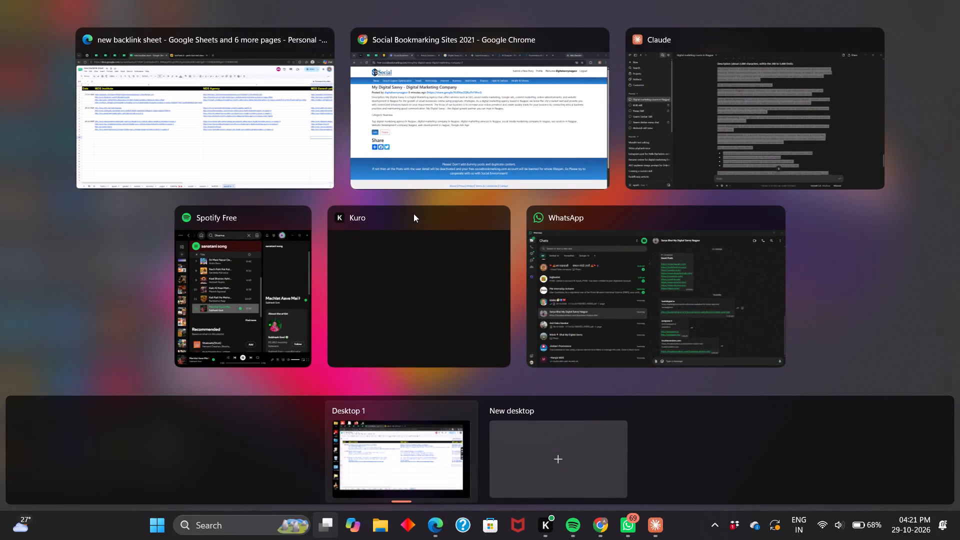
Switch back to the Chrome window with the published My Digital Savvy - Digital Marketing Company story.
left_click(386, 116)
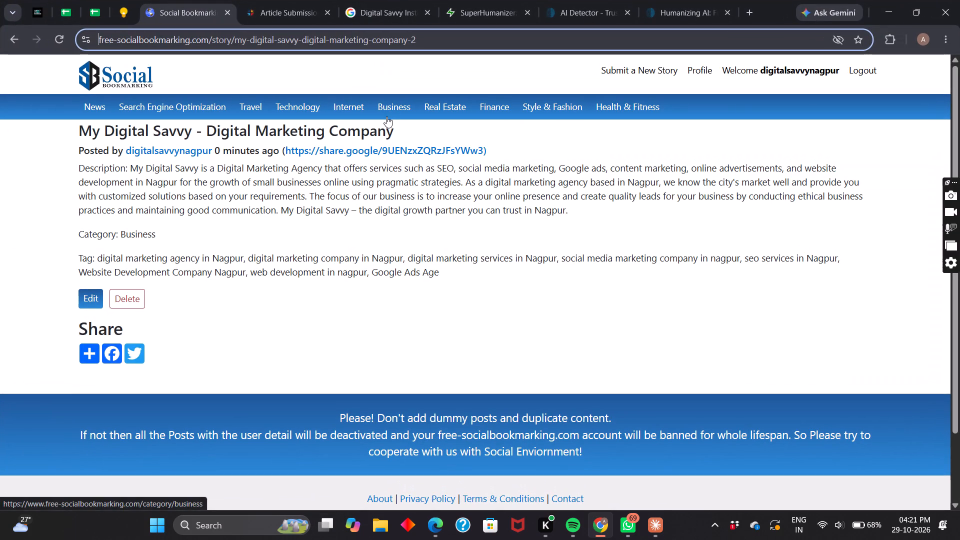
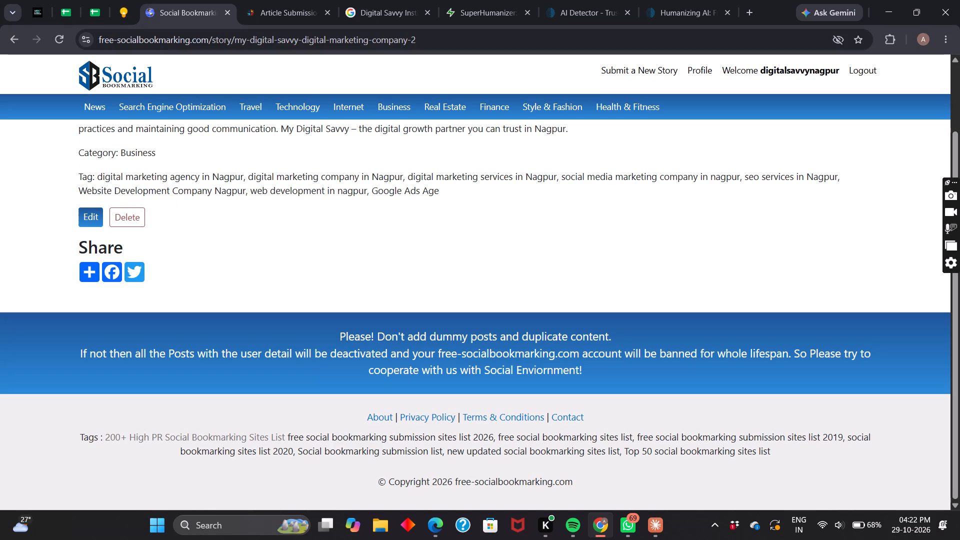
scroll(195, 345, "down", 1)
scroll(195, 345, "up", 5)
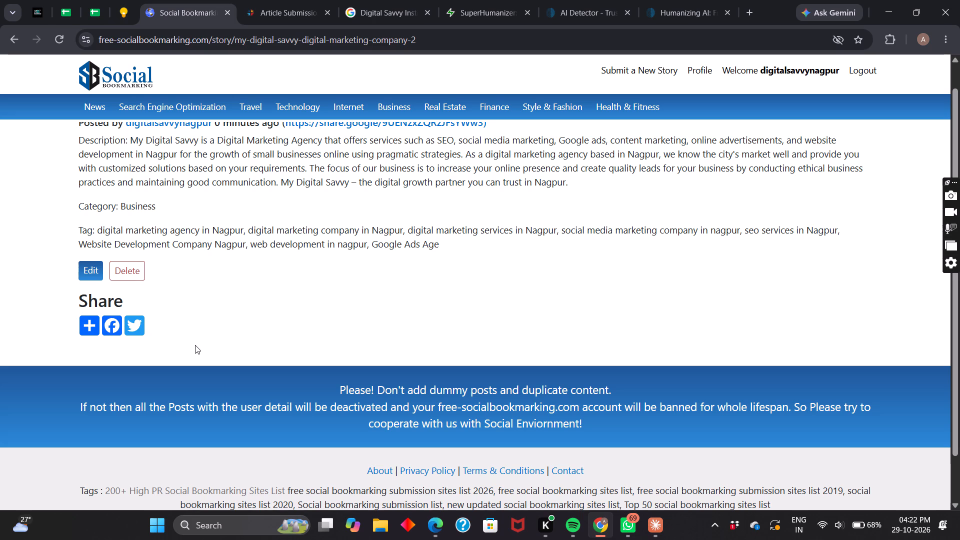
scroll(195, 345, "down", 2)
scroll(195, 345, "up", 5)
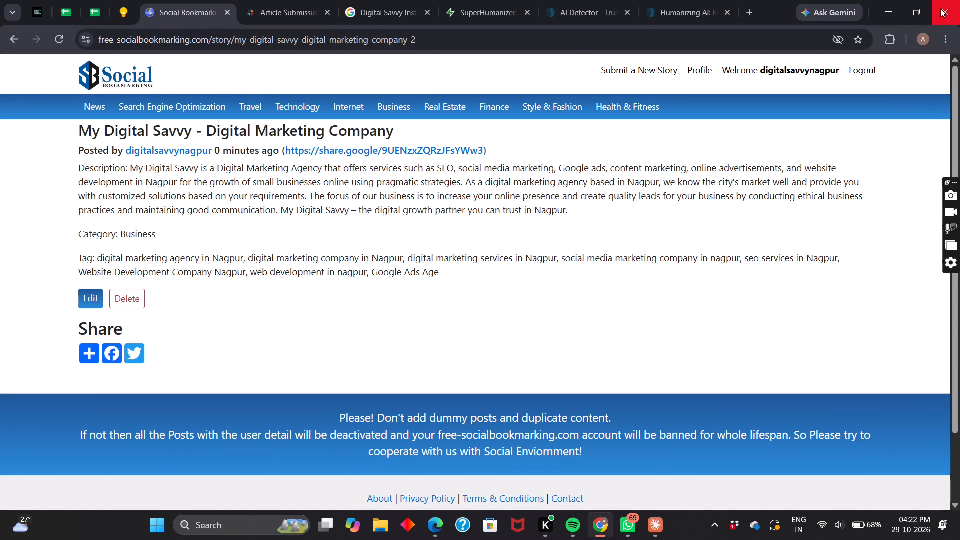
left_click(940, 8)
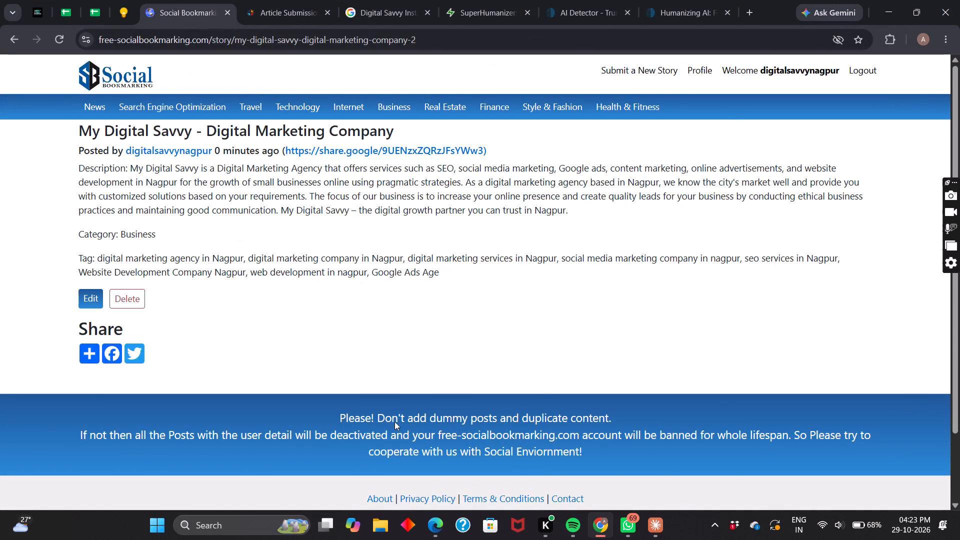